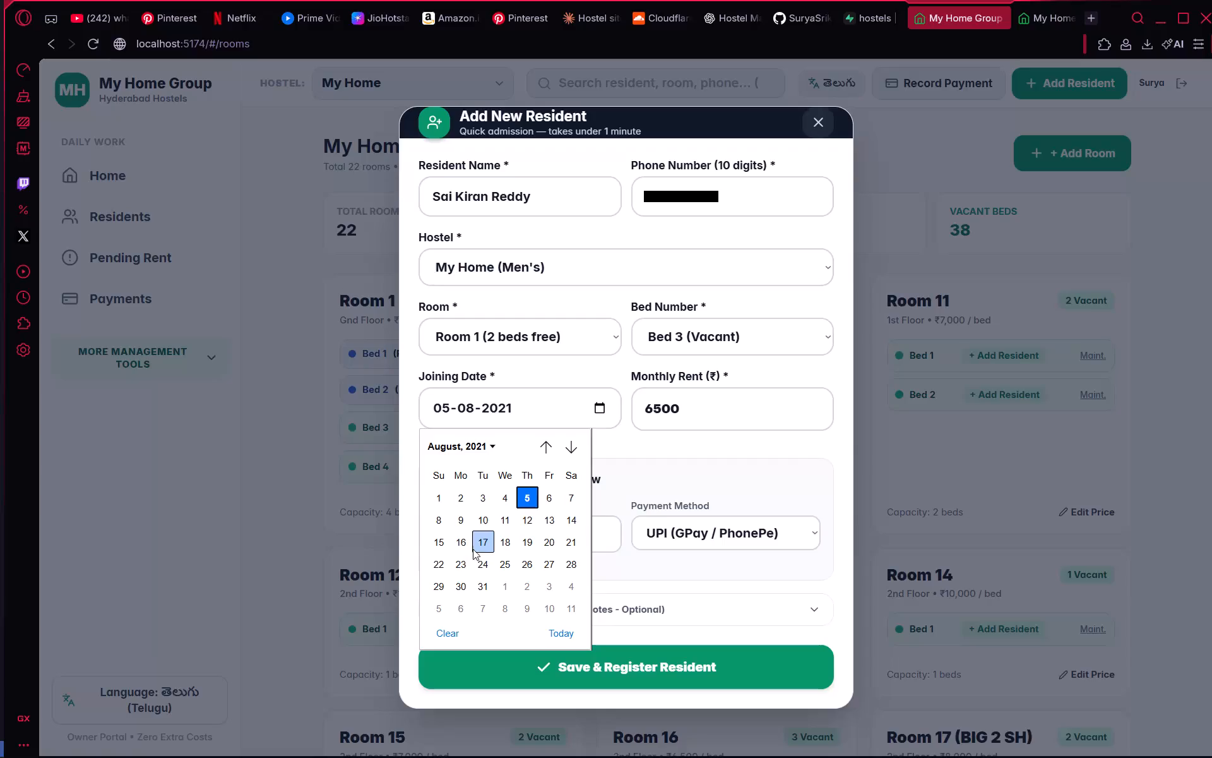
# Set the joining date to 18-08-2021 and register the new resident in Room 1, Bed 3.
pyautogui.click(503, 543)
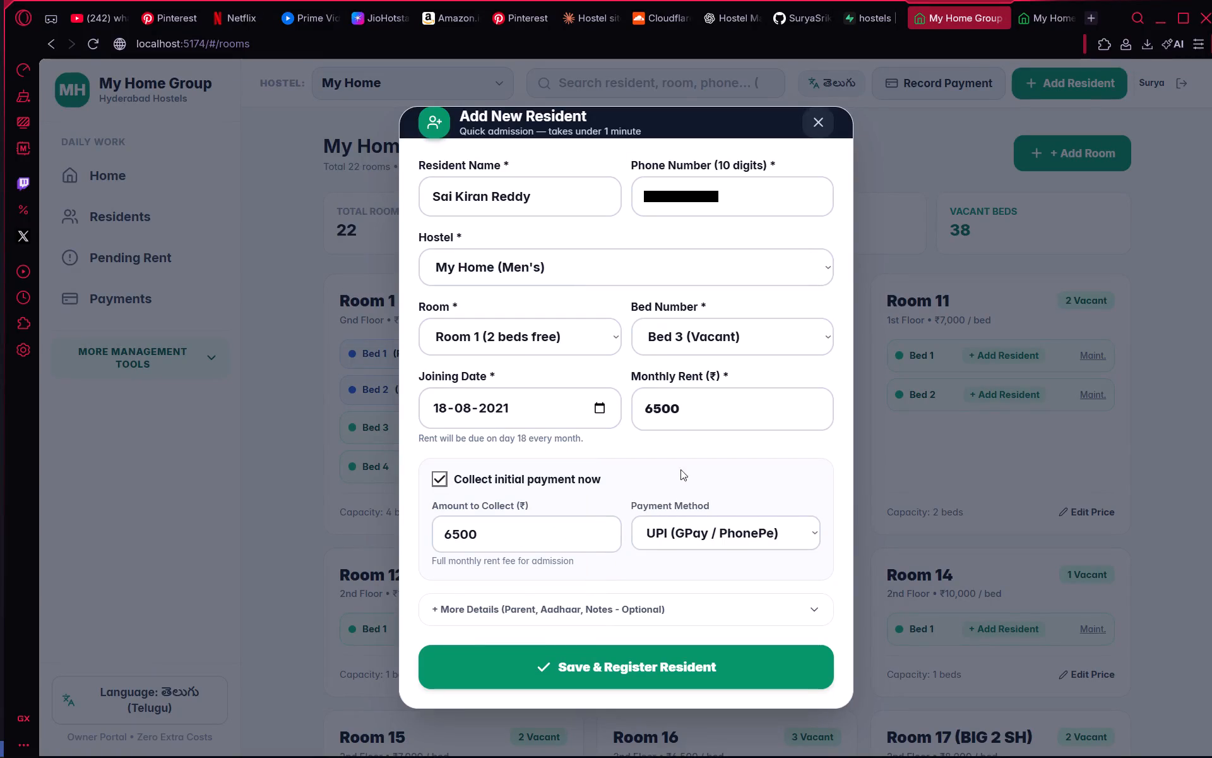
pyautogui.click(689, 423)
pyautogui.click(652, 455)
pyautogui.click(624, 673)
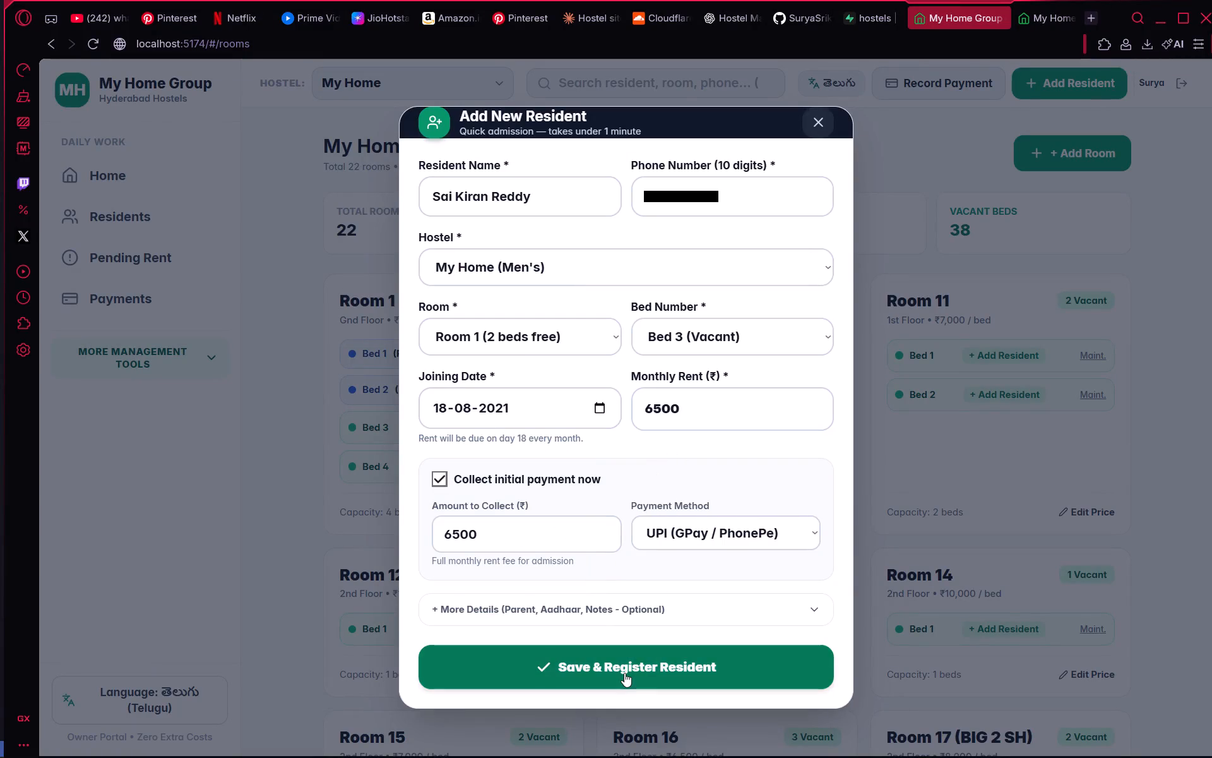
pyautogui.click(850, 104)
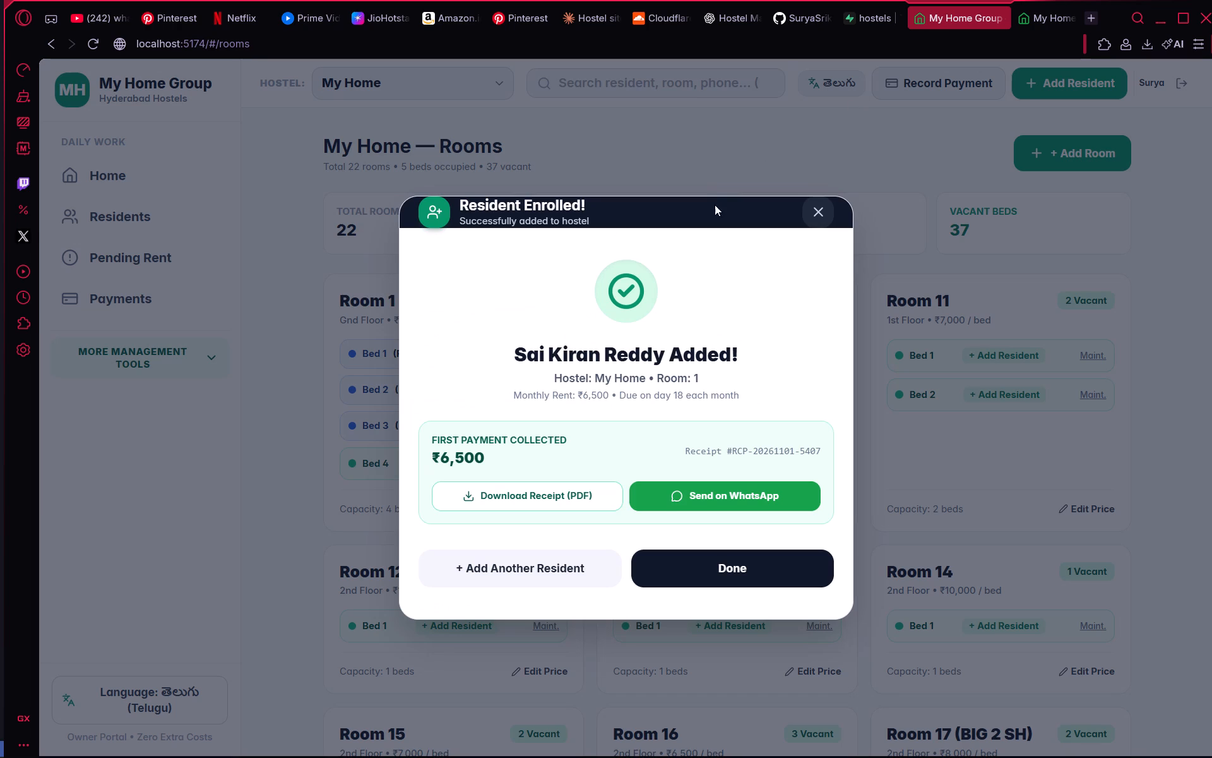
pyautogui.click(833, 208)
# Start a new admission for Room 3, Bed 1 and enter the resident's name and phone number.
pyautogui.scroll(-1, 660, 234)
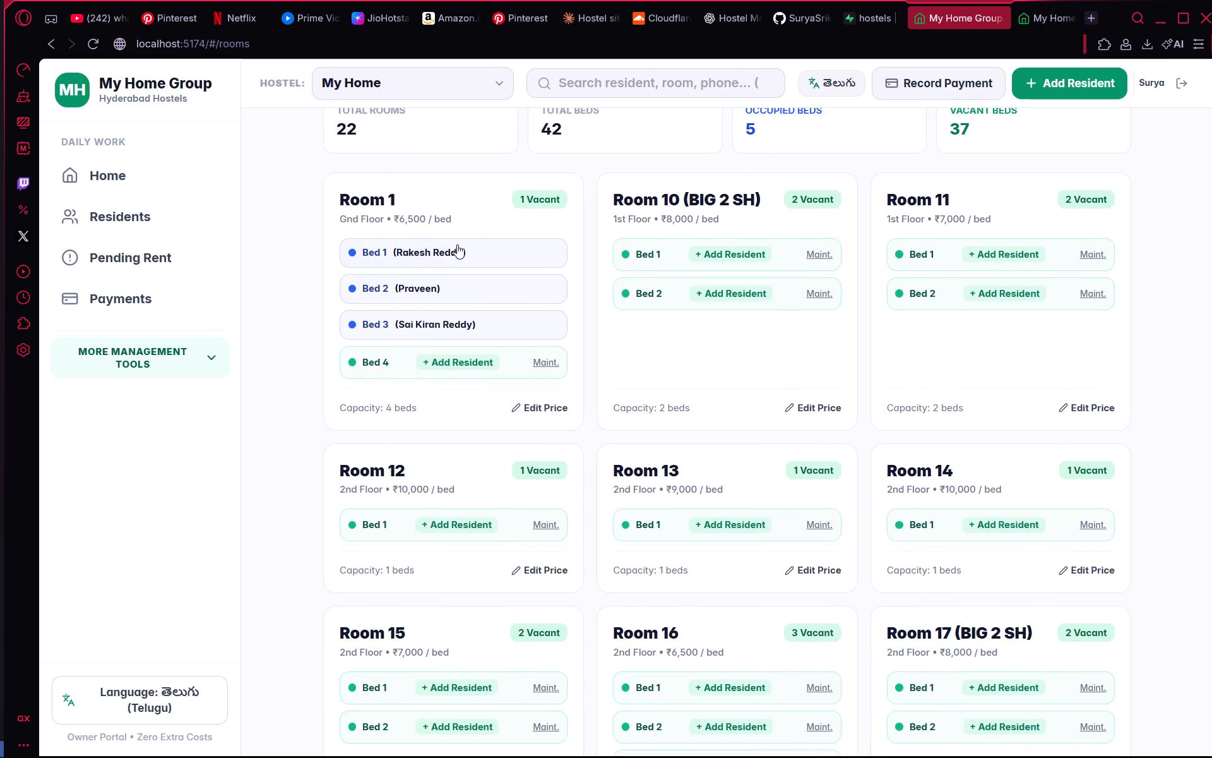
pyautogui.scroll(5, 487, 263)
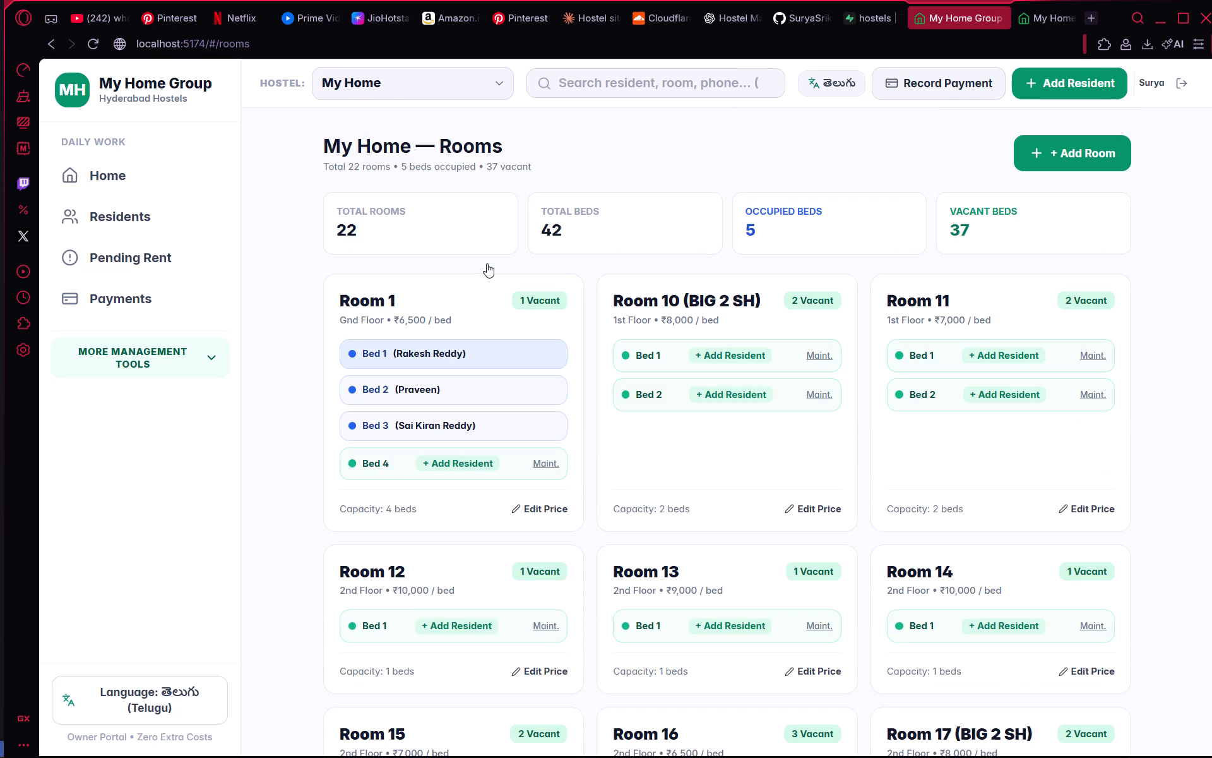
pyautogui.scroll(-6, 588, 291)
pyautogui.scroll(2, 1071, 68)
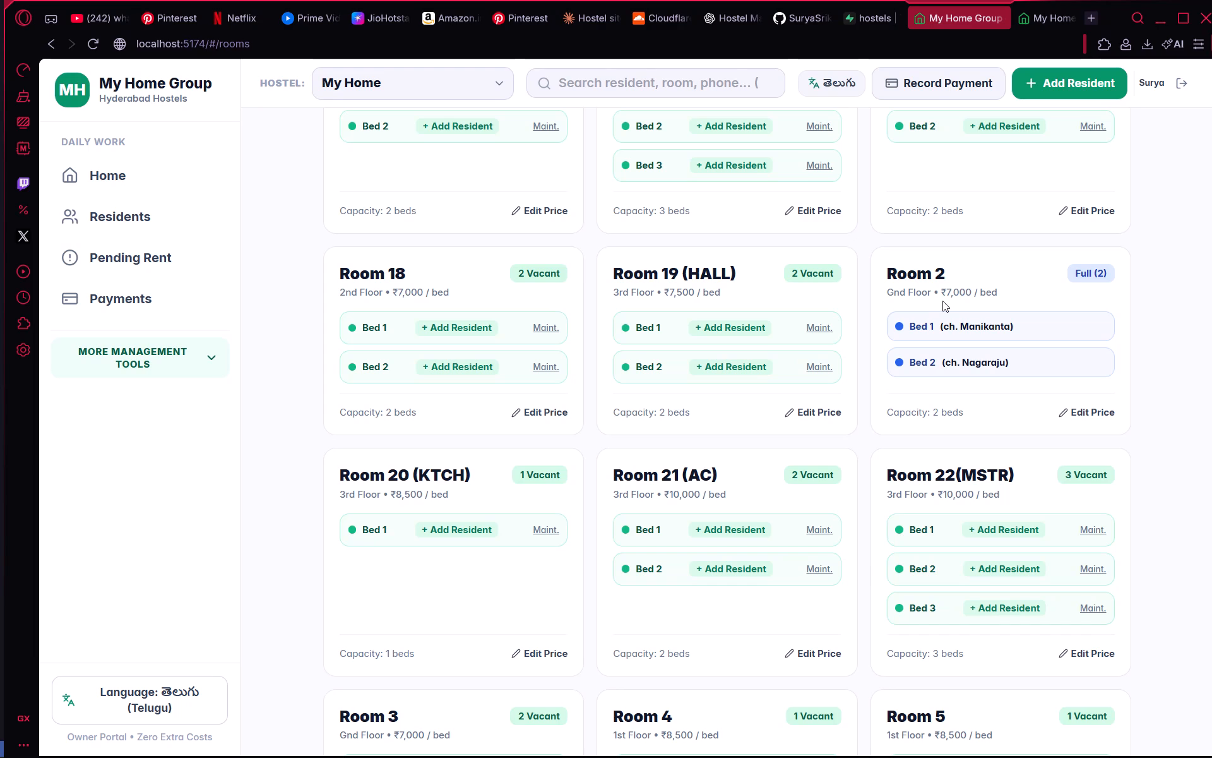
pyautogui.scroll(-4, 691, 307)
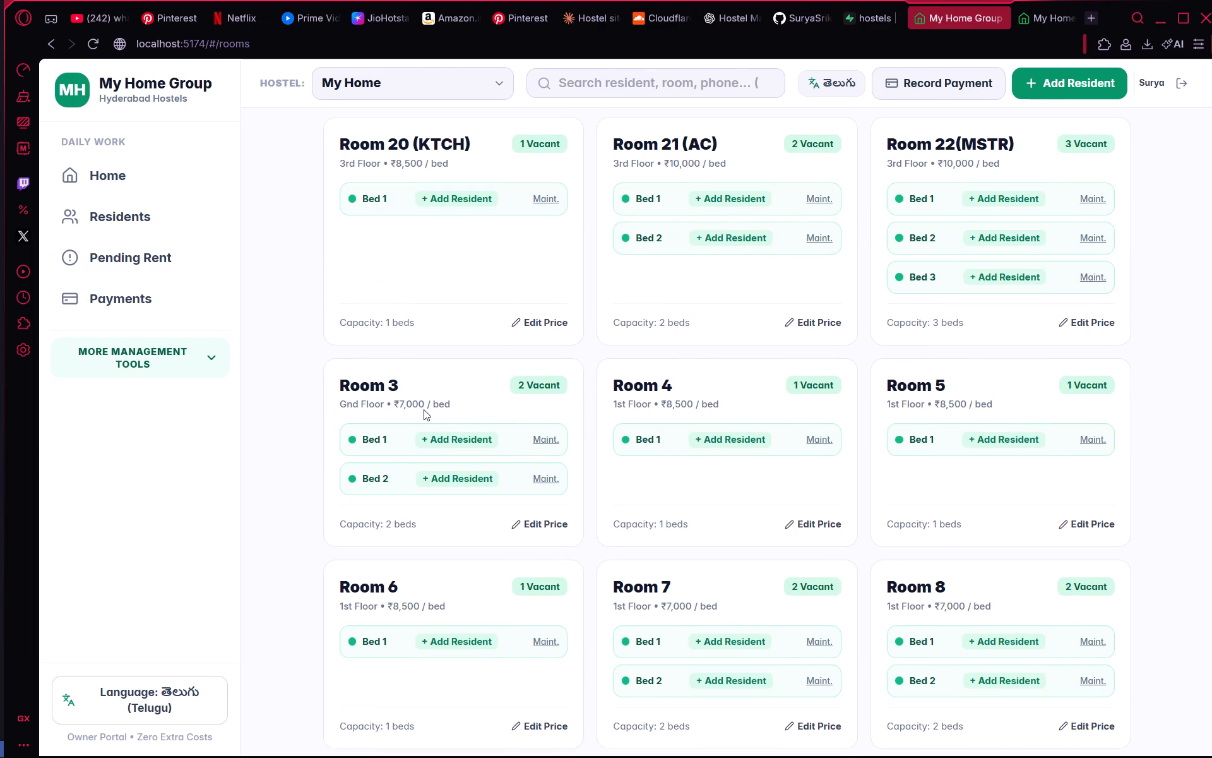
pyautogui.click(399, 435)
pyautogui.click(526, 200)
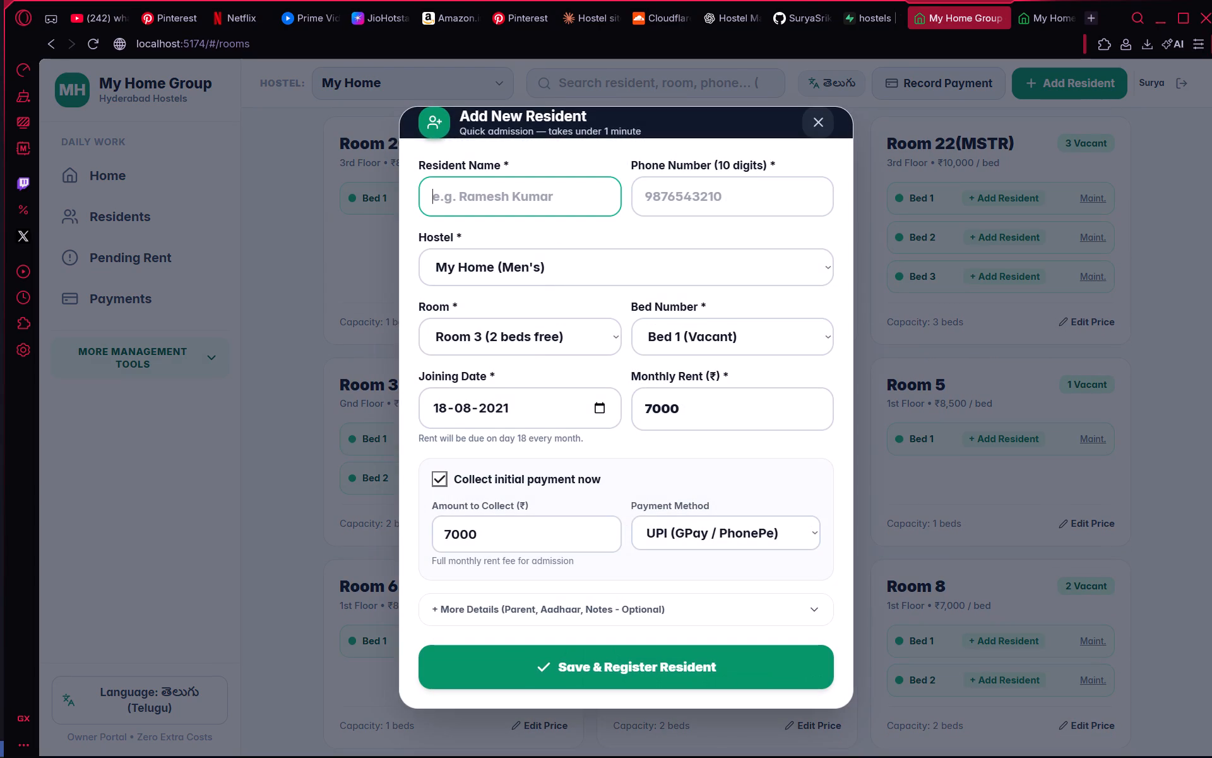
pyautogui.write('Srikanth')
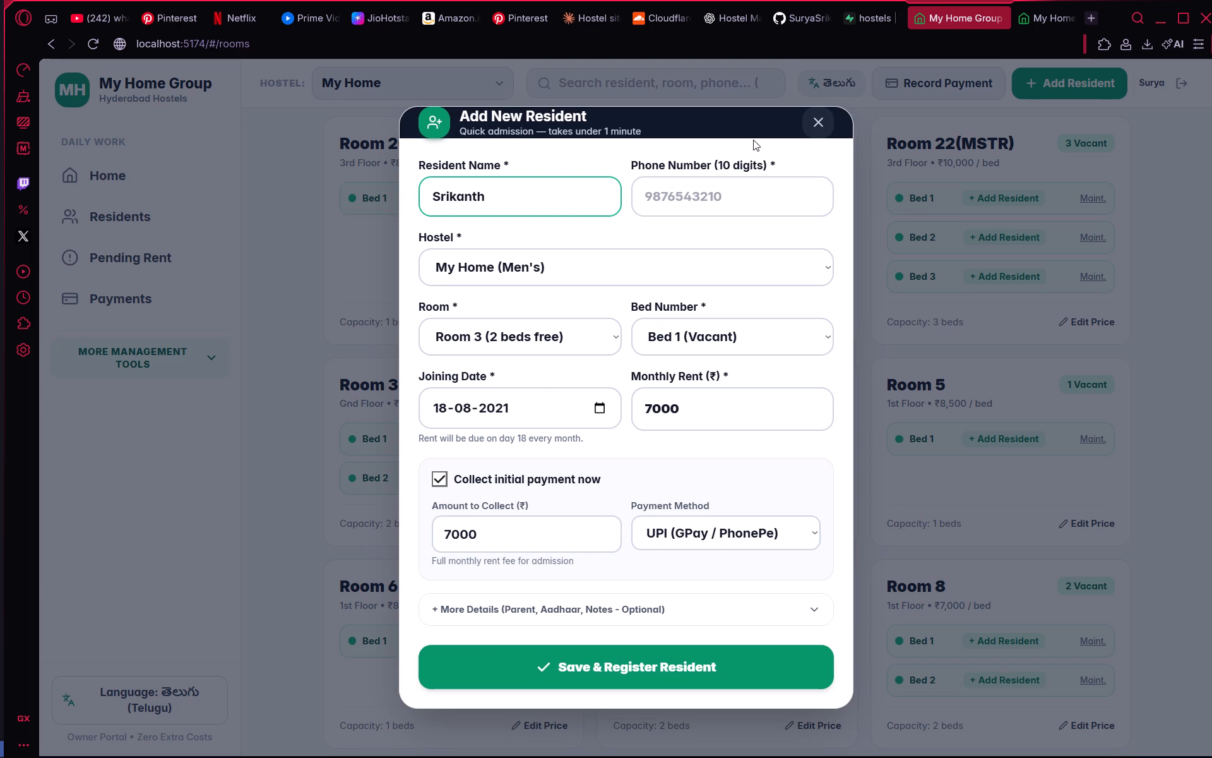
pyautogui.click(722, 191)
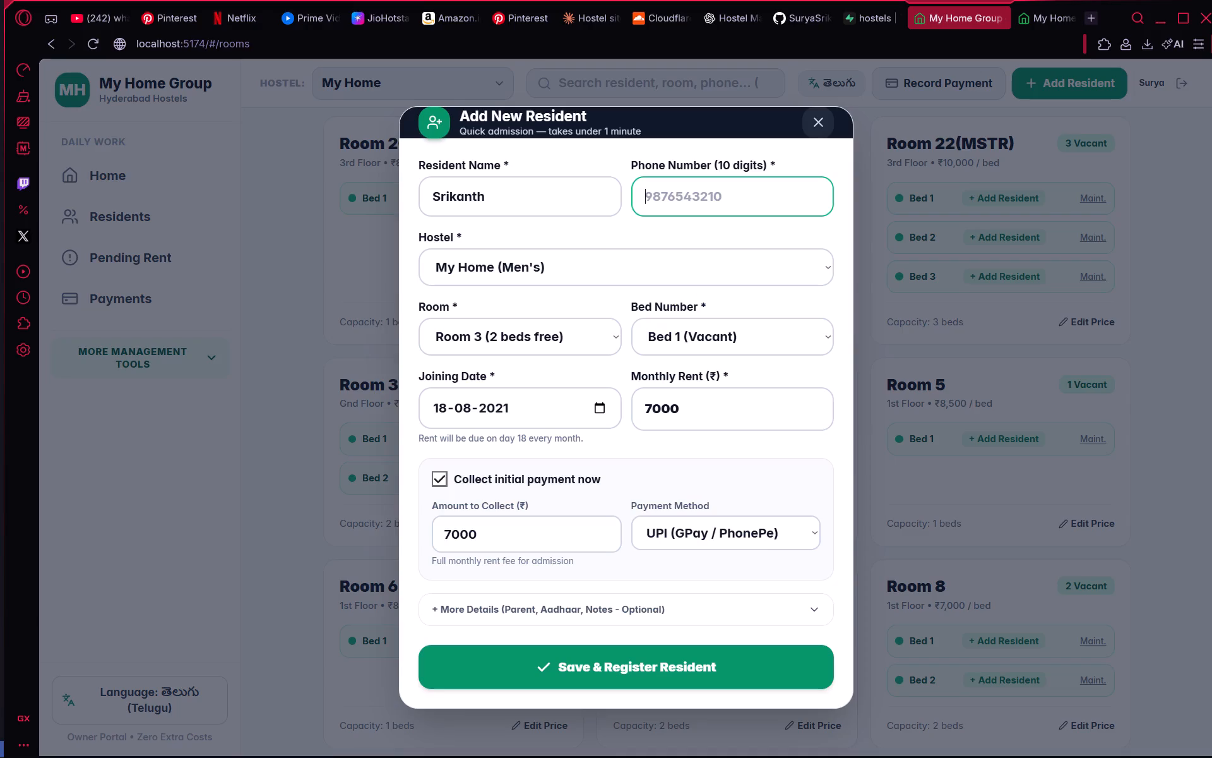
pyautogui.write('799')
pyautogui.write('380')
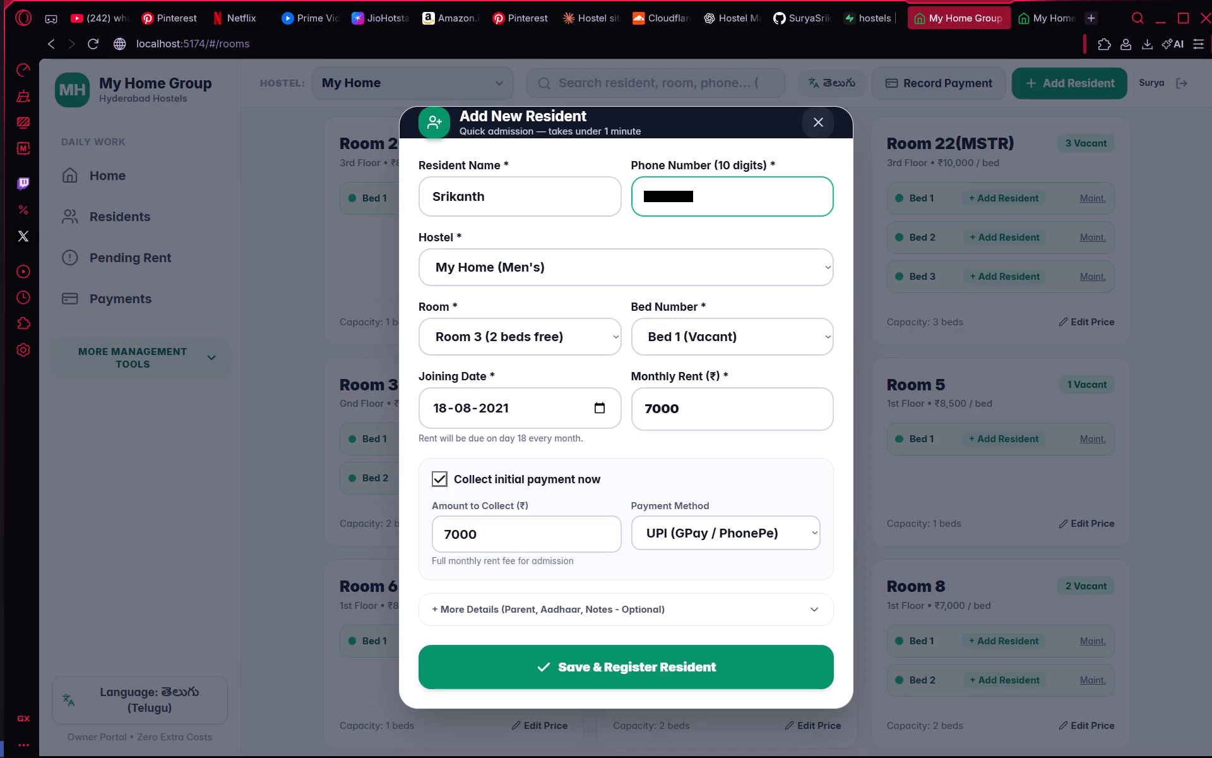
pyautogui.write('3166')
# Set the joining date to 04-10-2025 and register the resident in Room 3, Bed 1.
pyautogui.click(592, 407)
pyautogui.click(490, 437)
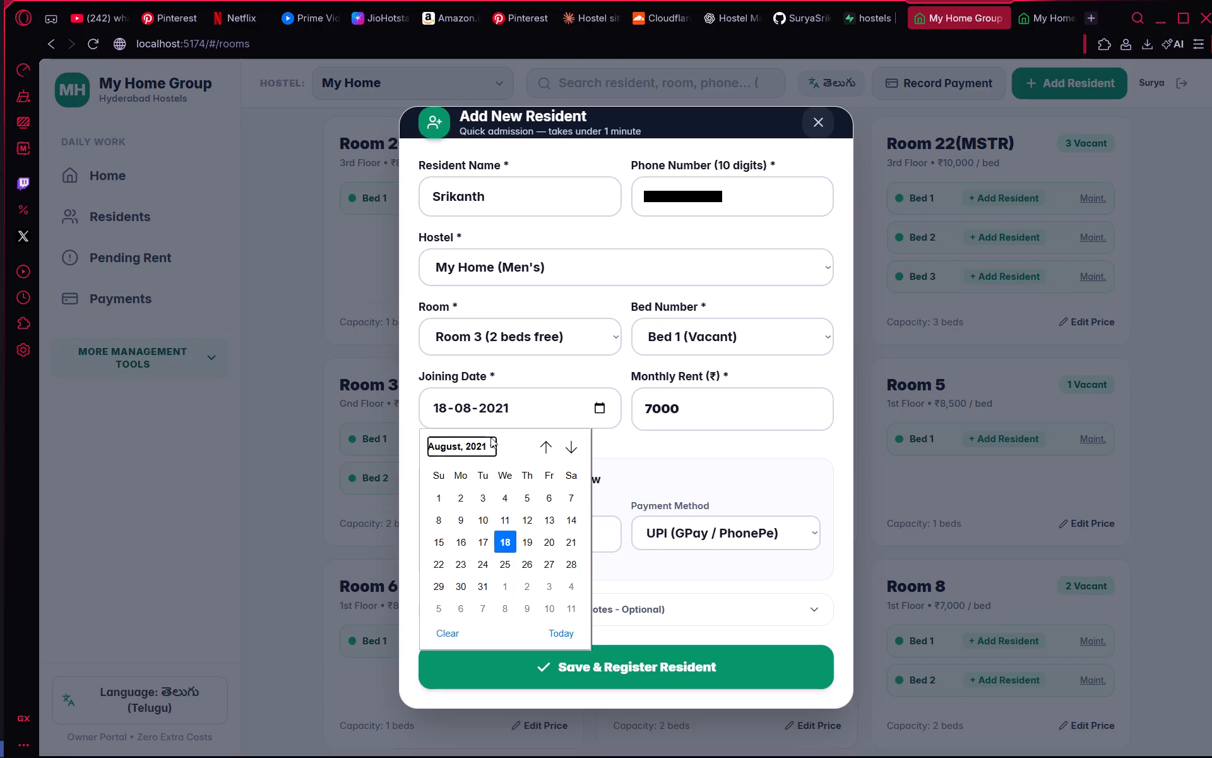
pyautogui.scroll(-5, 485, 564)
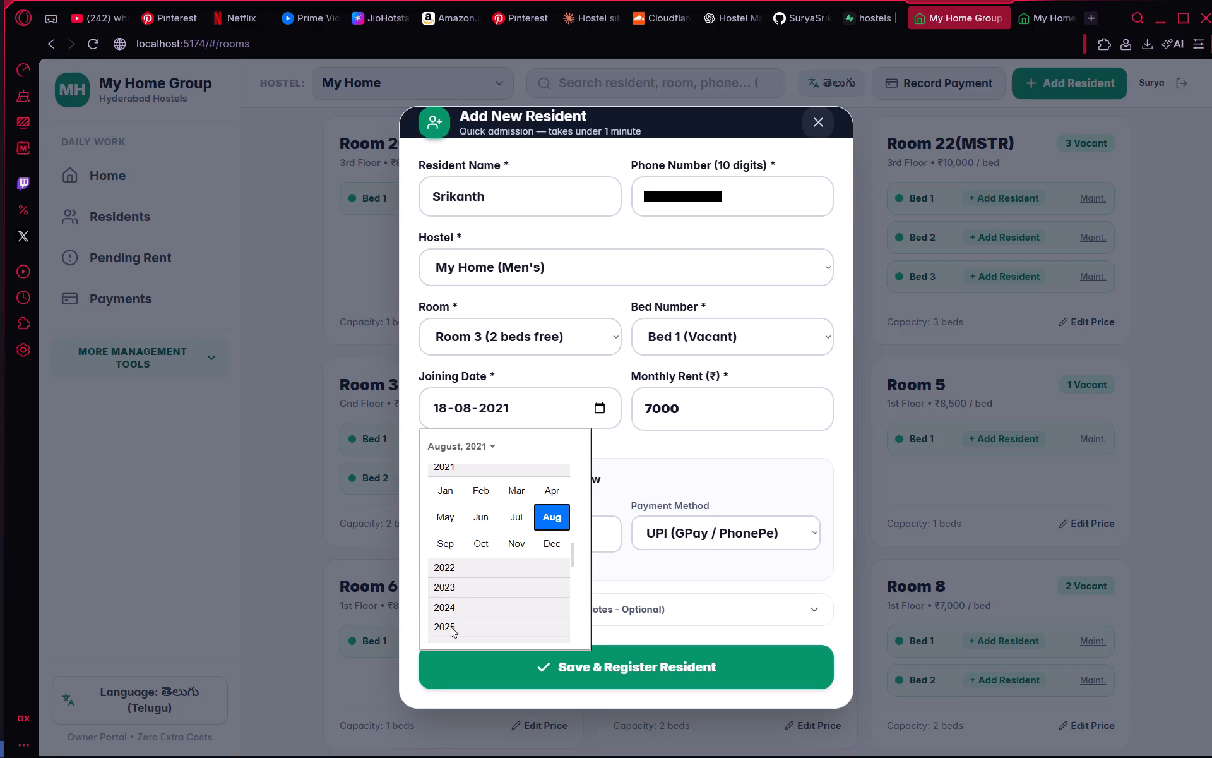
pyautogui.click(451, 627)
pyautogui.click(484, 546)
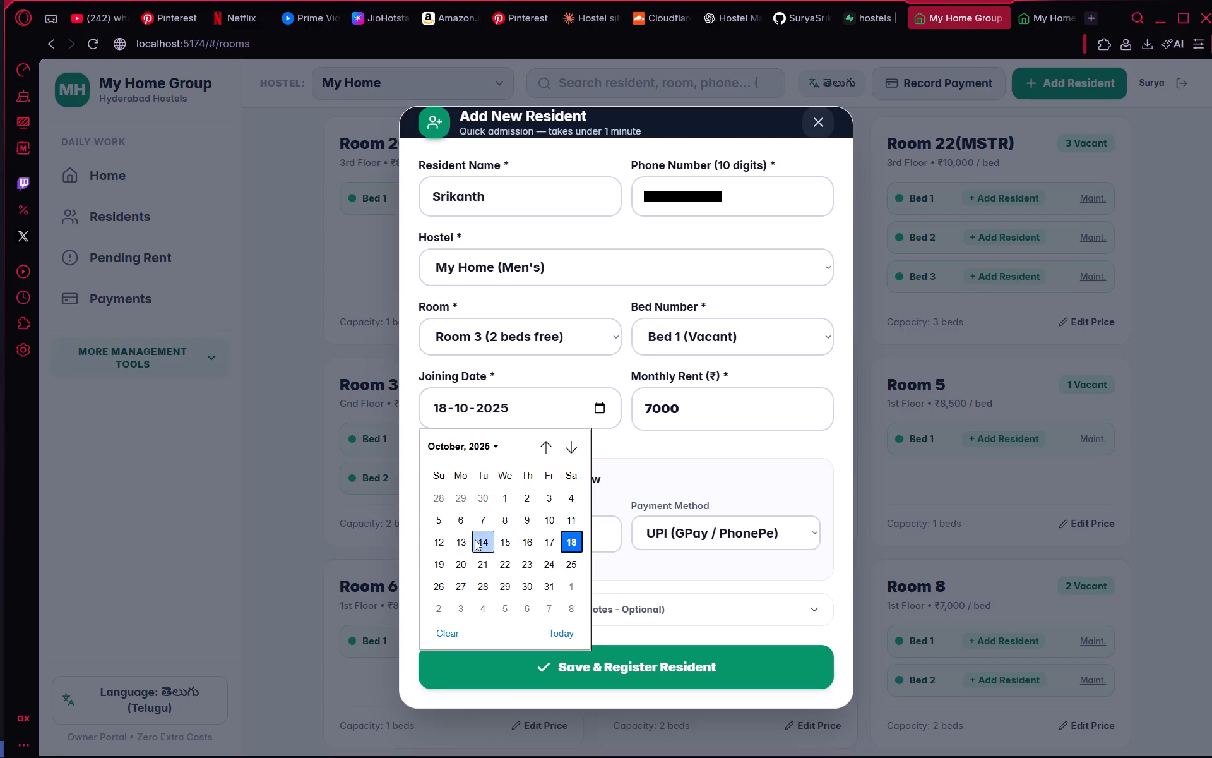
pyautogui.click(569, 498)
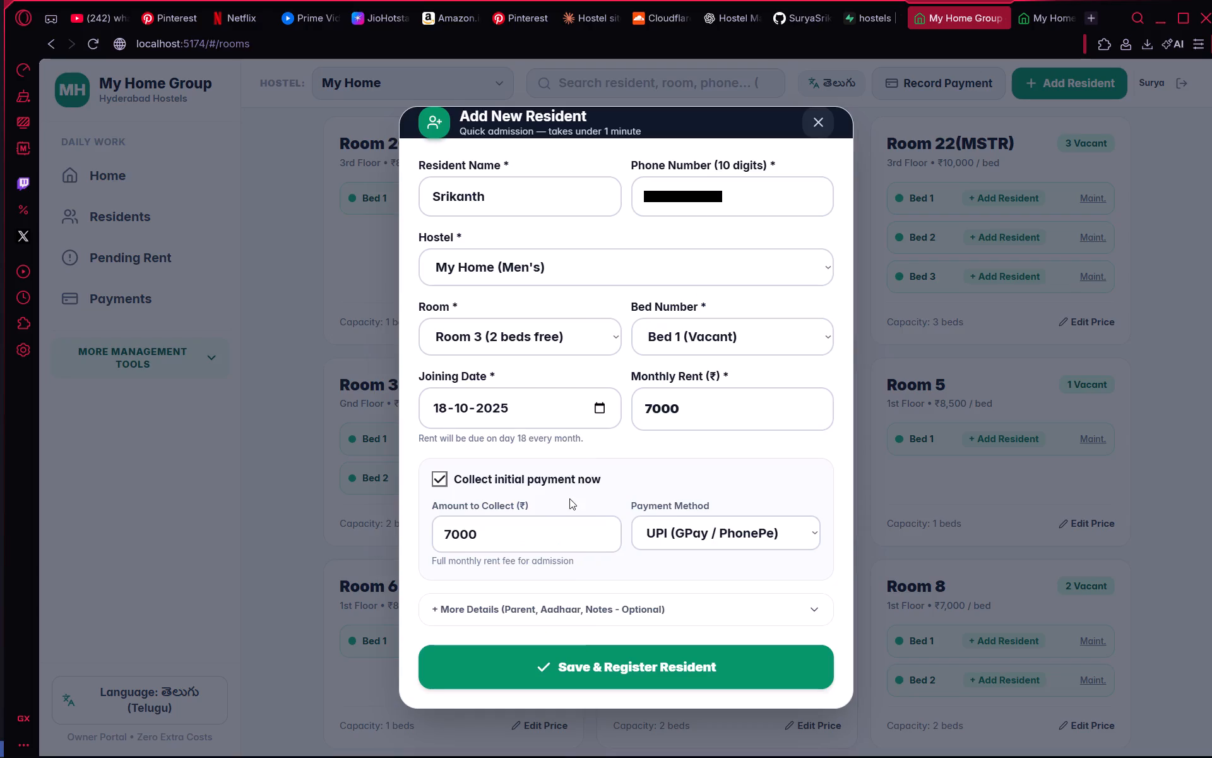
pyautogui.click(593, 457)
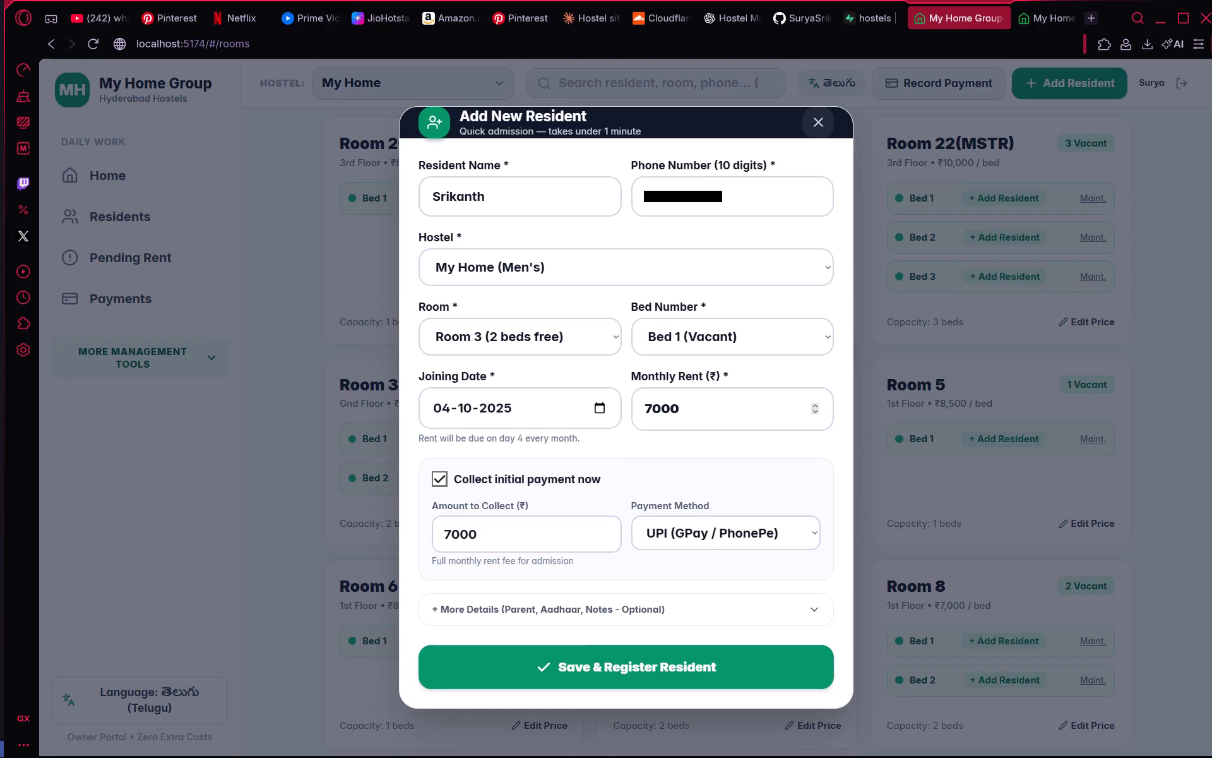
pyautogui.click(562, 665)
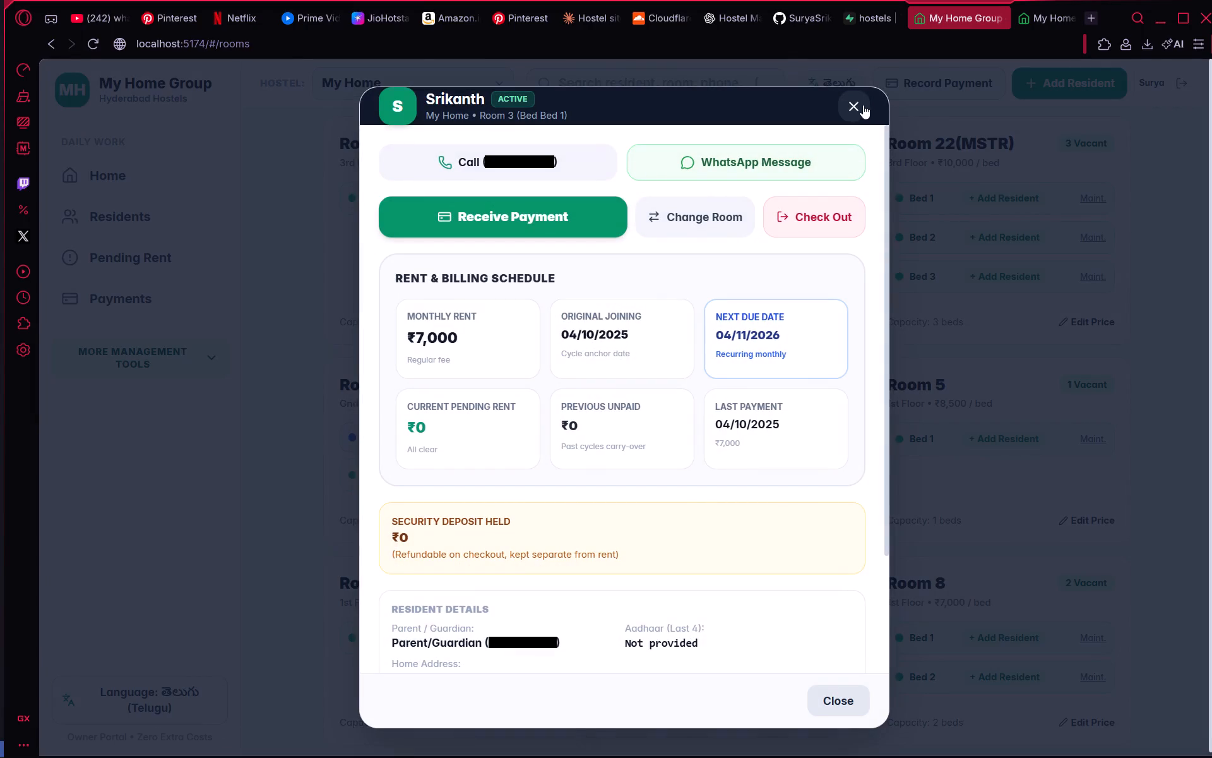
pyautogui.click(865, 104)
pyautogui.click(831, 208)
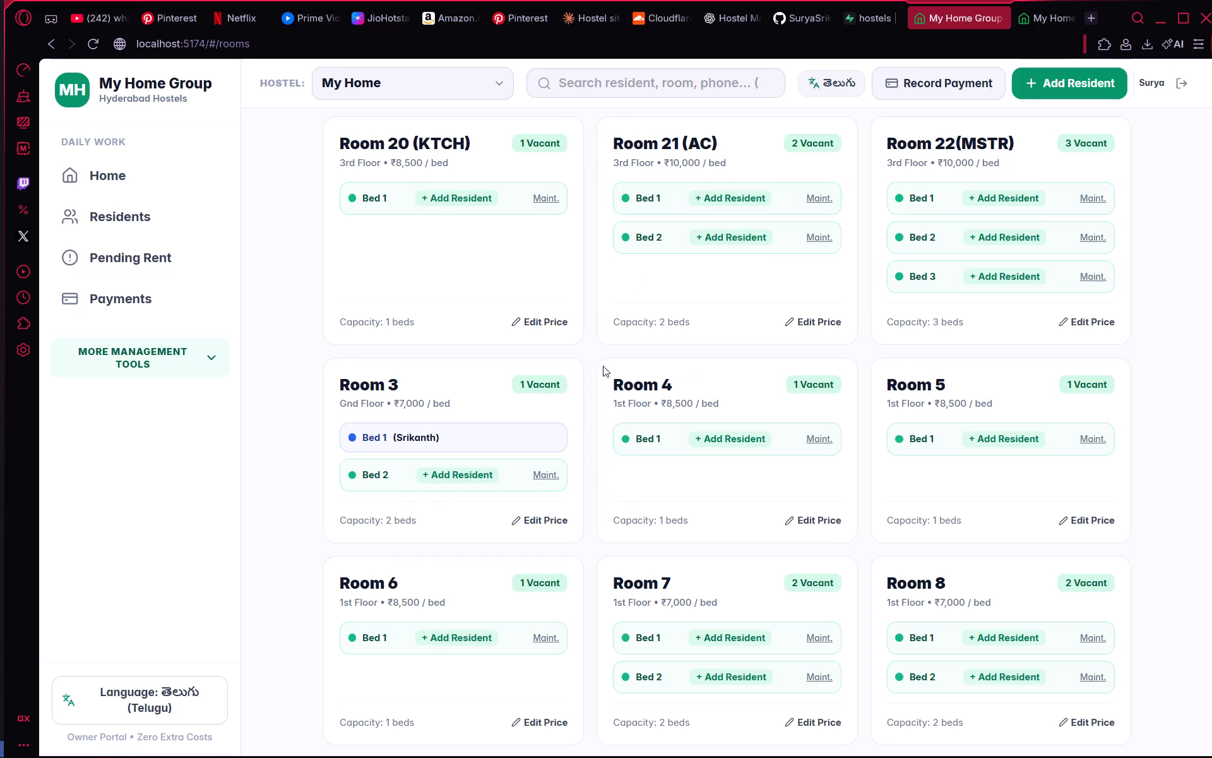
# Set Room 3's monthly fee per bed to ₹7500 and save the room changes.
pyautogui.click(537, 518)
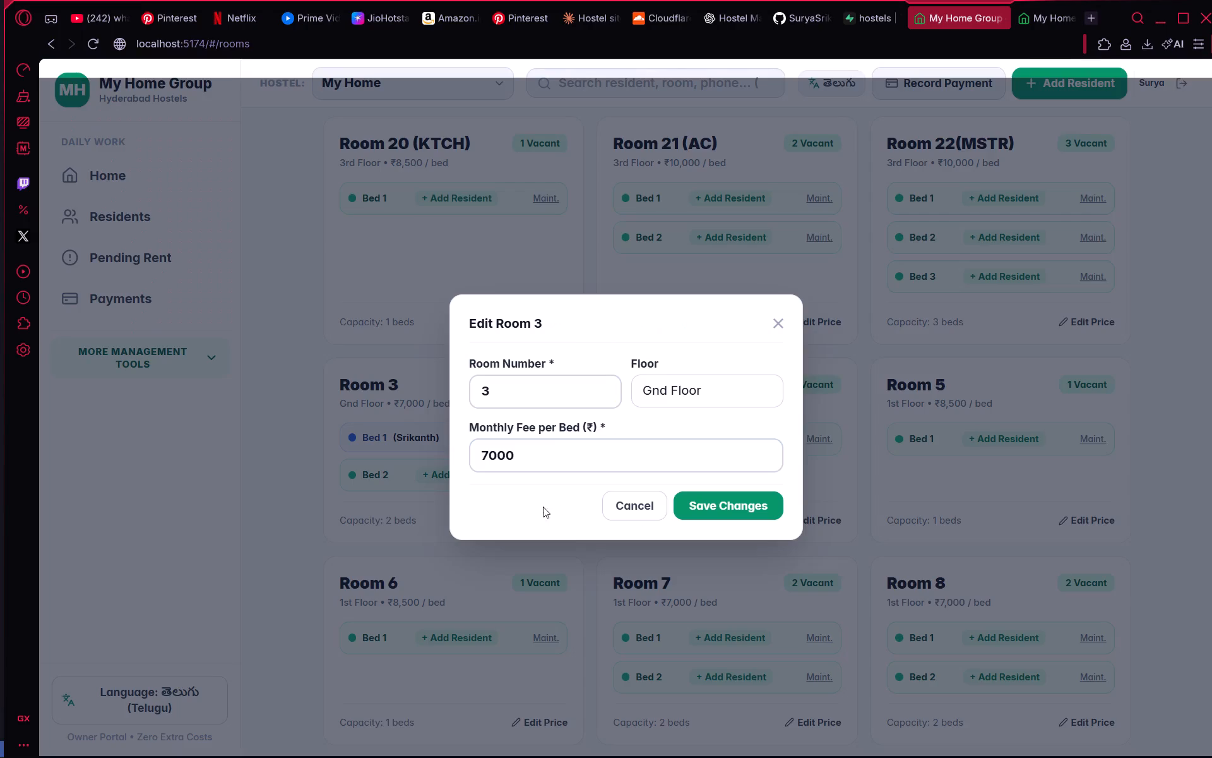
pyautogui.click(547, 442)
pyautogui.press('Left')
pyautogui.press('Left')
pyautogui.press('BackSpace')
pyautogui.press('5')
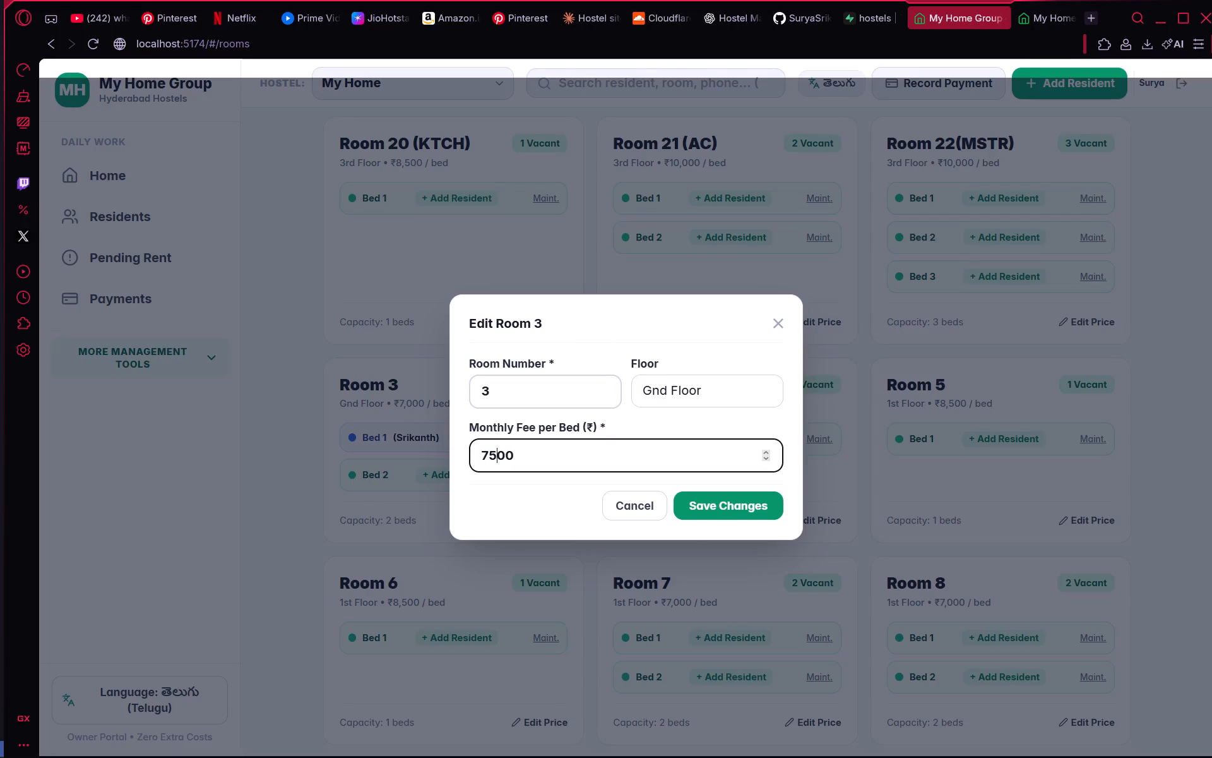
pyautogui.click(727, 500)
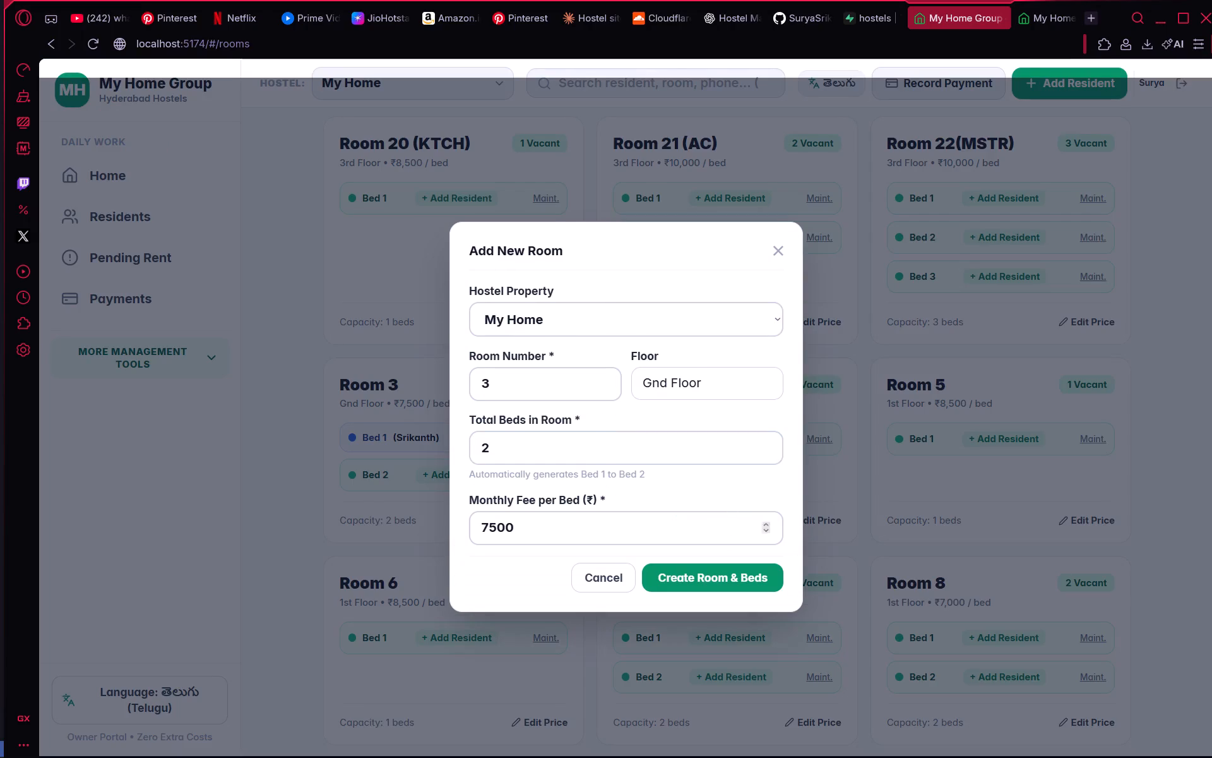
pyautogui.click(775, 246)
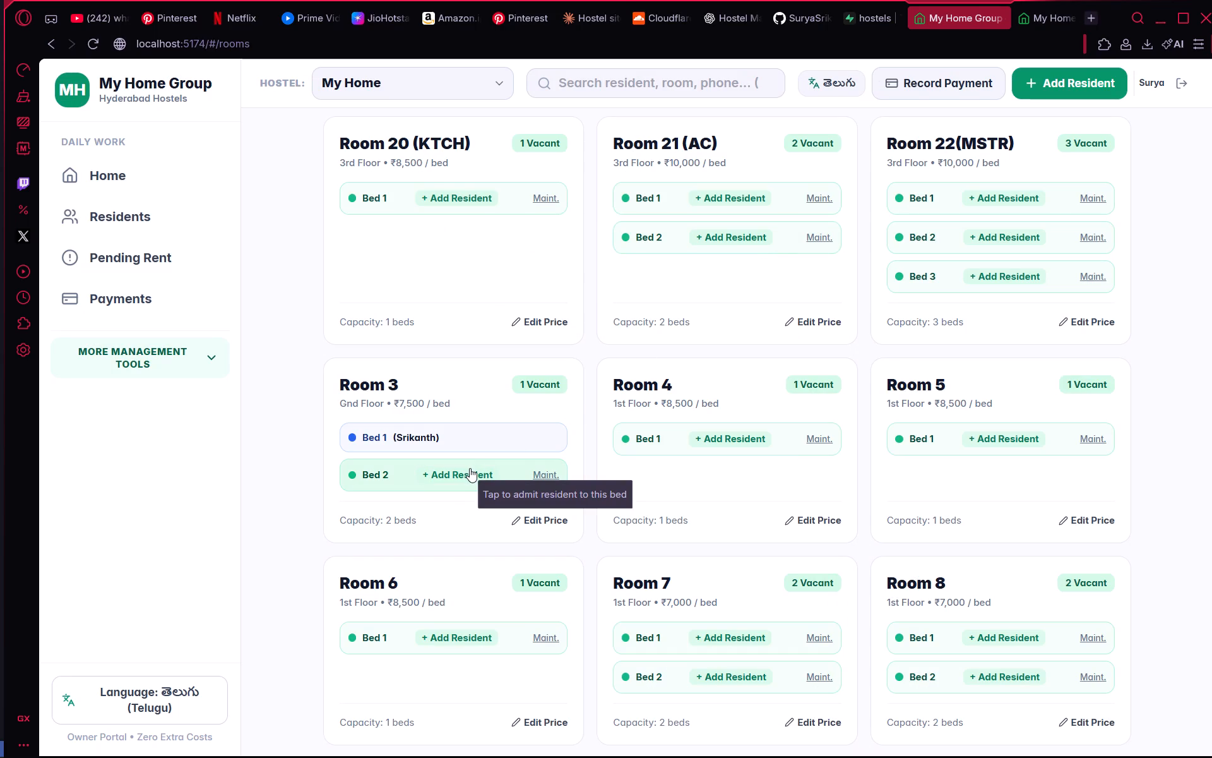
# Start a new admission for Room 3, Bed 2 and enter the resident's name.
pyautogui.scroll(3, 470, 468)
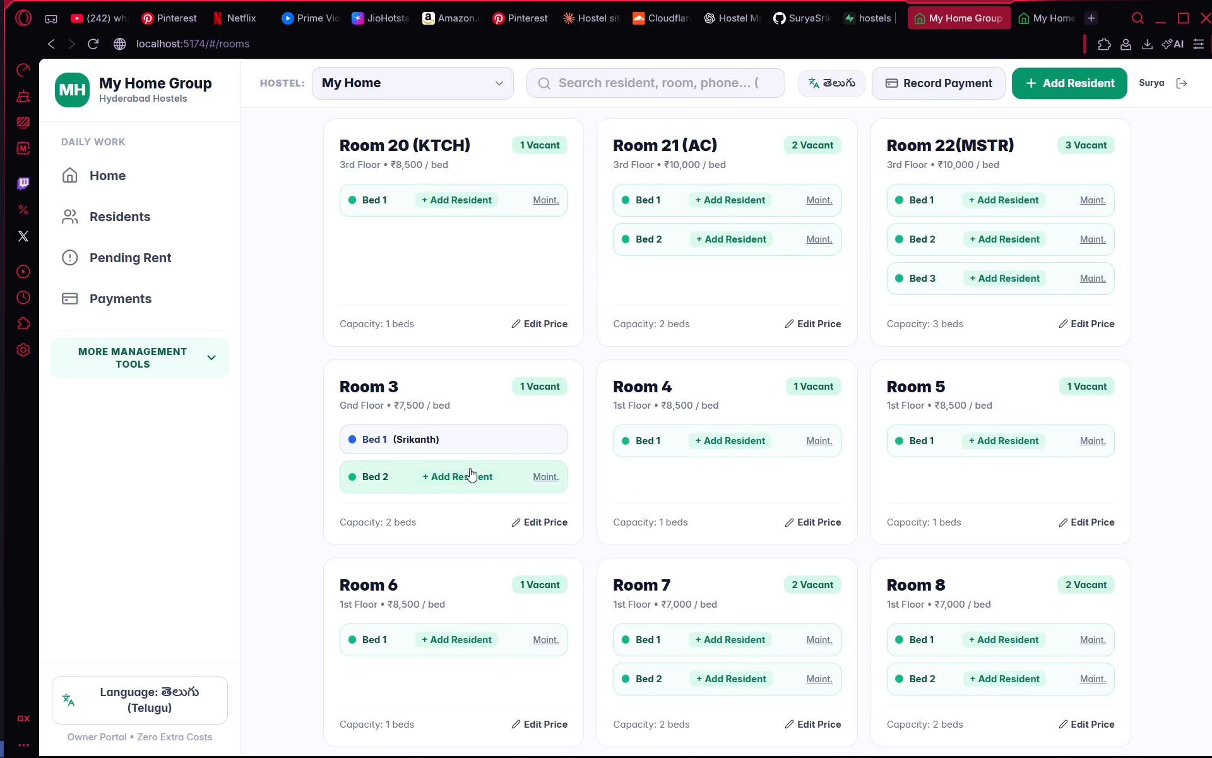
pyautogui.scroll(8, 470, 468)
pyautogui.scroll(-6, 470, 468)
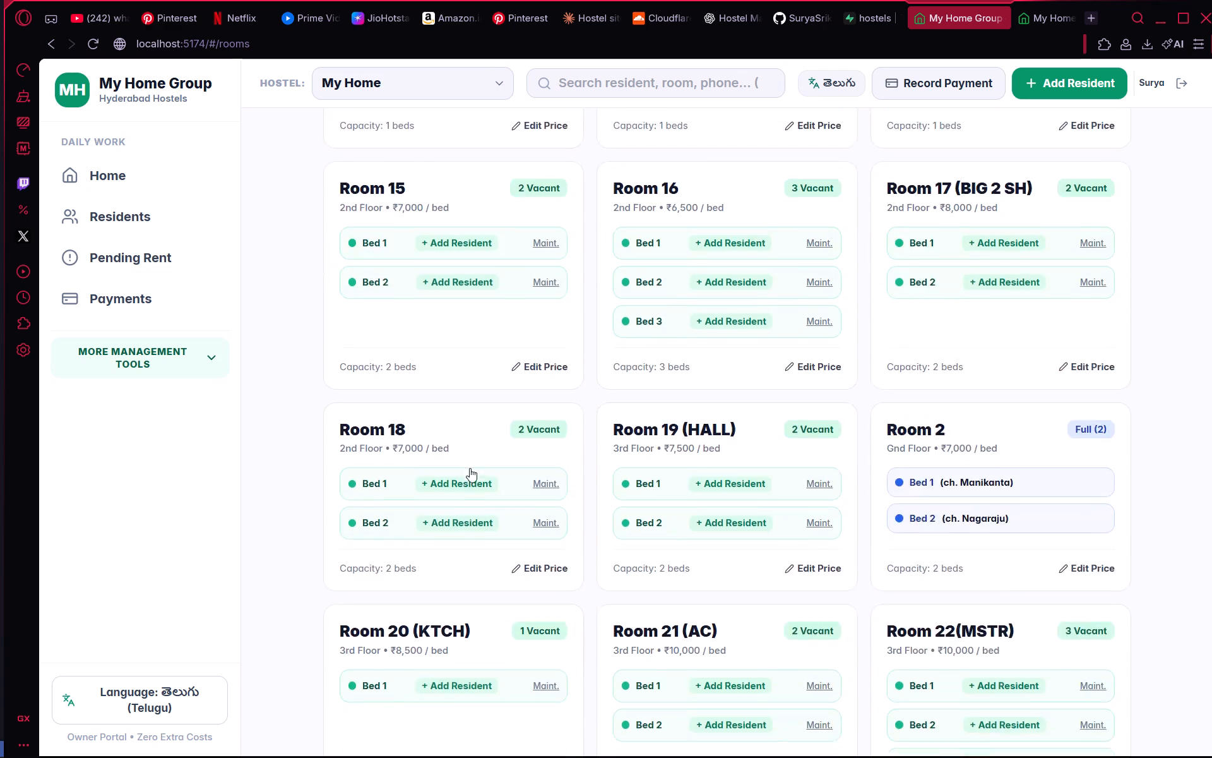
pyautogui.scroll(-3, 470, 468)
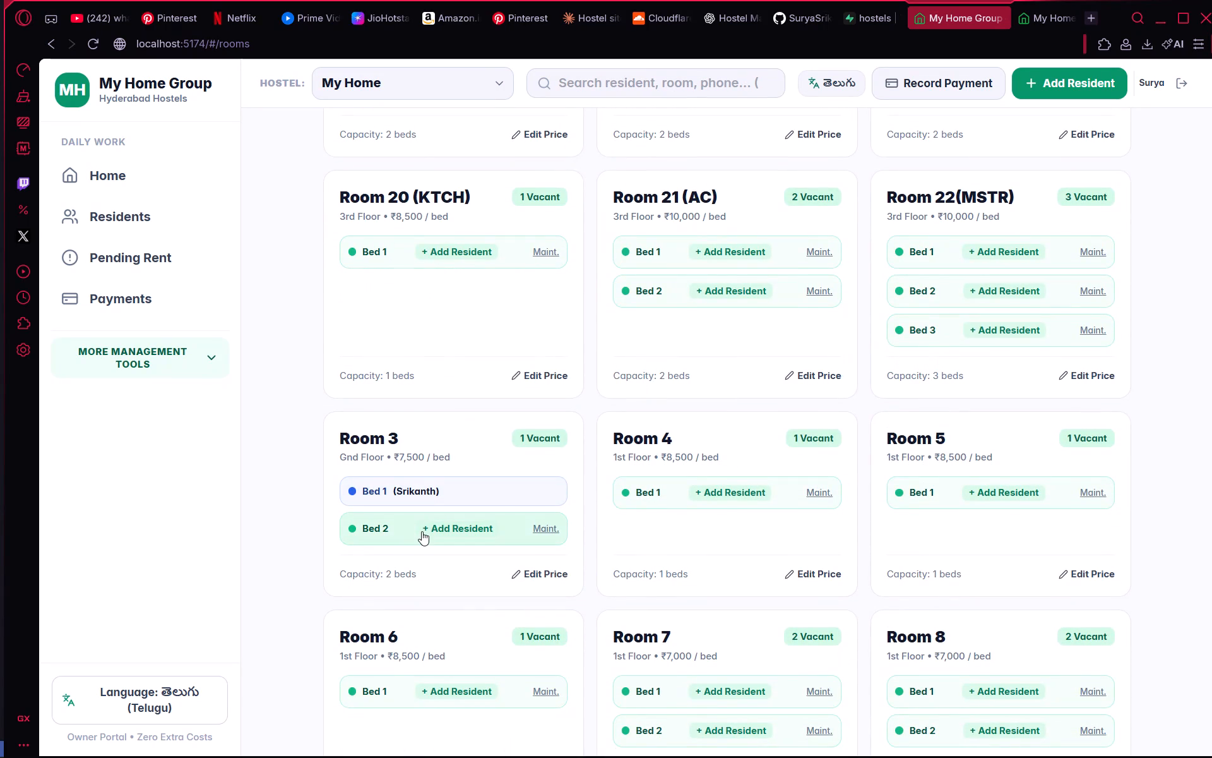
pyautogui.click(422, 531)
pyautogui.click(502, 193)
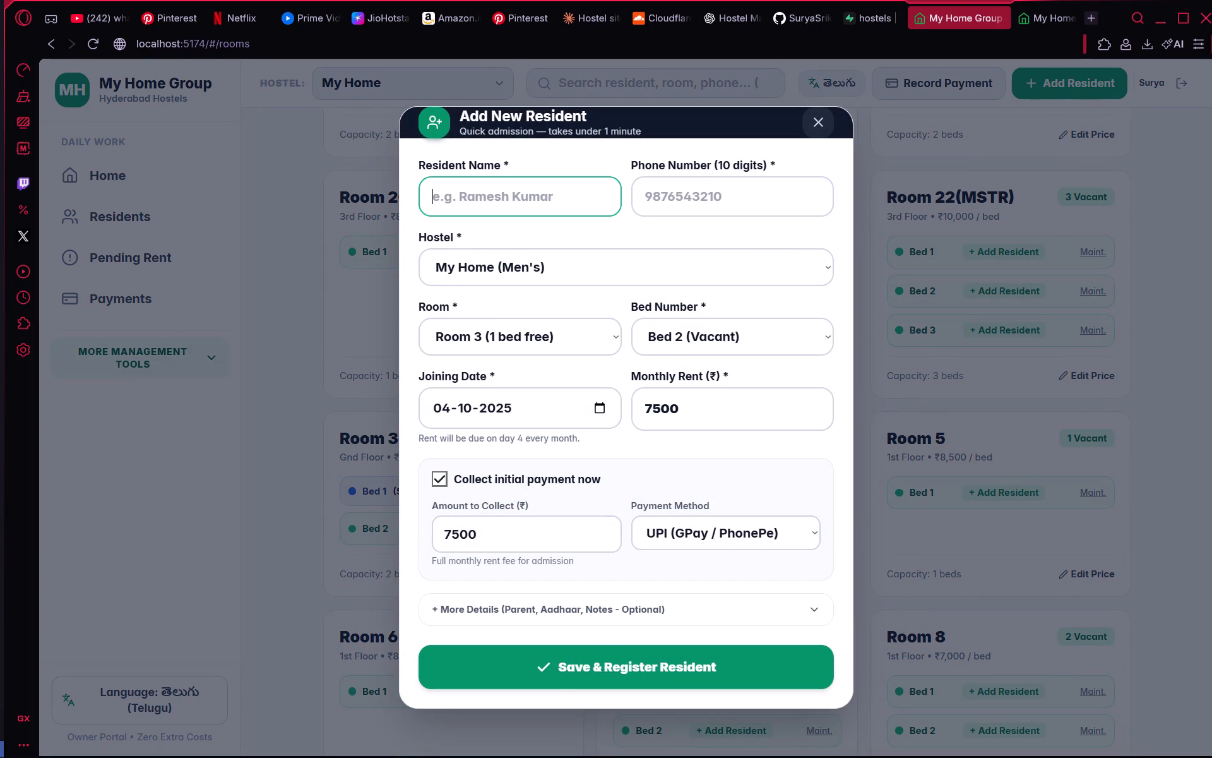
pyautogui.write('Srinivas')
pyautogui.click(684, 195)
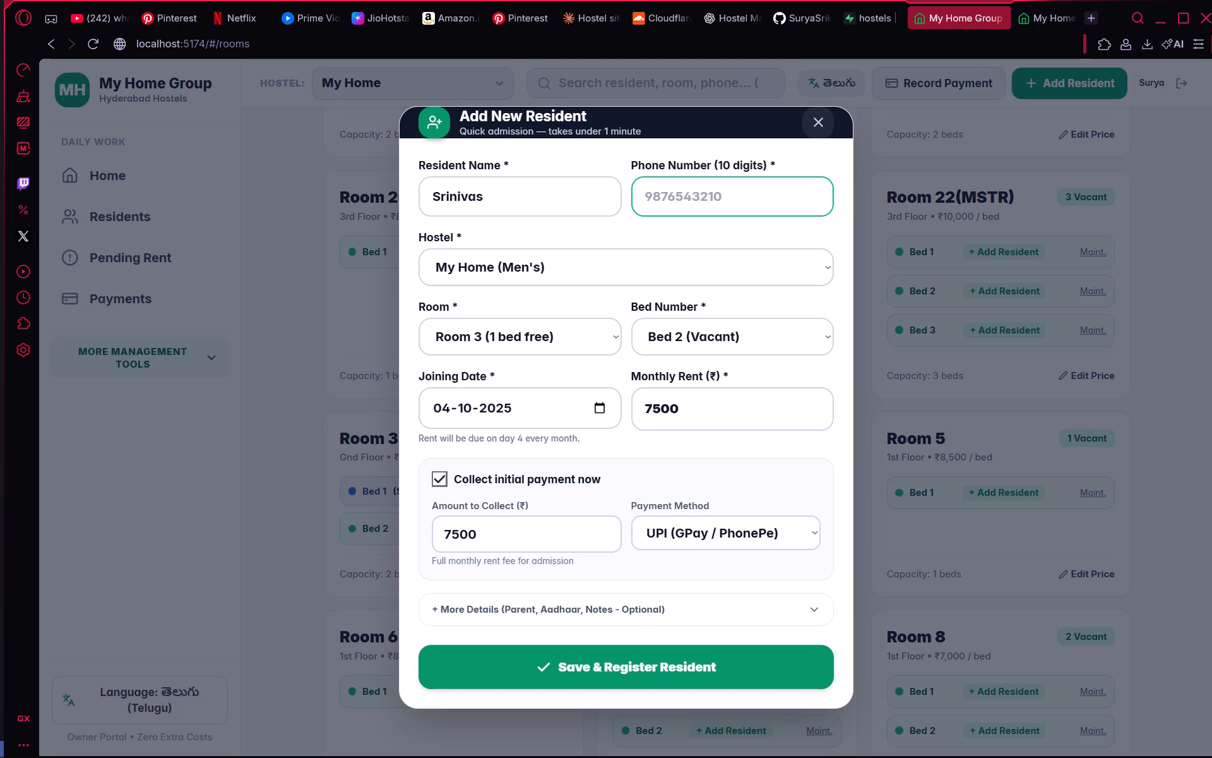
# Switch to the Supabase table editor, examine the residents table, and return to the admission form.
pyautogui.click(867, 11)
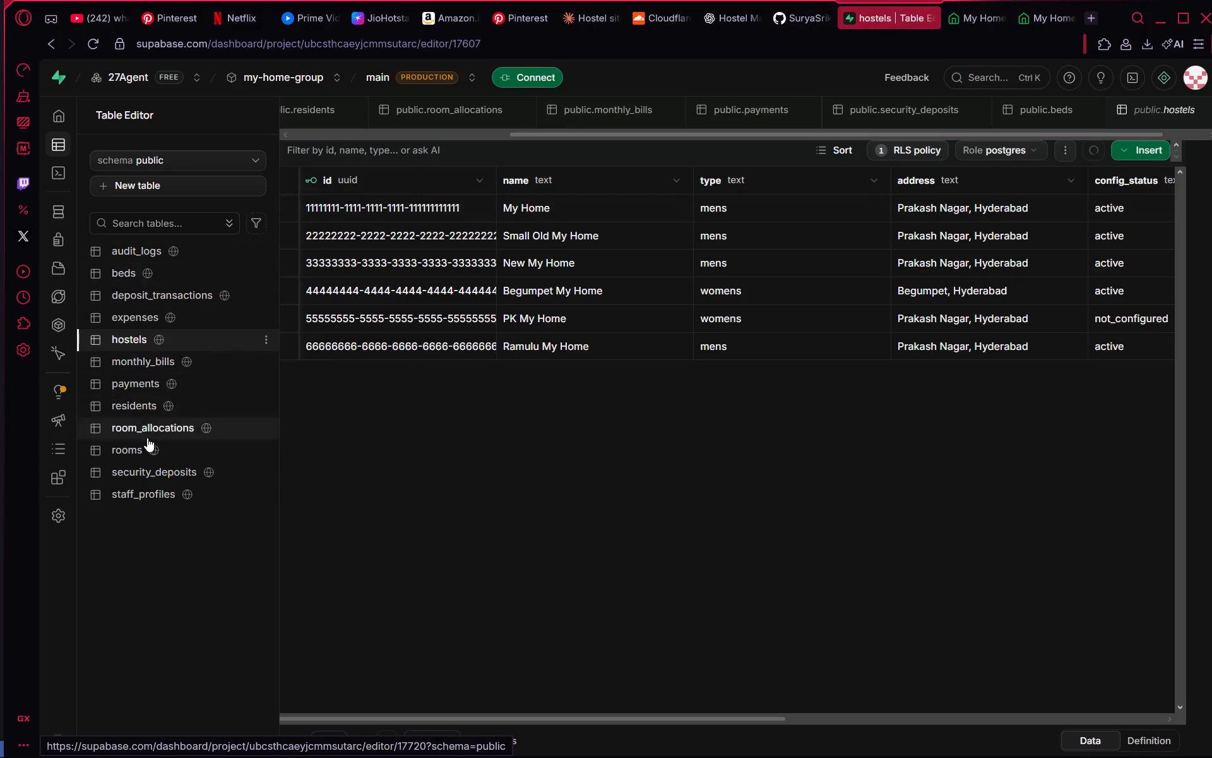
pyautogui.click(158, 411)
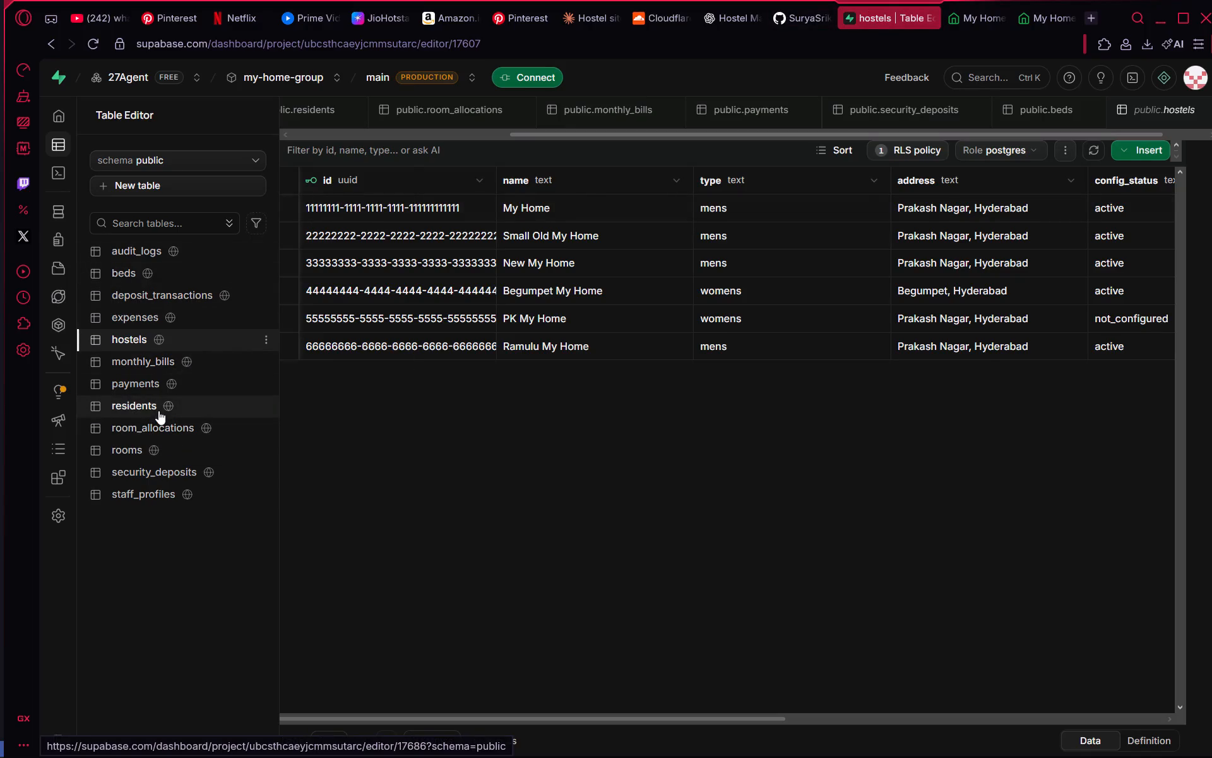
pyautogui.scroll(-2, 498, 379)
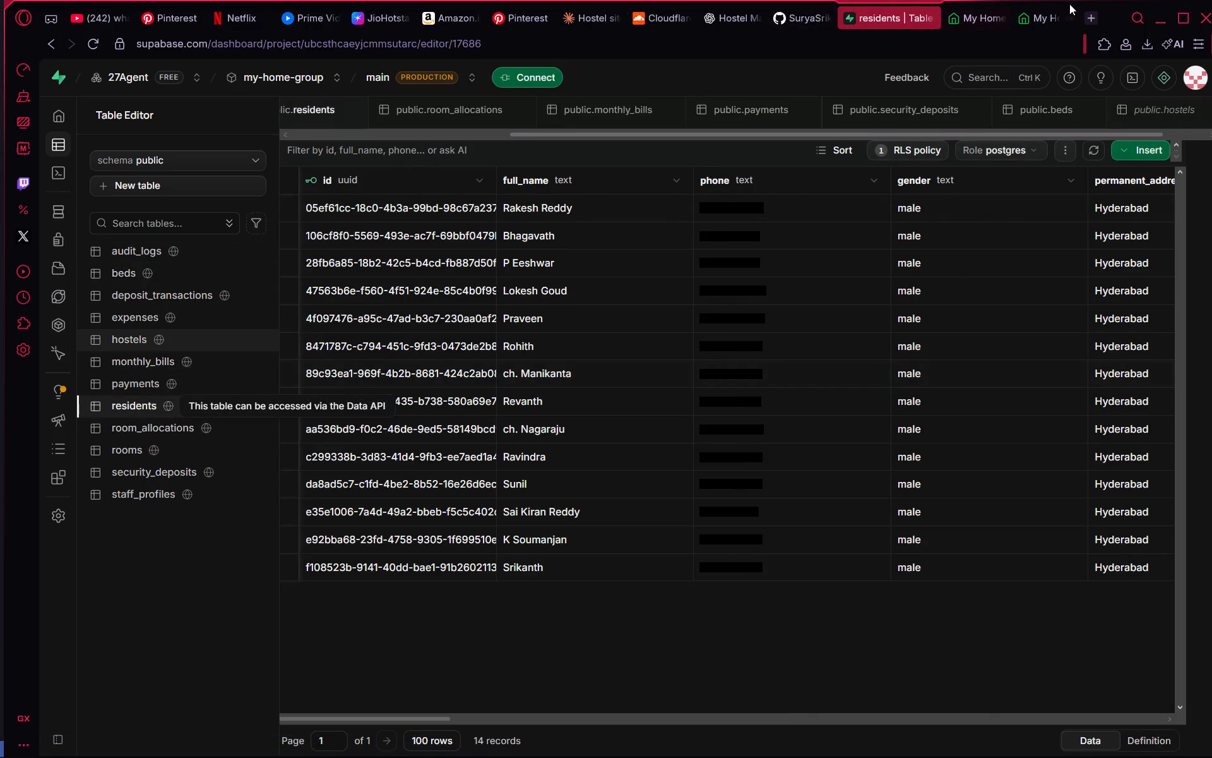
pyautogui.click(970, 15)
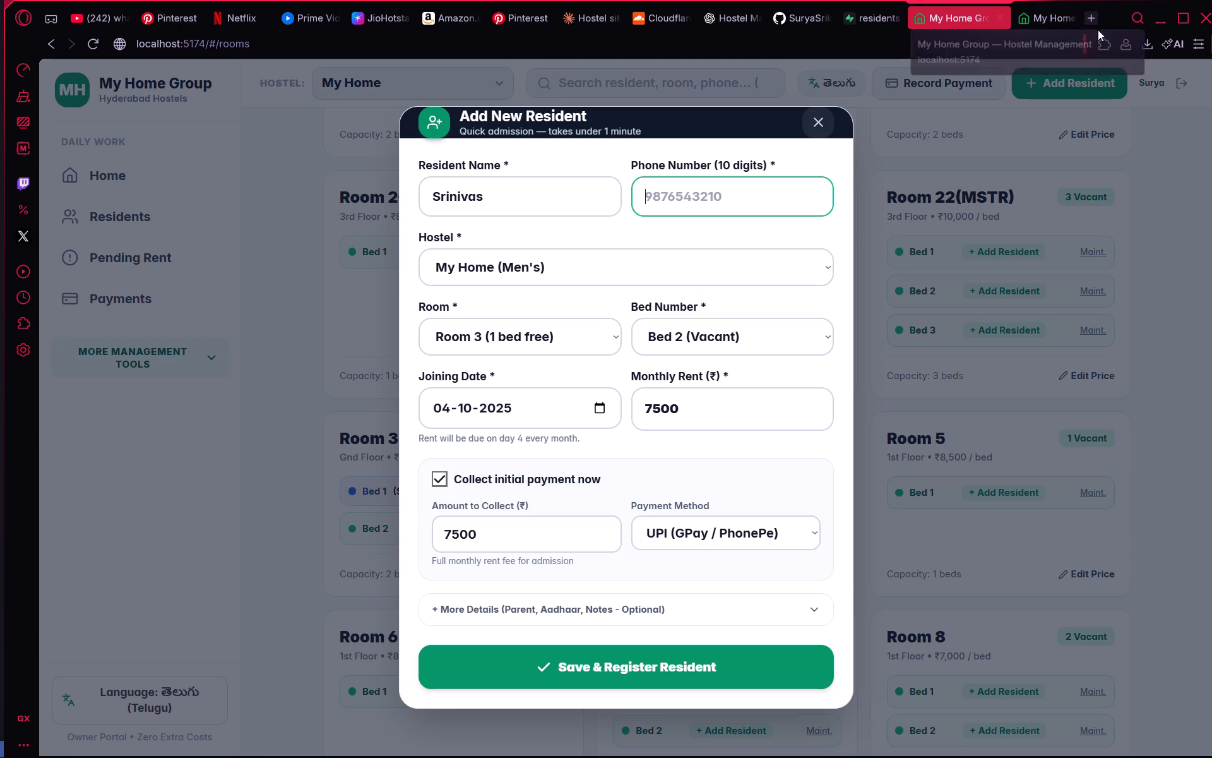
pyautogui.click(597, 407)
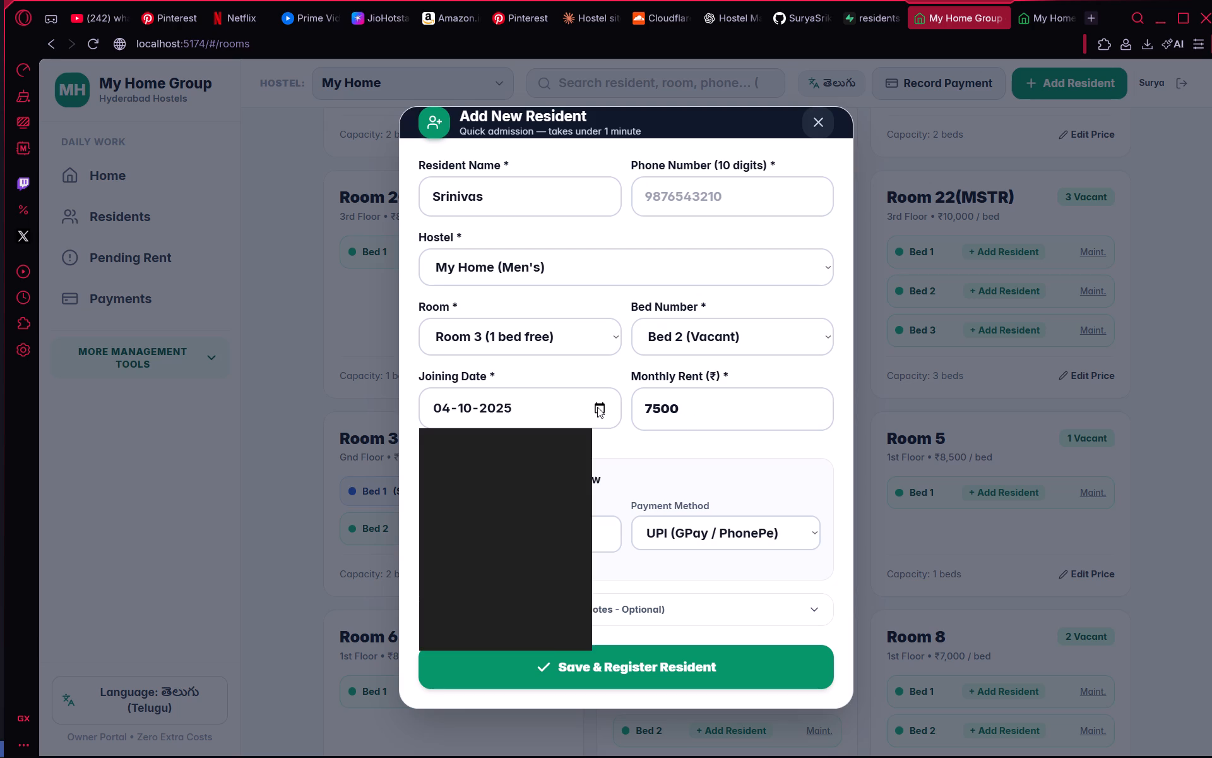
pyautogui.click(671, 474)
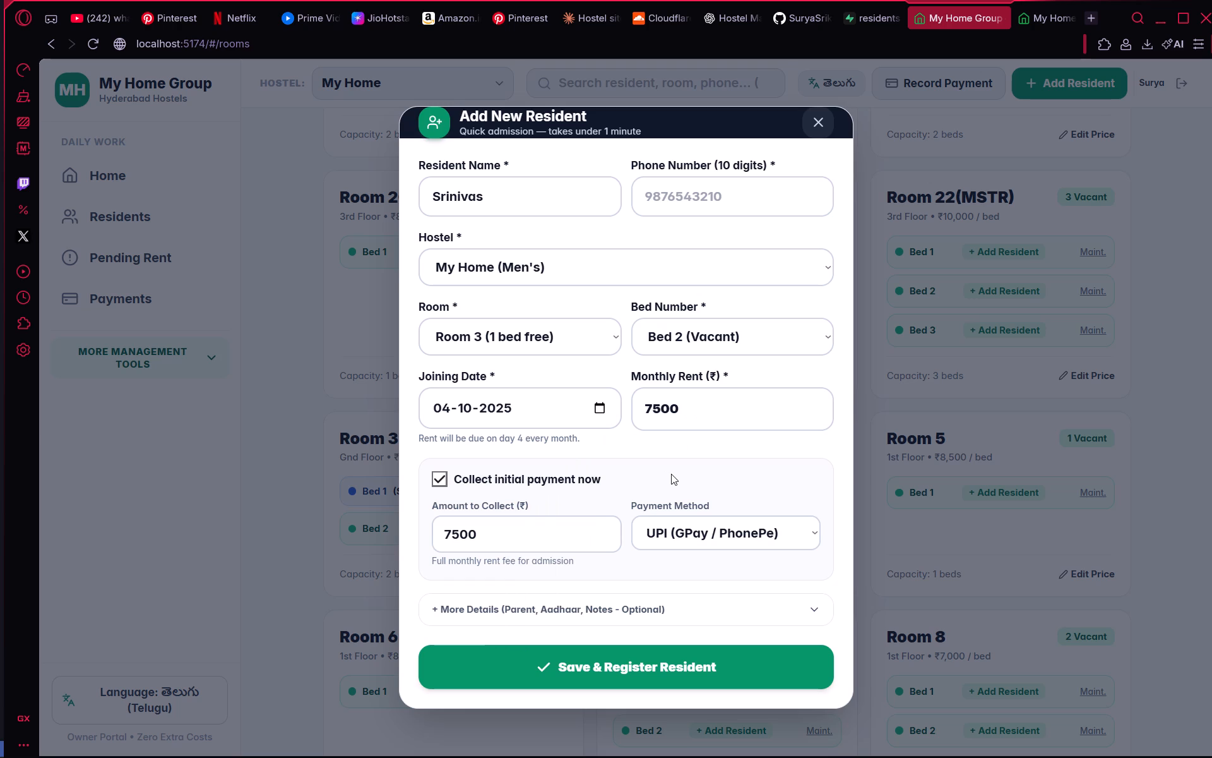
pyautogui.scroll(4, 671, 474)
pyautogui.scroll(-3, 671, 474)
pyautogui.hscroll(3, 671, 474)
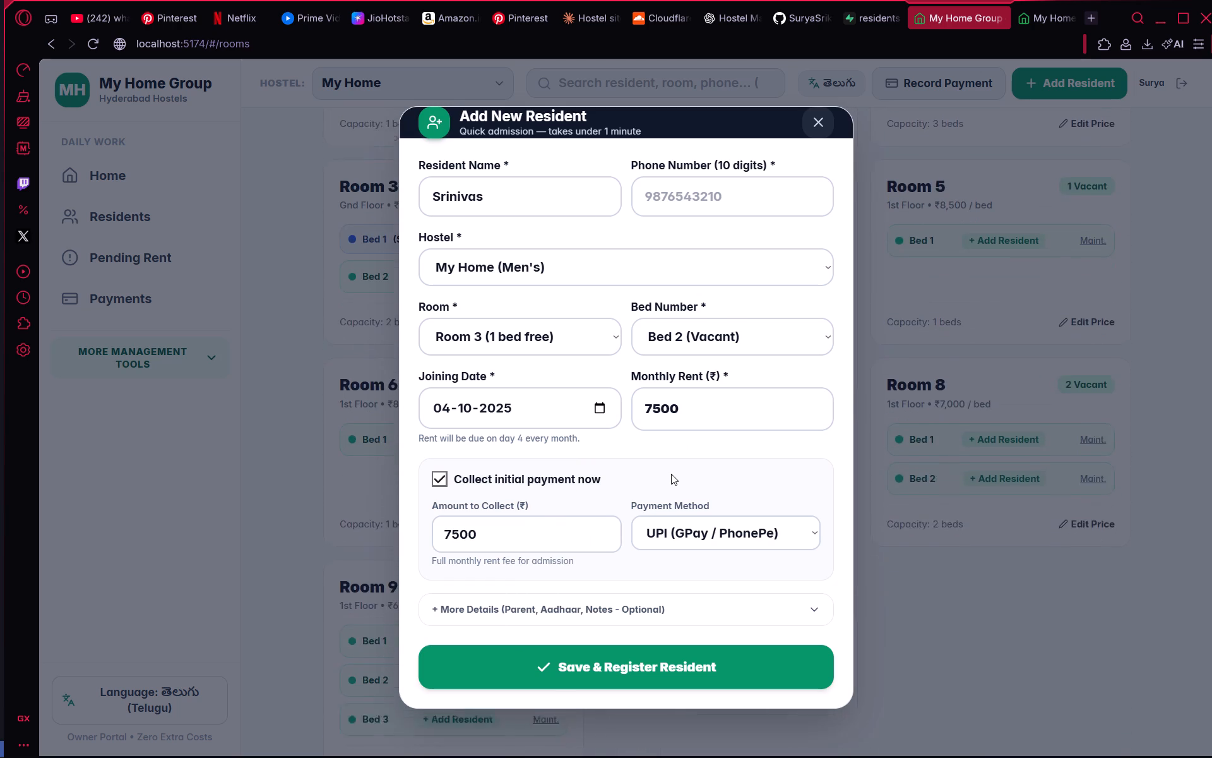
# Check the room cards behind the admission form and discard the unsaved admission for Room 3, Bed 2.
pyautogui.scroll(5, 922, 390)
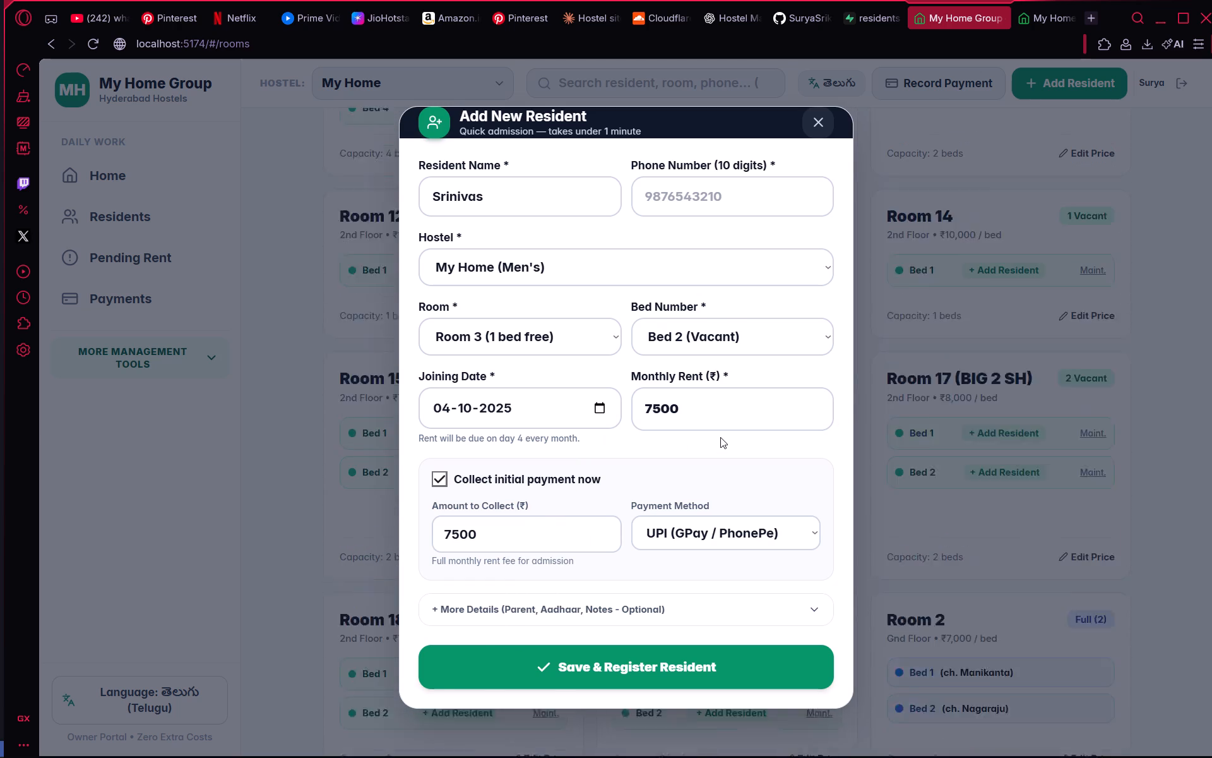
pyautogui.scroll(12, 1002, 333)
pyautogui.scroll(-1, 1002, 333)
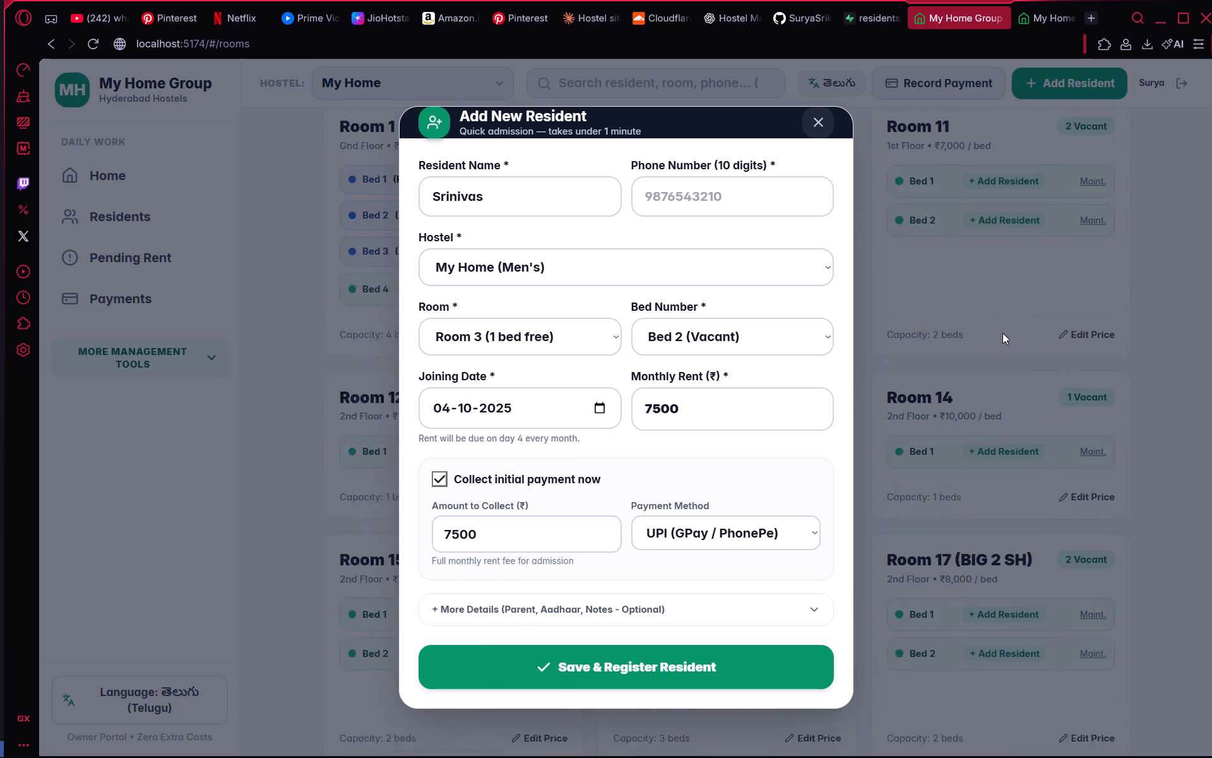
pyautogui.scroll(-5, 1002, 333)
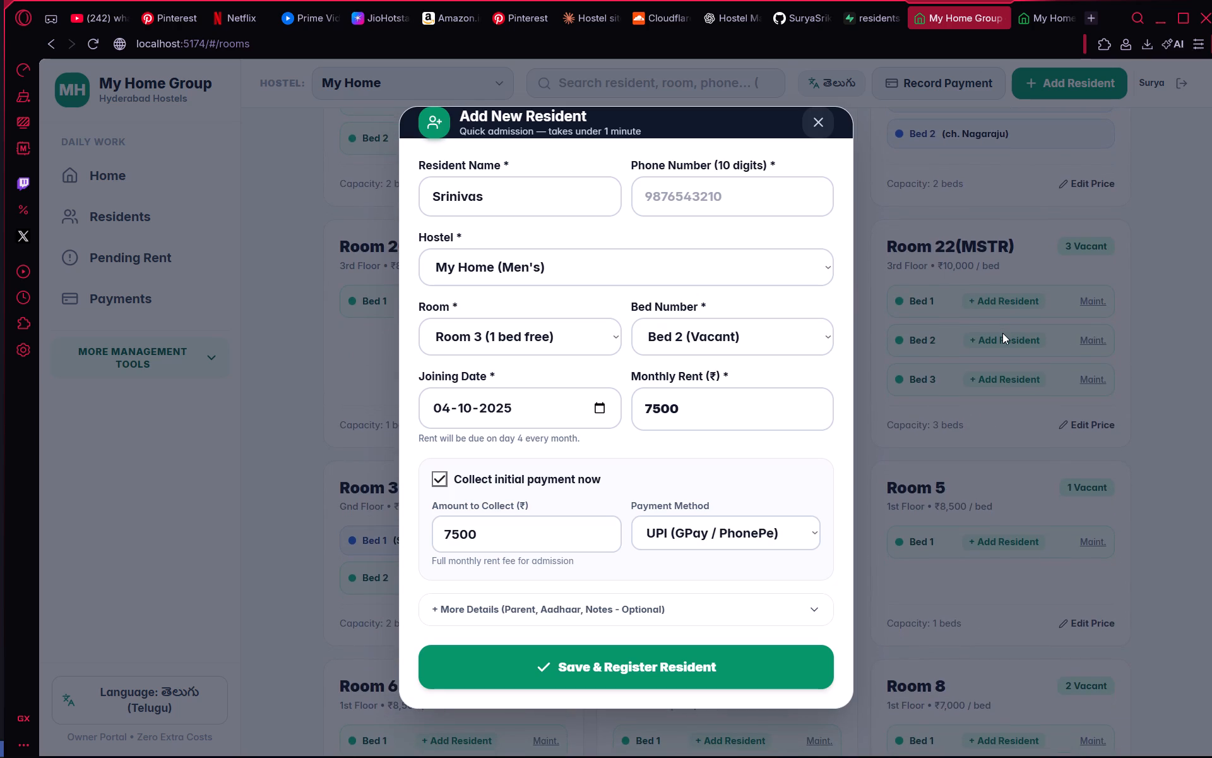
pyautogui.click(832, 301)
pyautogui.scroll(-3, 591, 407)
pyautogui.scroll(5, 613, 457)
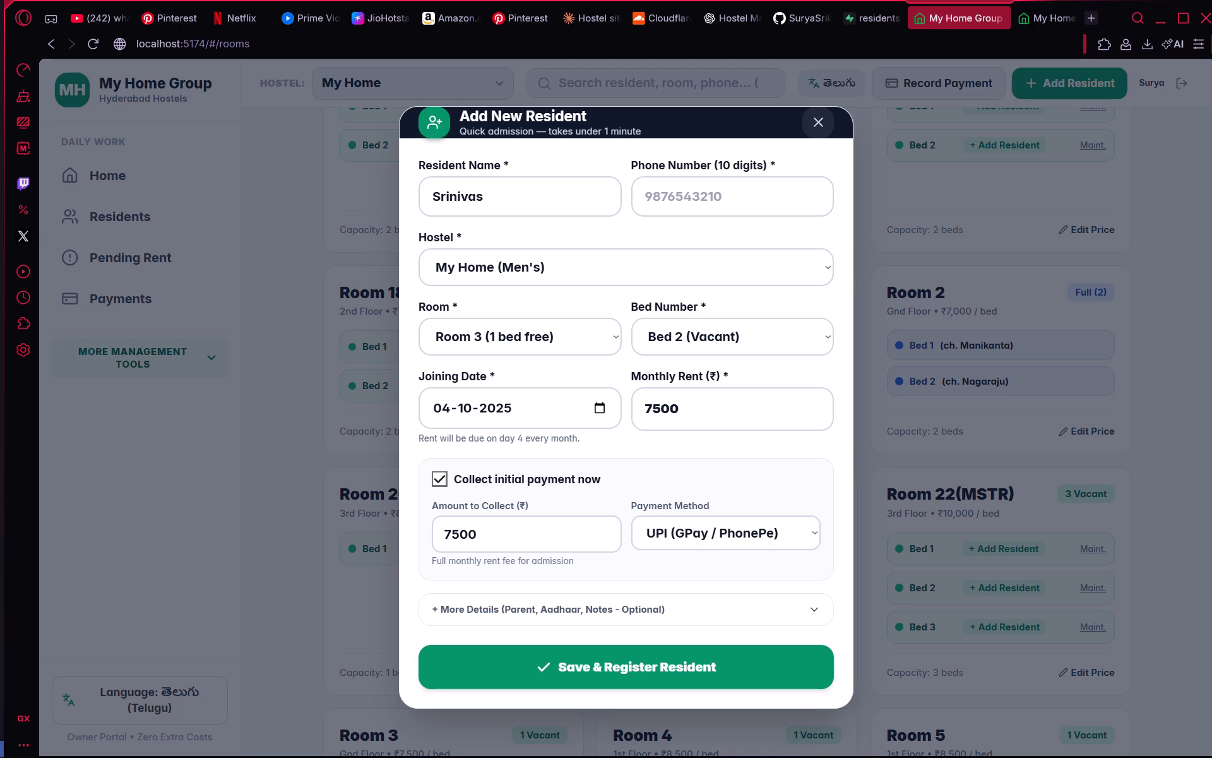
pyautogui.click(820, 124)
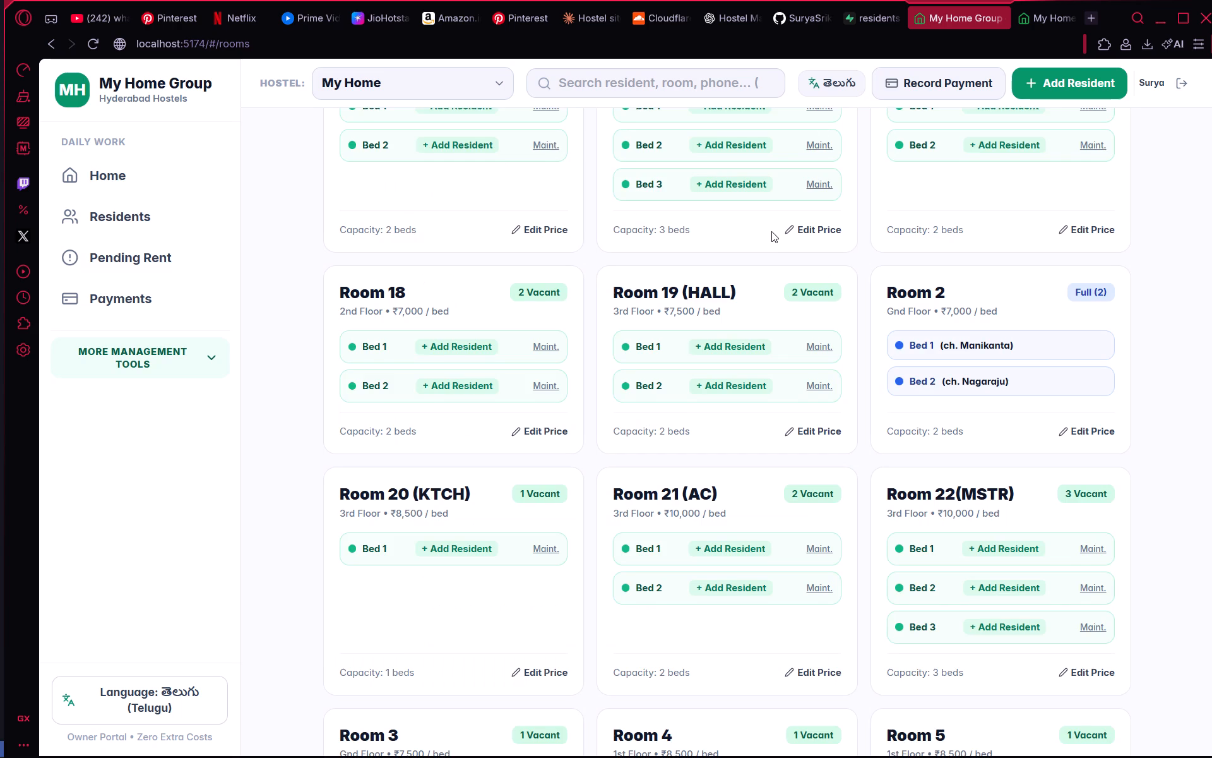
# Examine the My Home room list for bed occupancy, residents and vacancies across all rooms.
pyautogui.scroll(12, 771, 231)
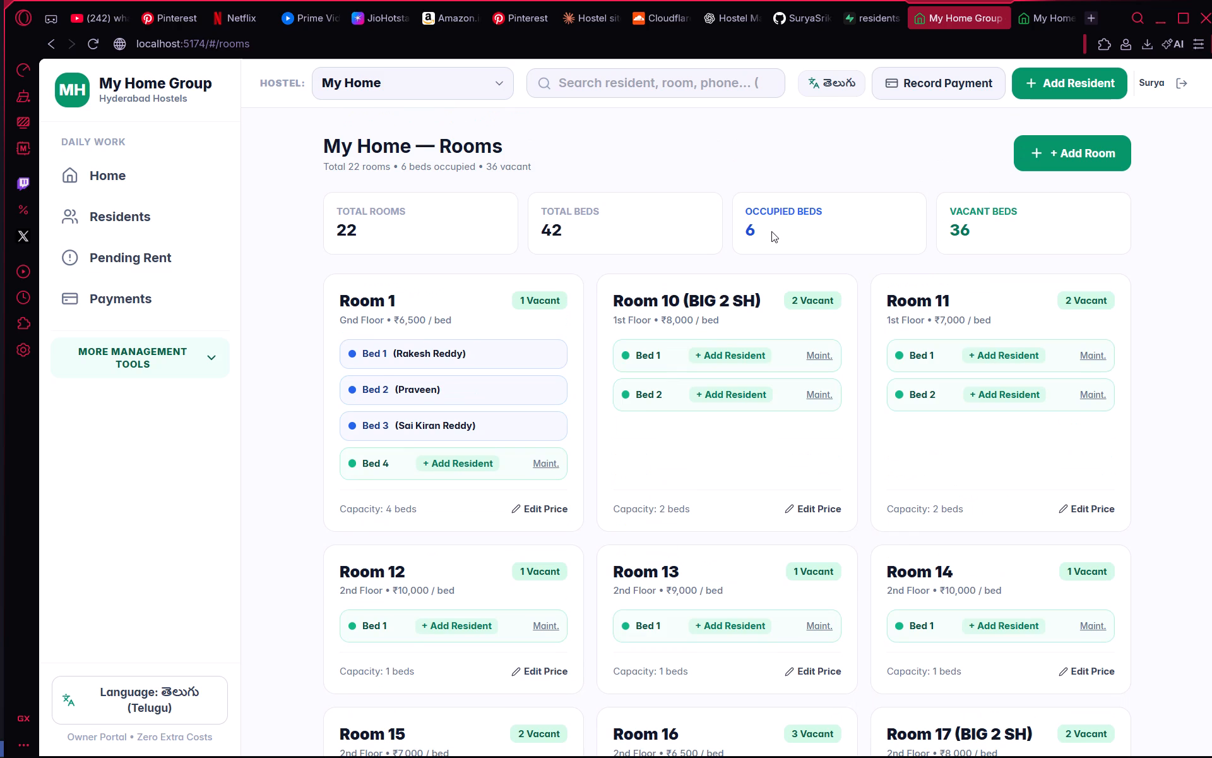
pyautogui.scroll(-6, 771, 231)
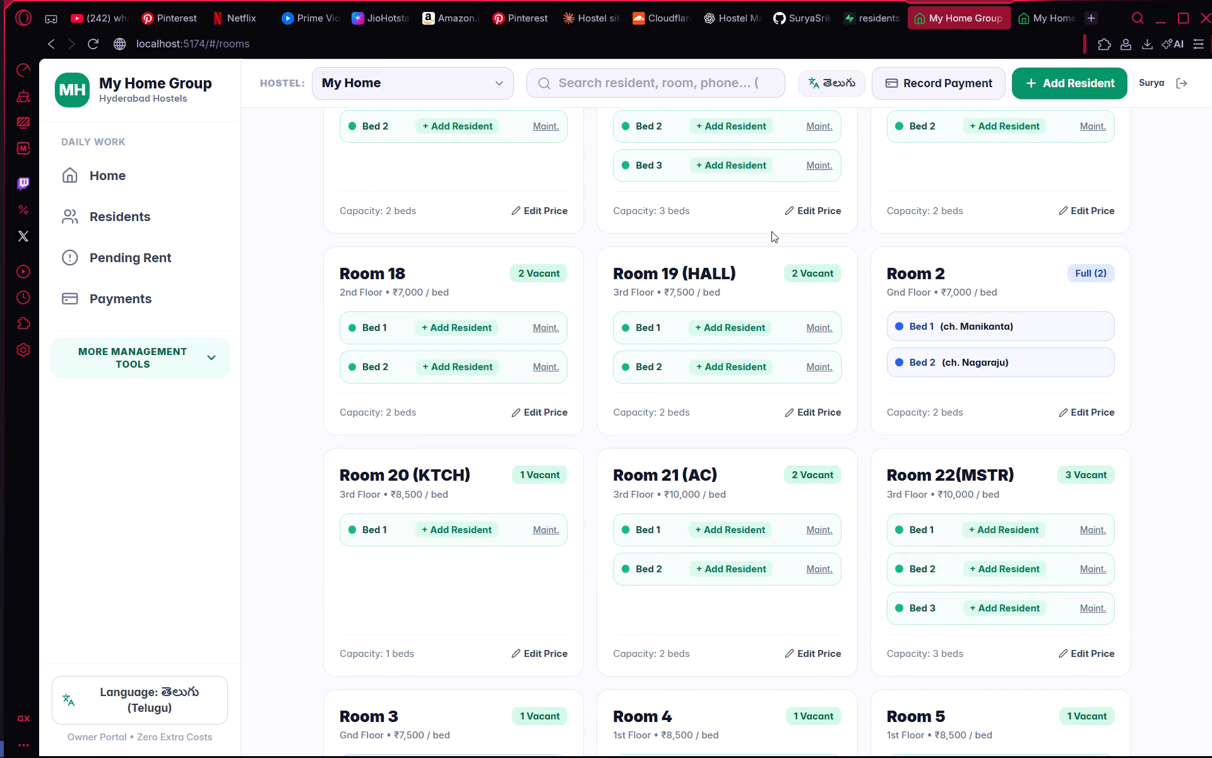
pyautogui.scroll(-5, 1117, 404)
pyautogui.click(1147, 427)
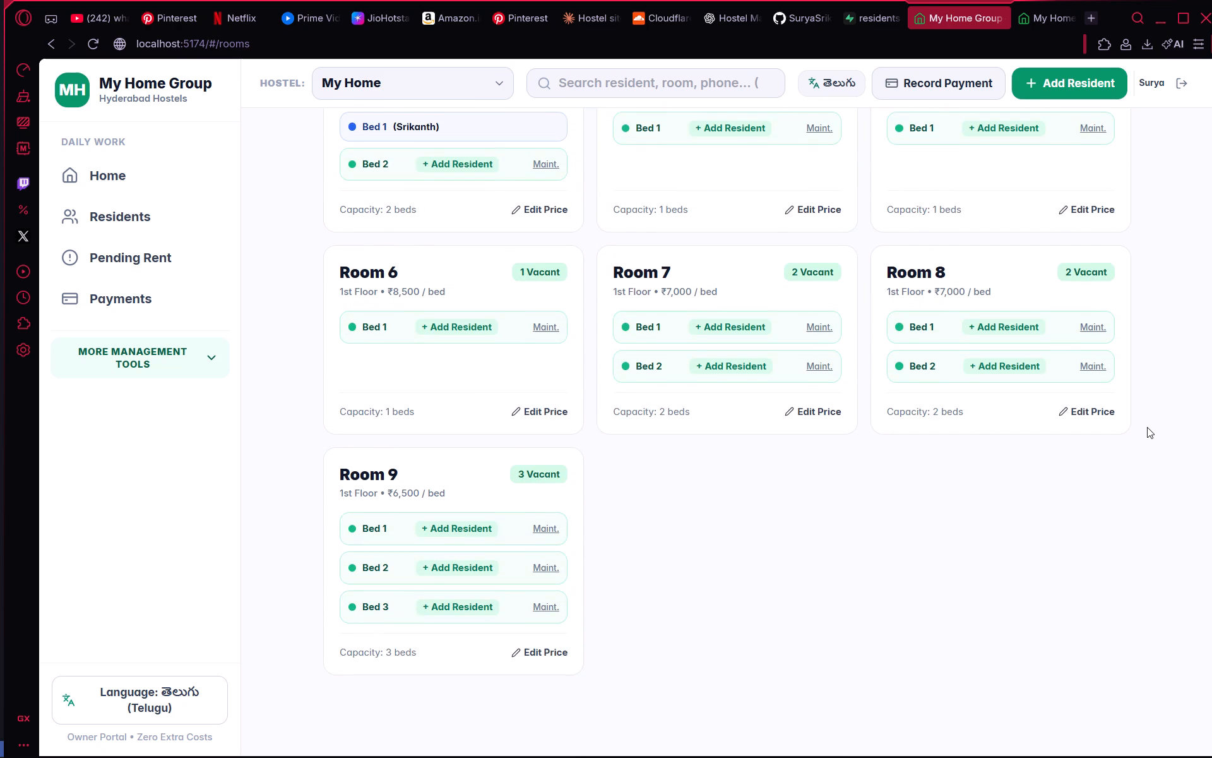
pyautogui.scroll(11, 1147, 427)
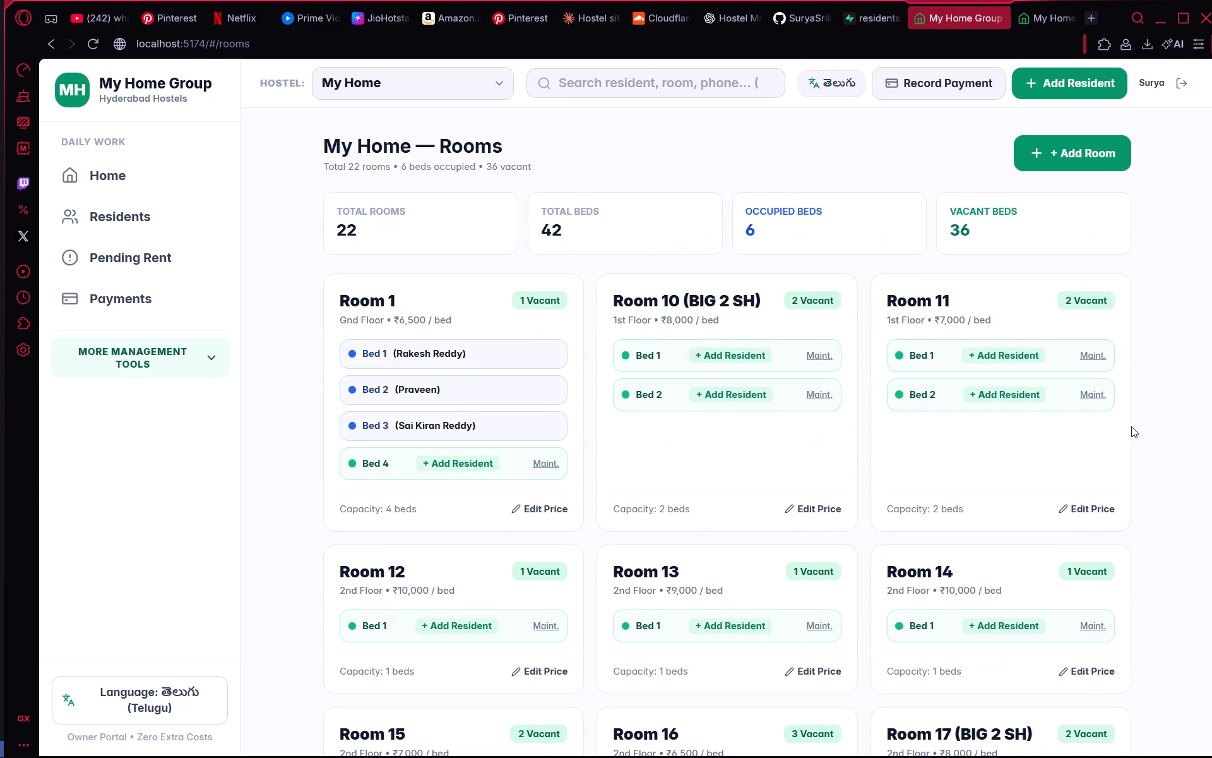
pyautogui.scroll(-5, 583, 533)
pyautogui.scroll(-5, 449, 495)
# Start a new admission for Room 3, Bed 2 and enter the resident's name.
pyautogui.scroll(1, 449, 495)
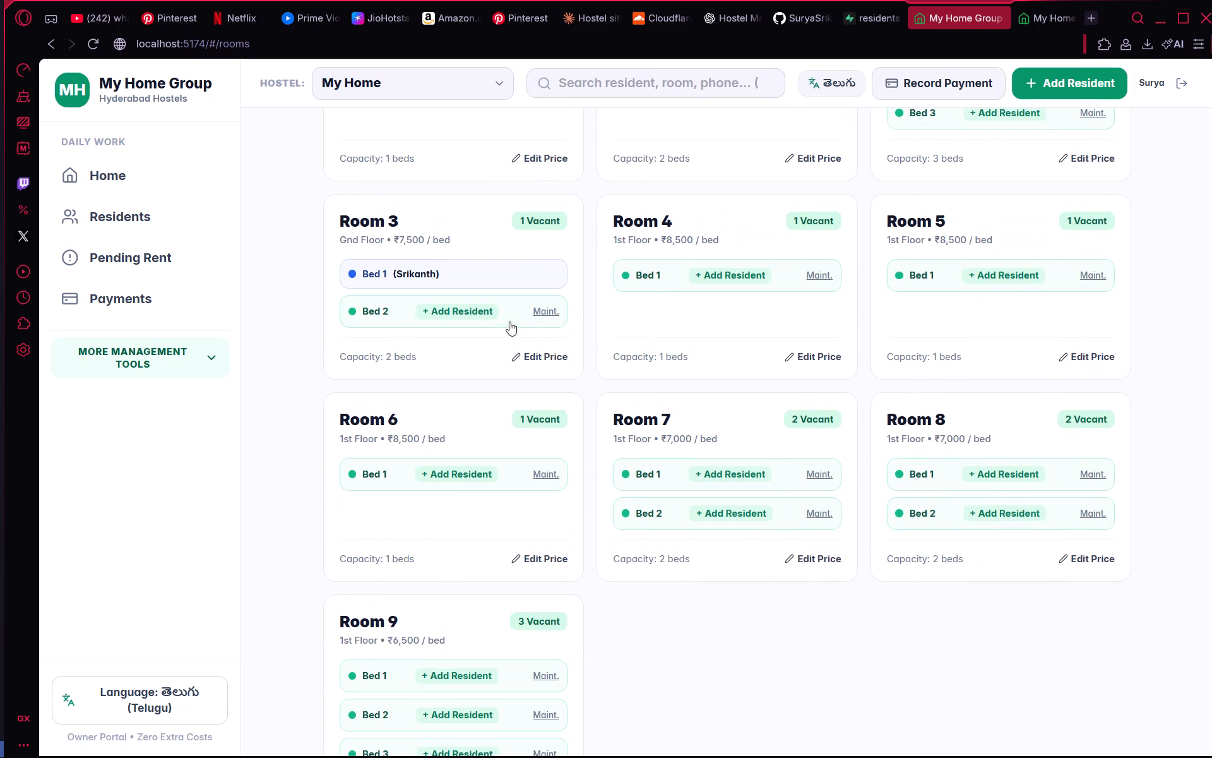
pyautogui.click(501, 316)
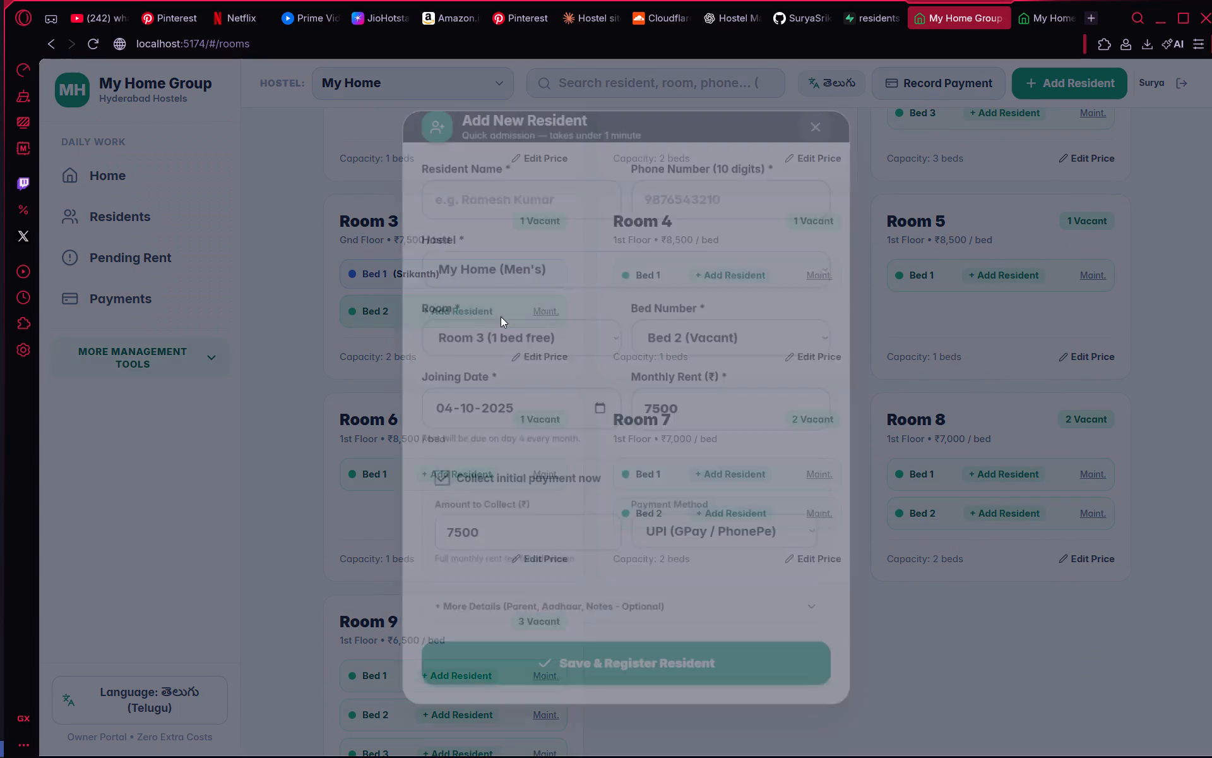
pyautogui.click(497, 208)
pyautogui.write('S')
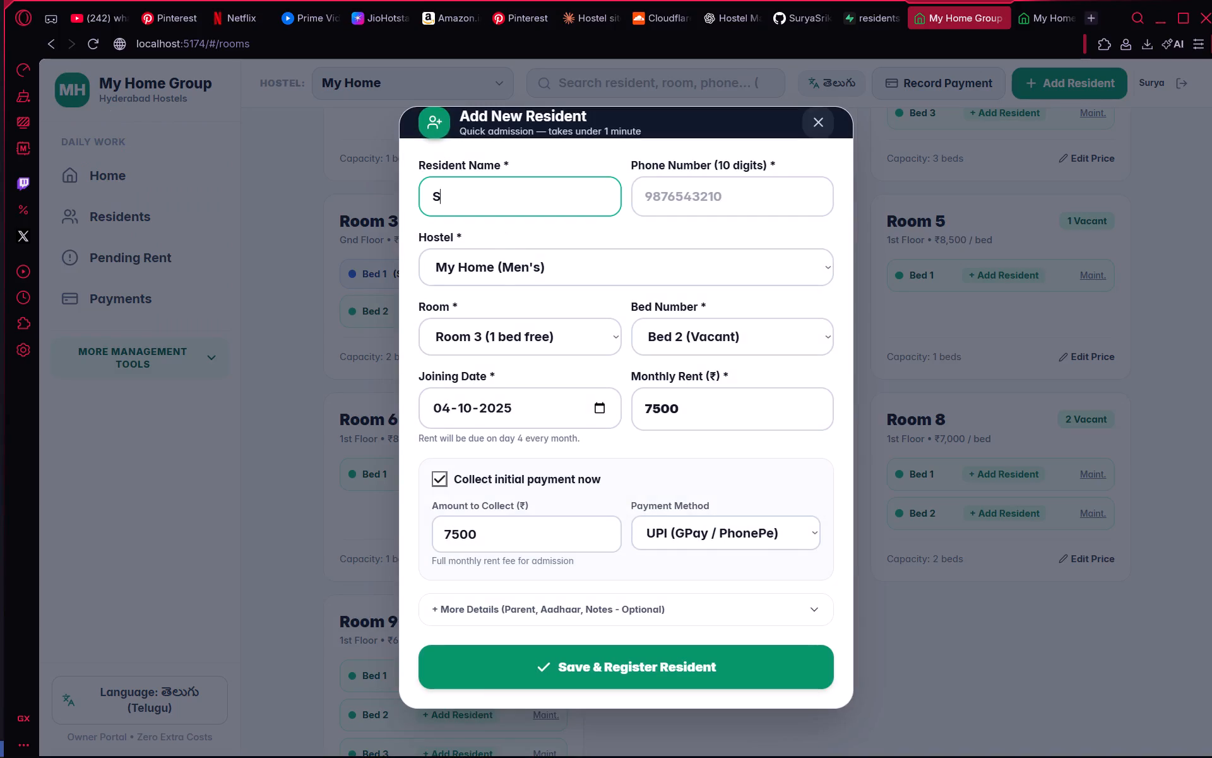
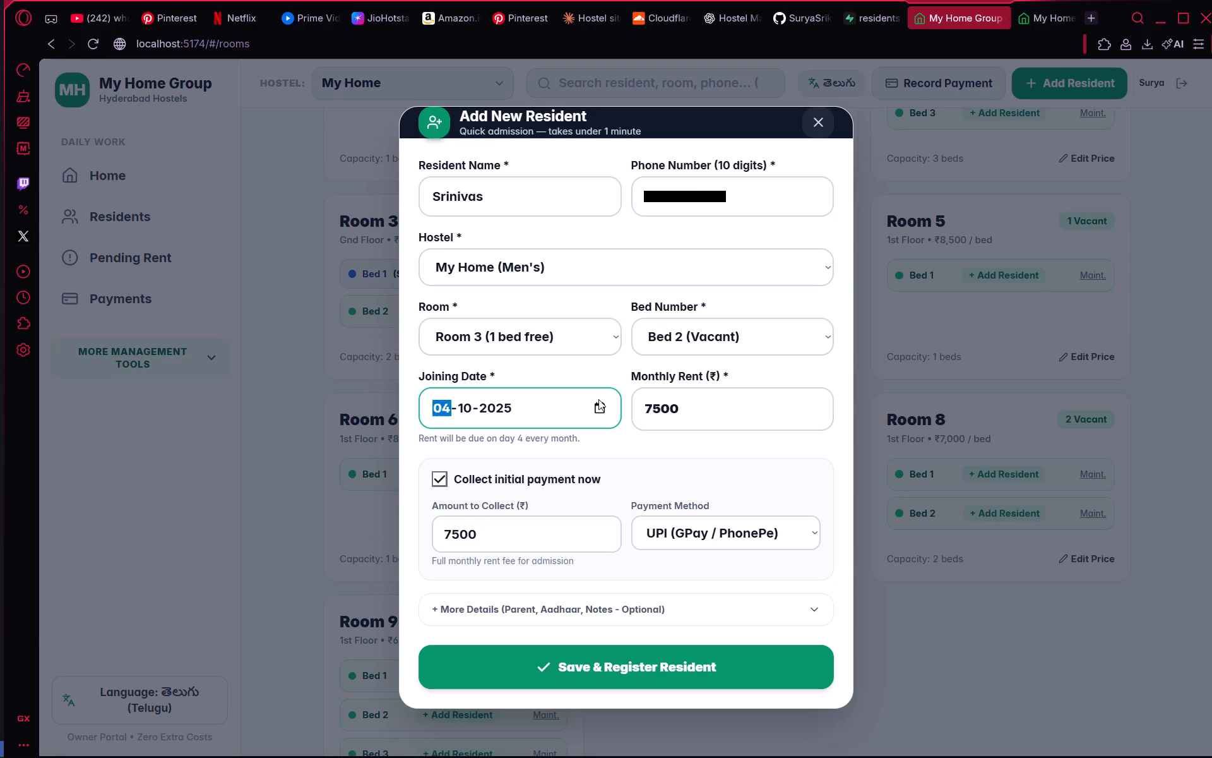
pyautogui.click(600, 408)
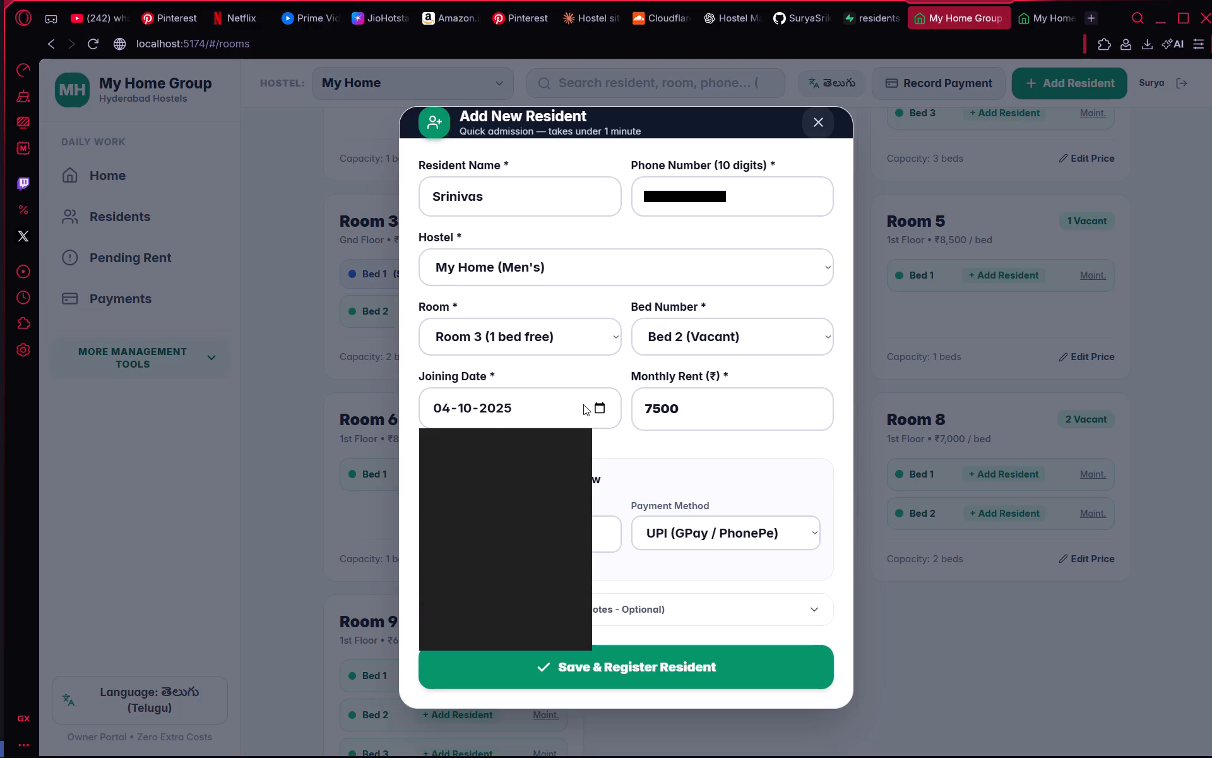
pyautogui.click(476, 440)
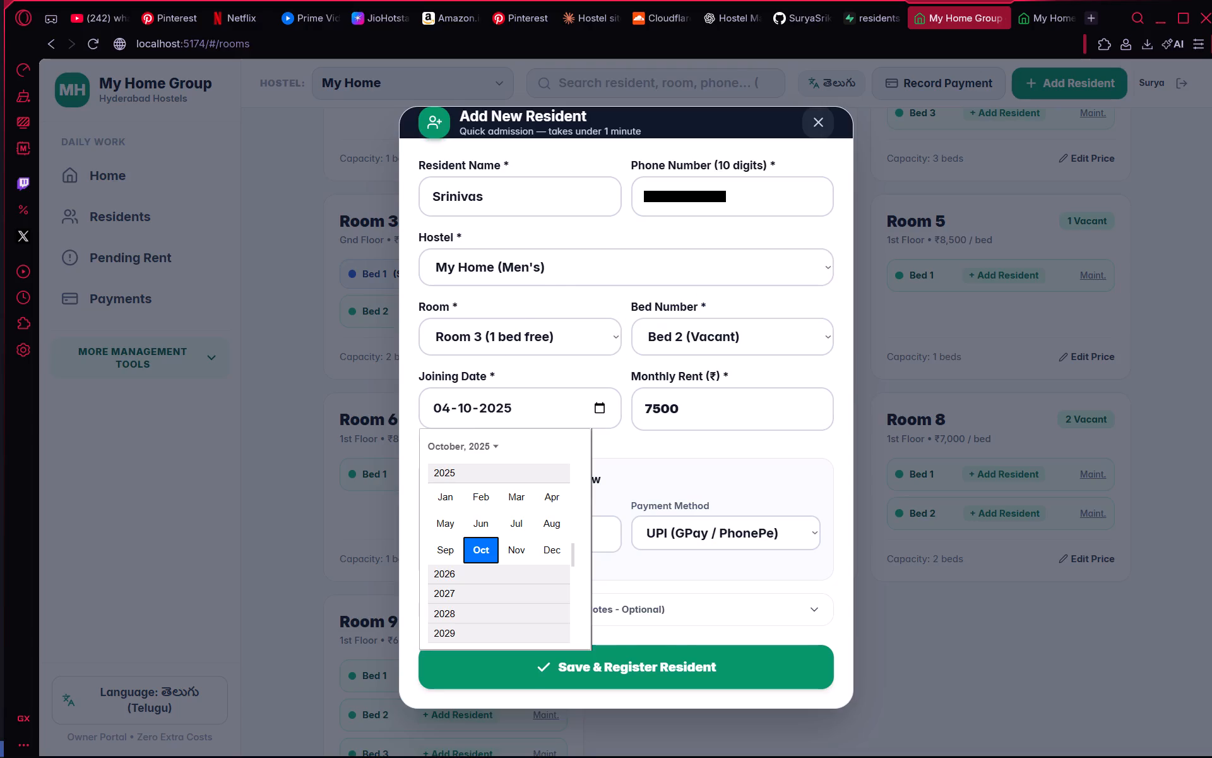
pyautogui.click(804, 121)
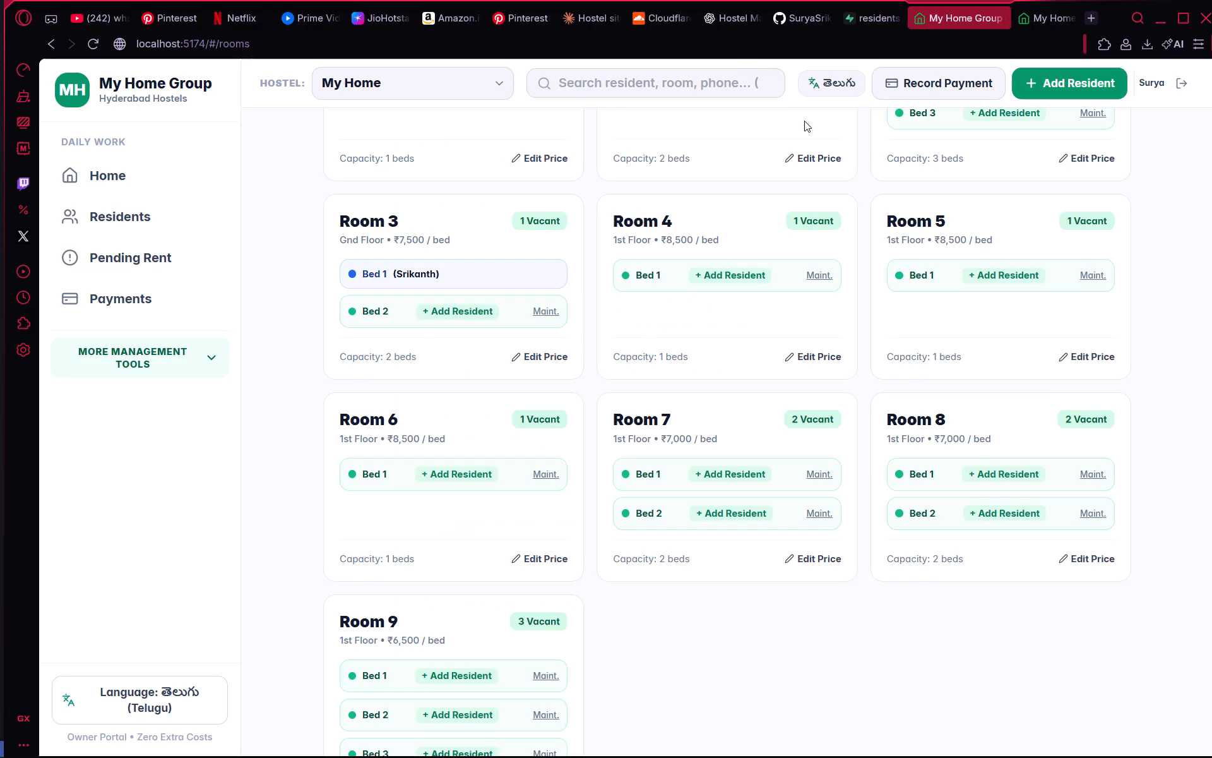
# Start a new admission for Room 3, Bed 2 and enter the resident's name and phone number.
pyautogui.click(472, 303)
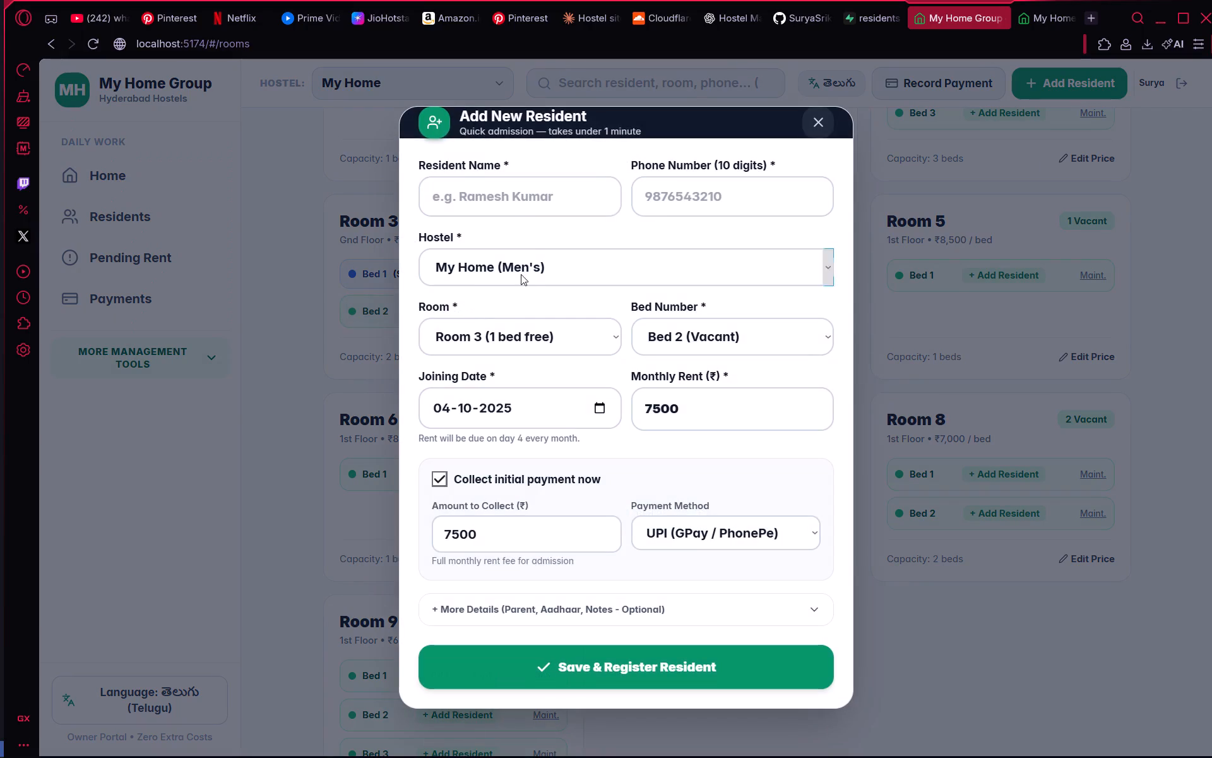
pyautogui.click(516, 207)
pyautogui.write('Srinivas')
pyautogui.click(684, 190)
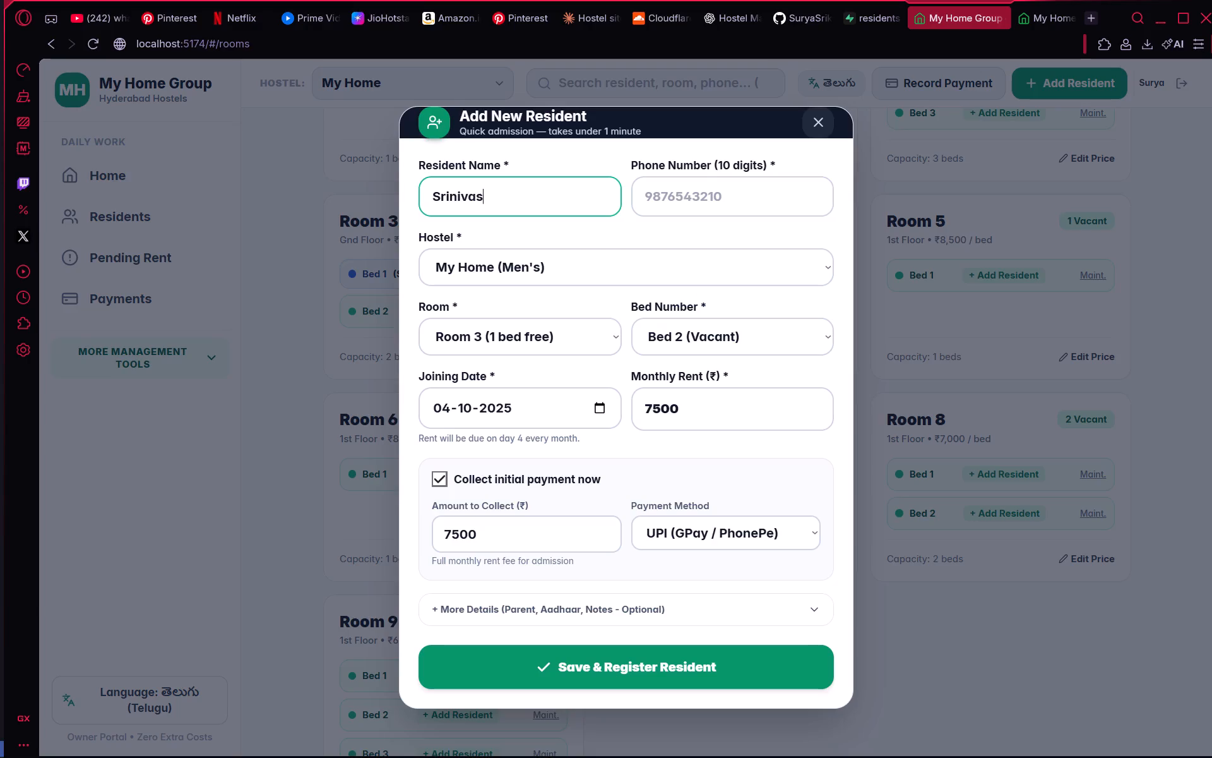
pyautogui.write('62')
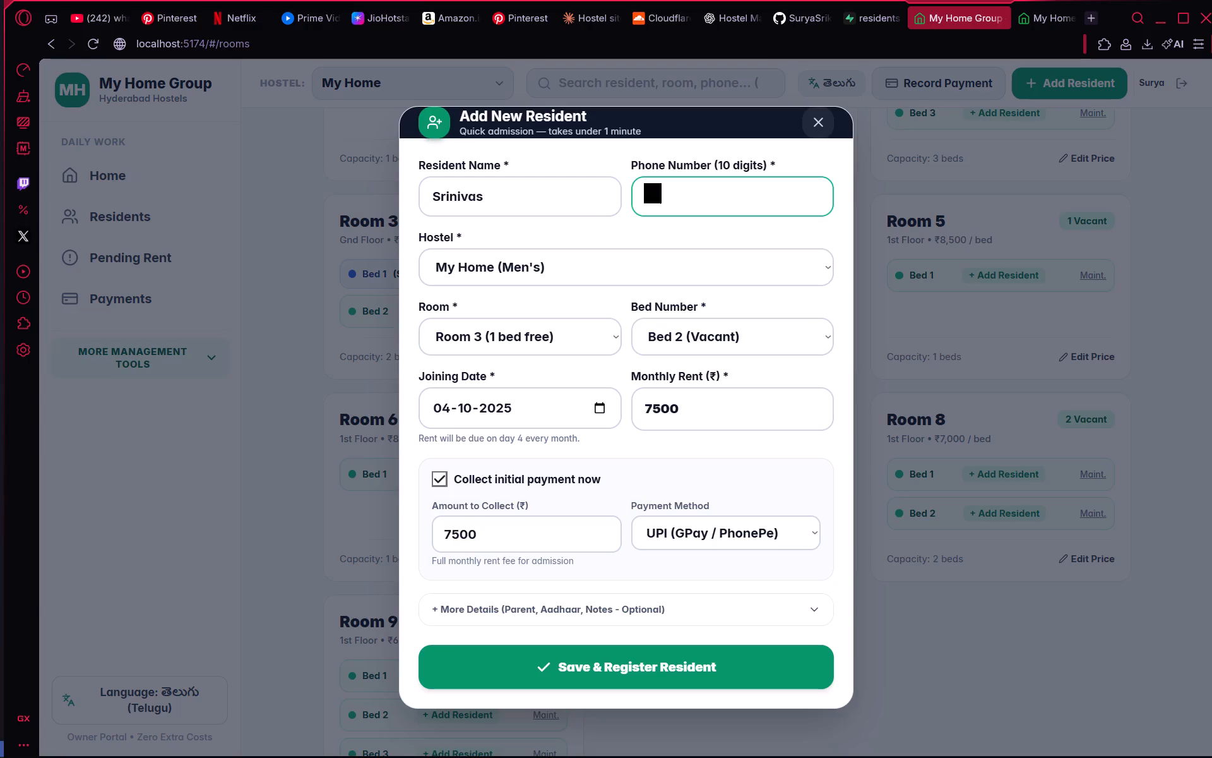
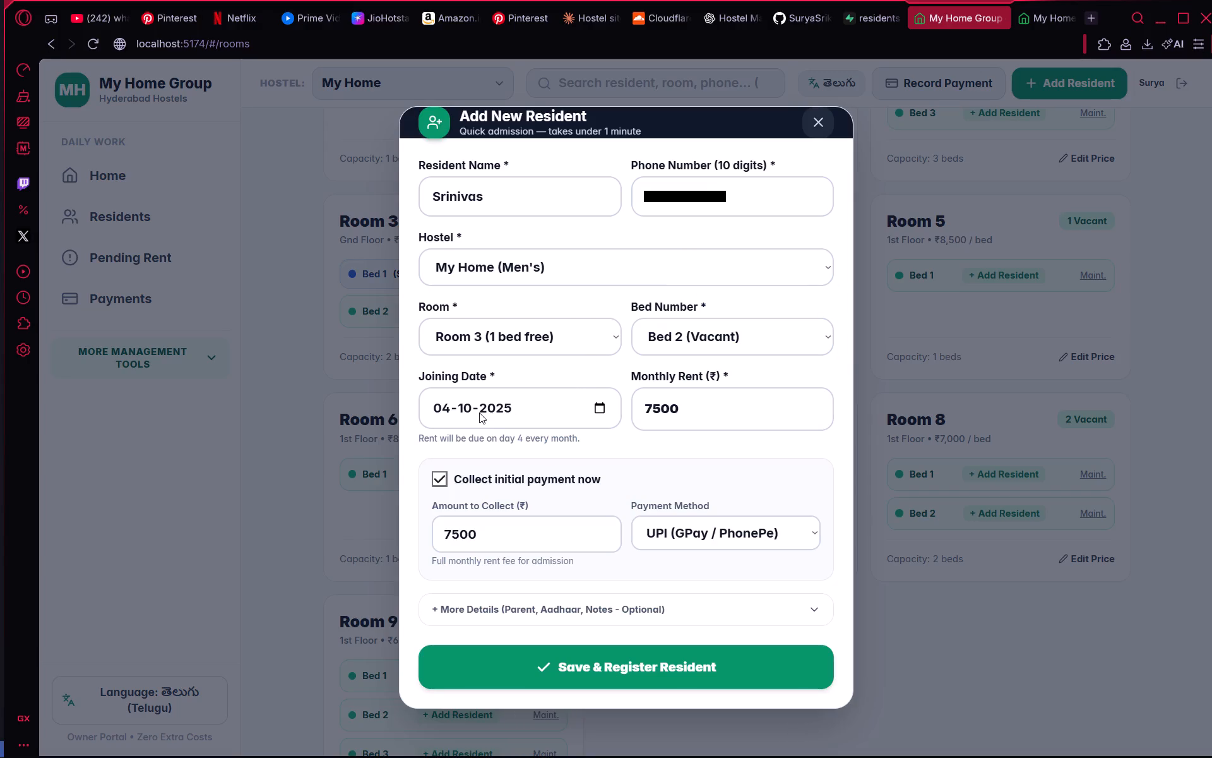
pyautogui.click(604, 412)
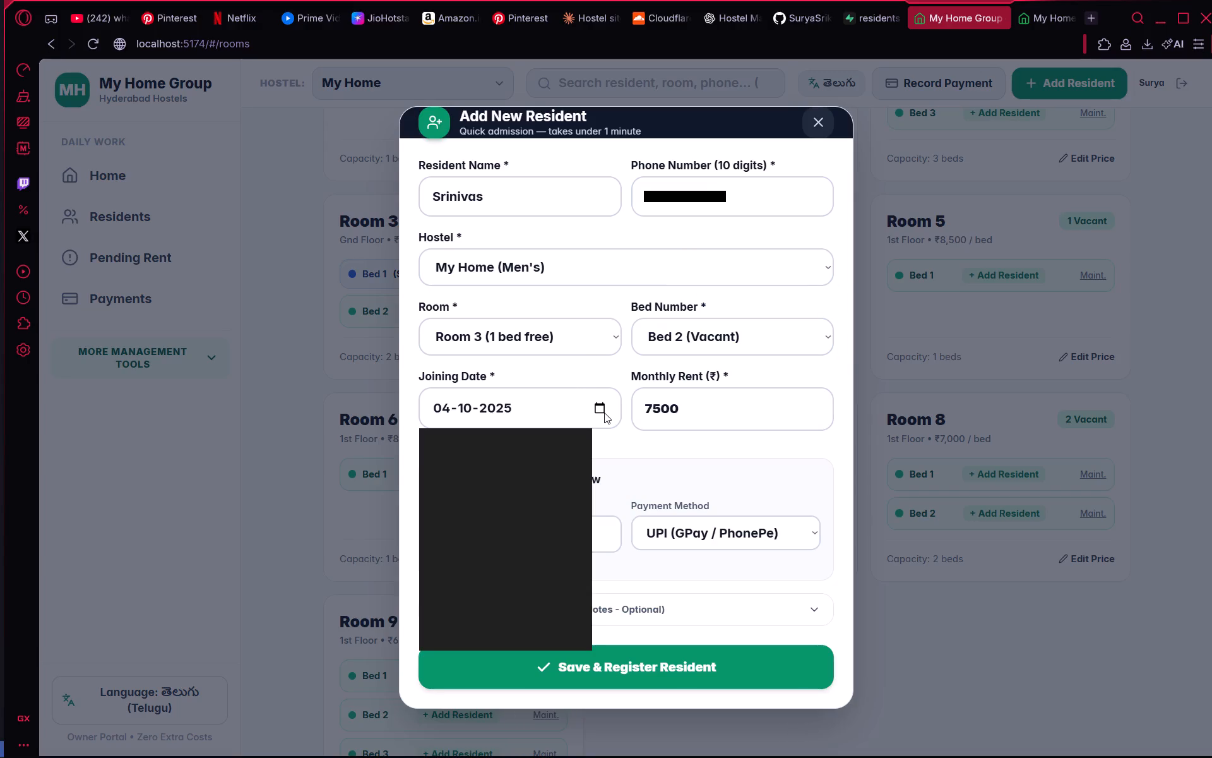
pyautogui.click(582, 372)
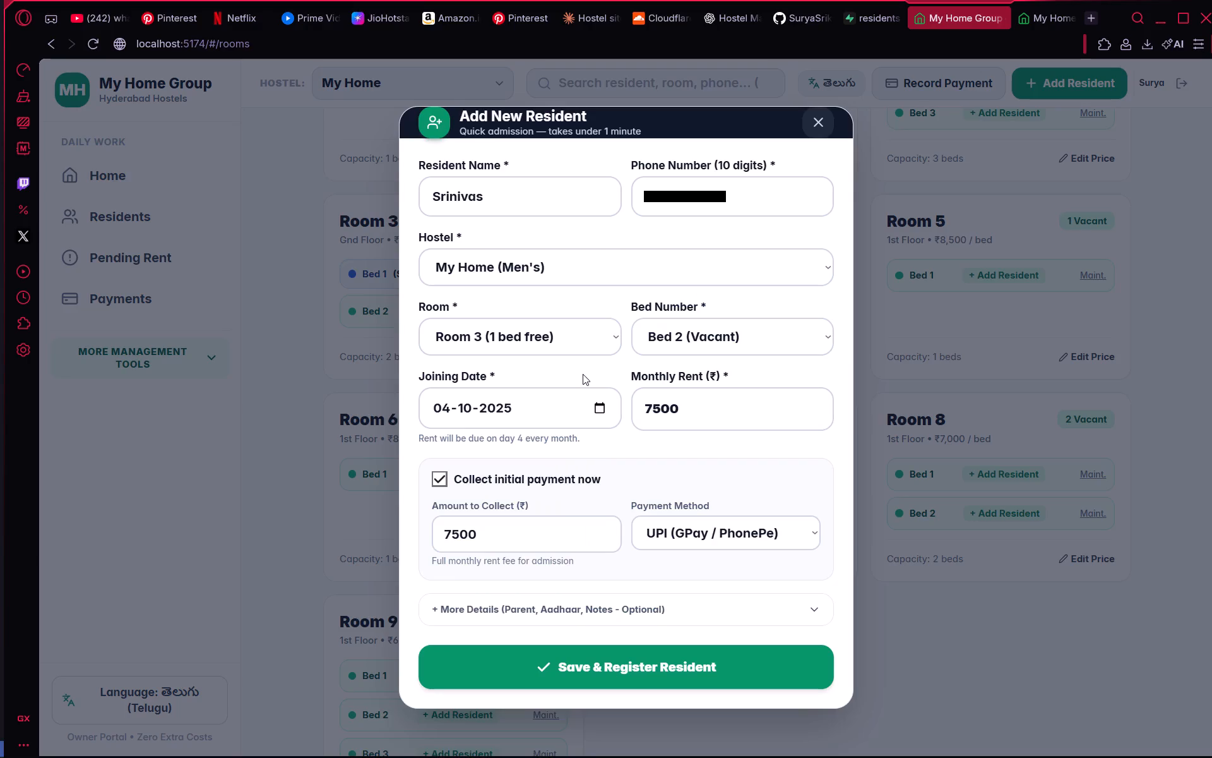
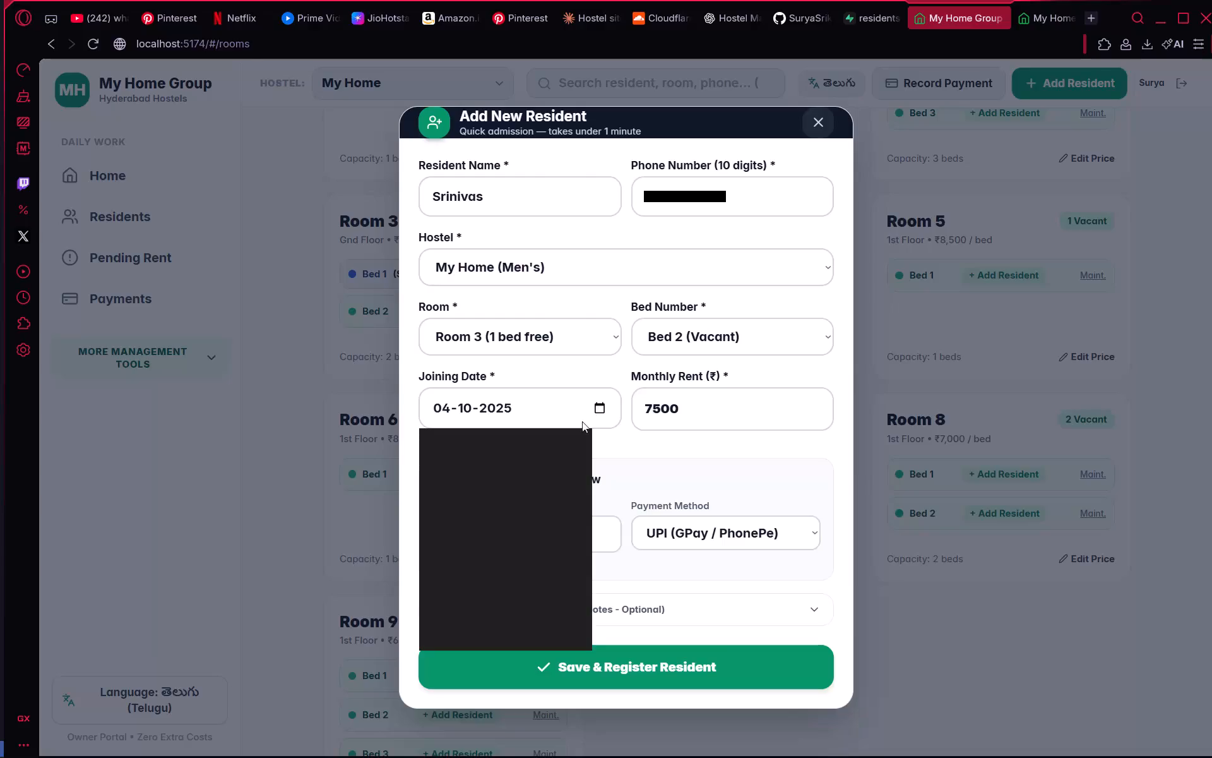
# Set the joining date for the new Room 3, Bed 2 resident to 08-03-2026.
pyautogui.click(477, 443)
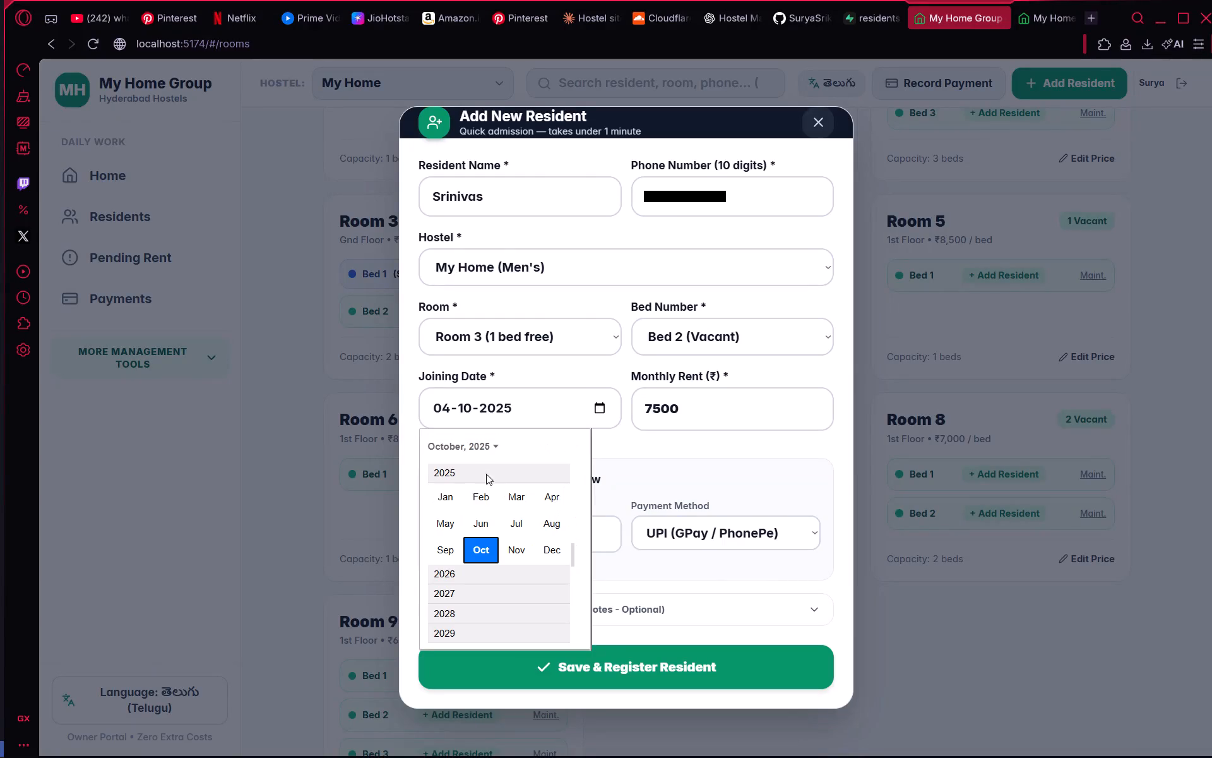
pyautogui.click(465, 586)
pyautogui.scroll(1, 463, 484)
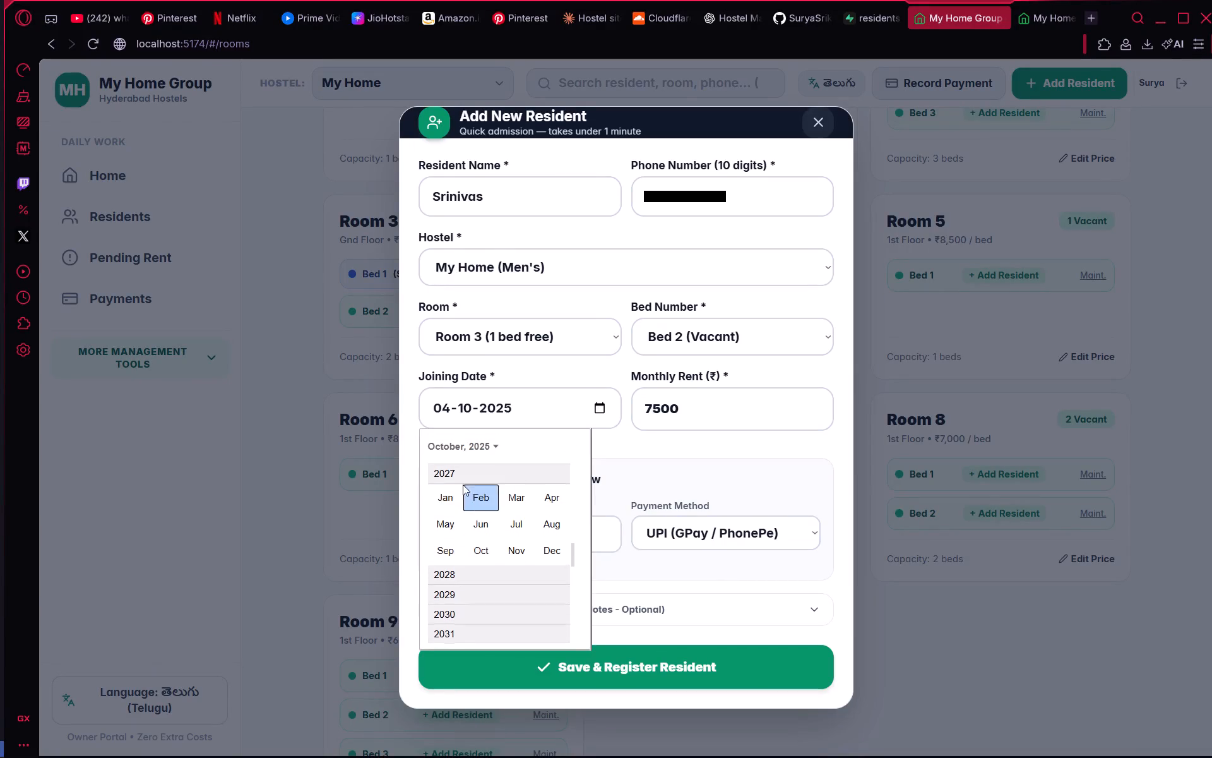
pyautogui.scroll(1, 463, 484)
pyautogui.click(460, 470)
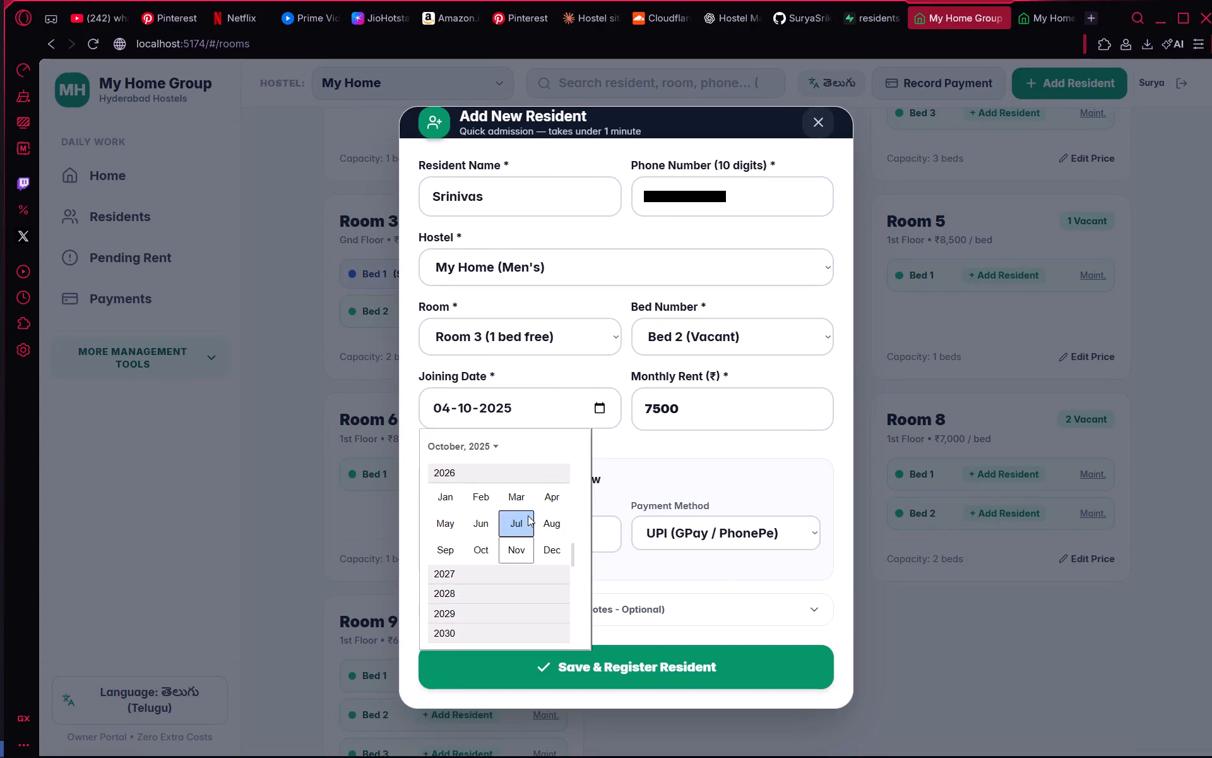
pyautogui.scroll(1, 509, 530)
pyautogui.click(509, 507)
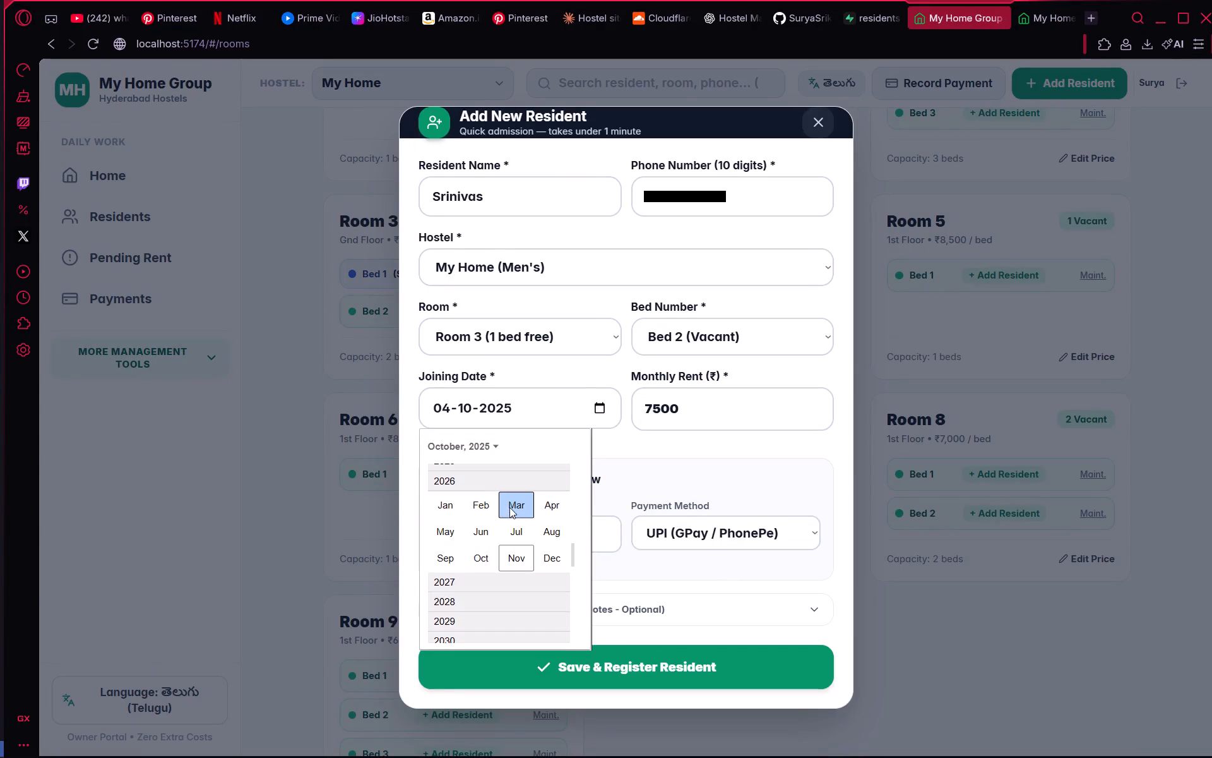
pyautogui.click(440, 524)
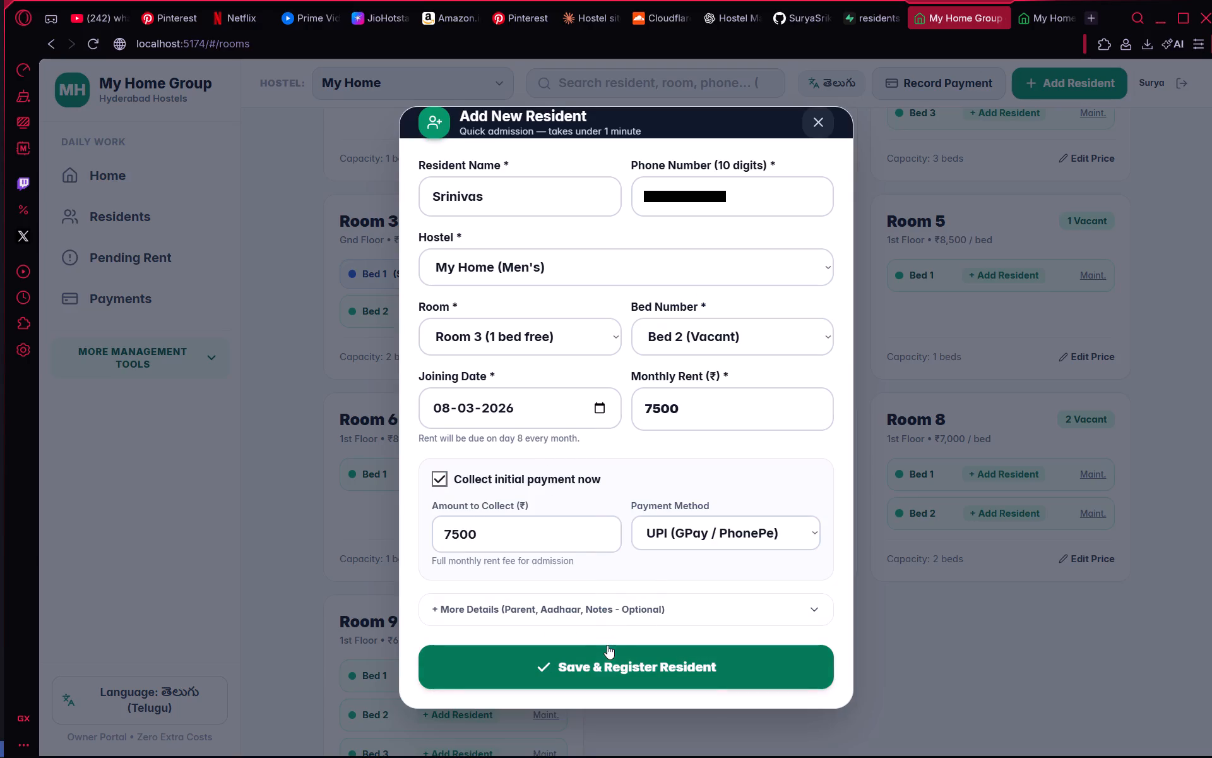
# Save and register the resident in Room 3, Bed 2, and close the resident profile and enrolment confirmation.
pyautogui.click(608, 661)
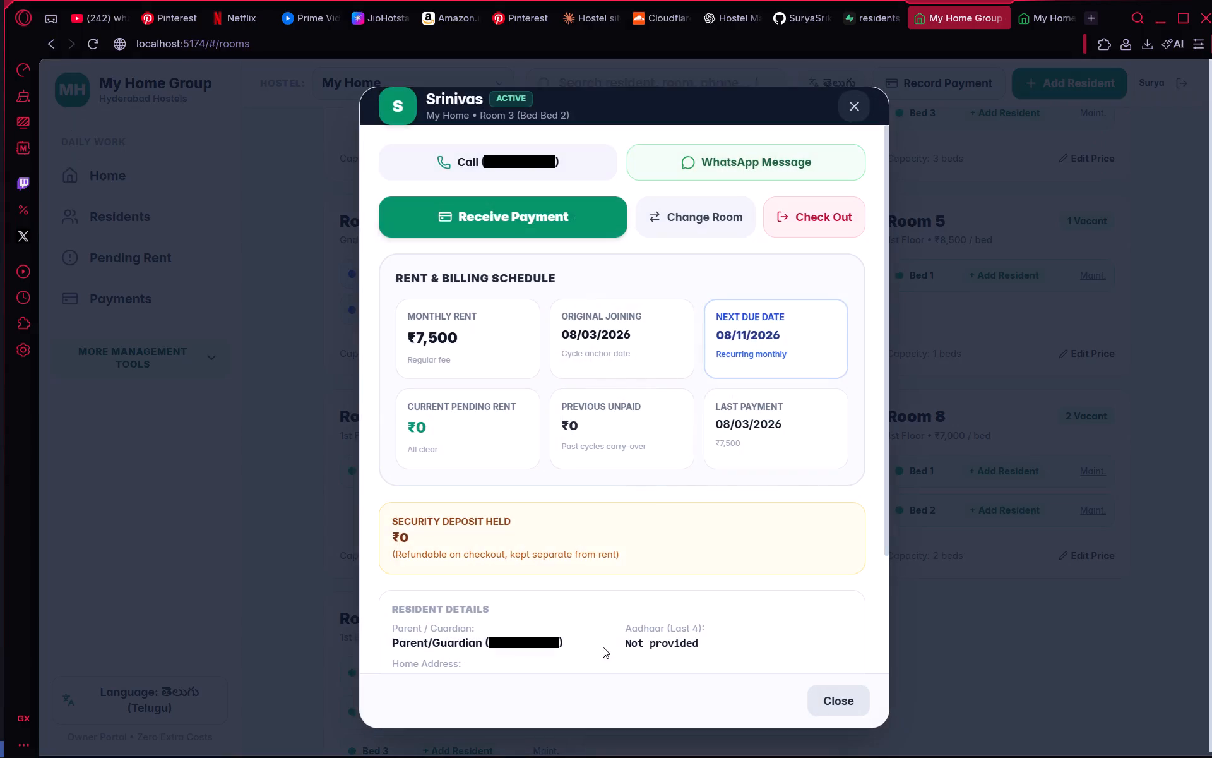
pyautogui.click(848, 121)
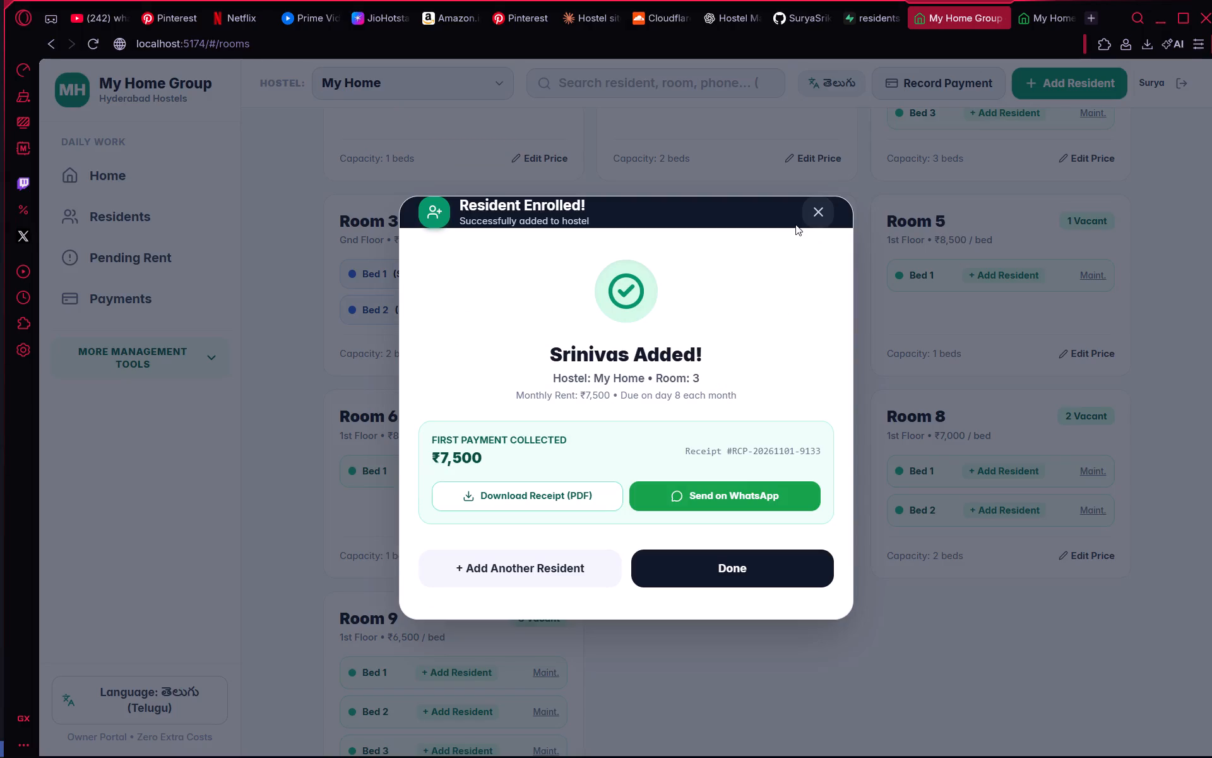
pyautogui.click(828, 209)
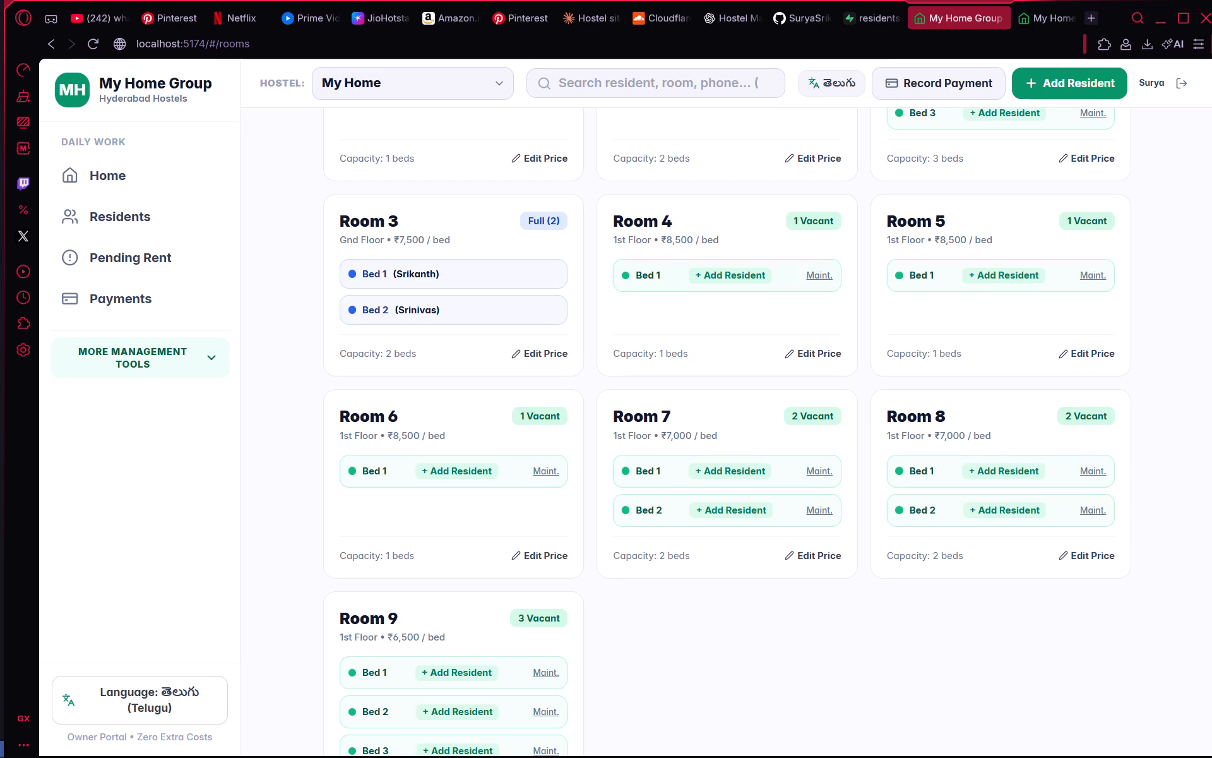
# Review the My Home room cards to check which beds are occupied and which are vacant.
pyautogui.scroll(2, 666, 323)
pyautogui.scroll(4, 704, 372)
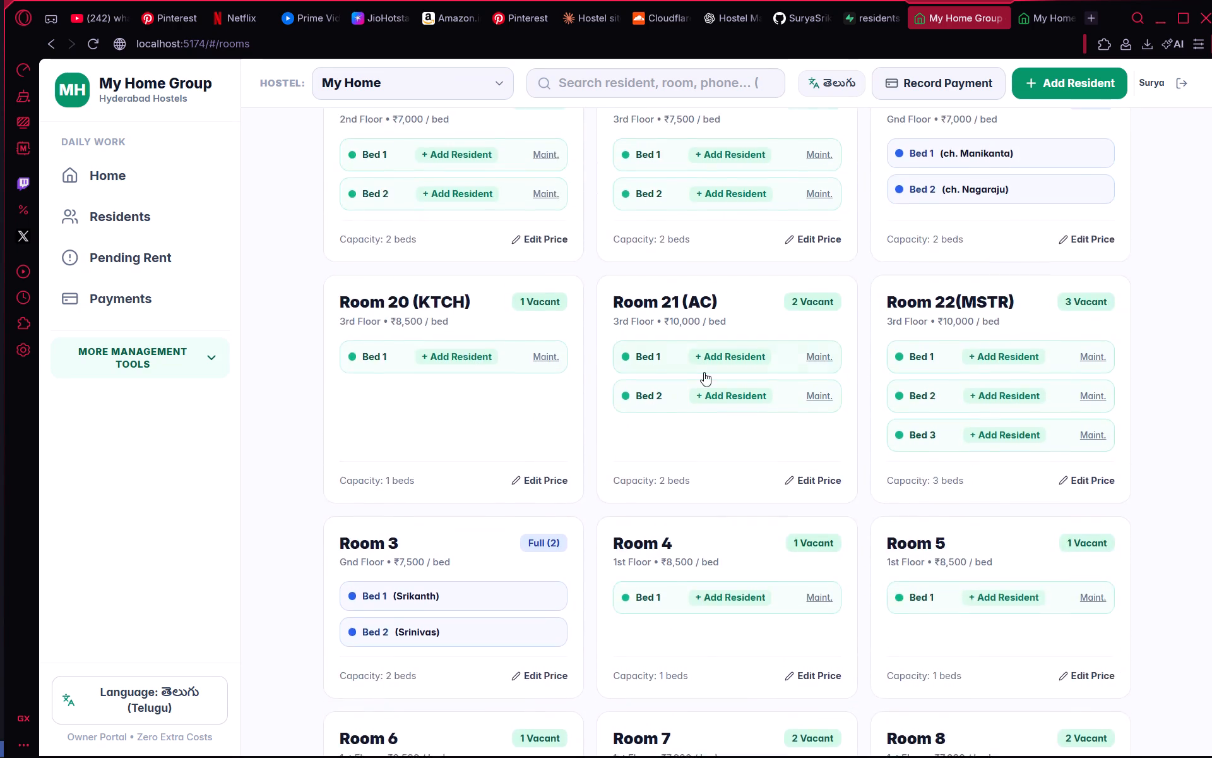
pyautogui.scroll(6, 704, 372)
pyautogui.scroll(-5, 704, 372)
pyautogui.scroll(5, 704, 372)
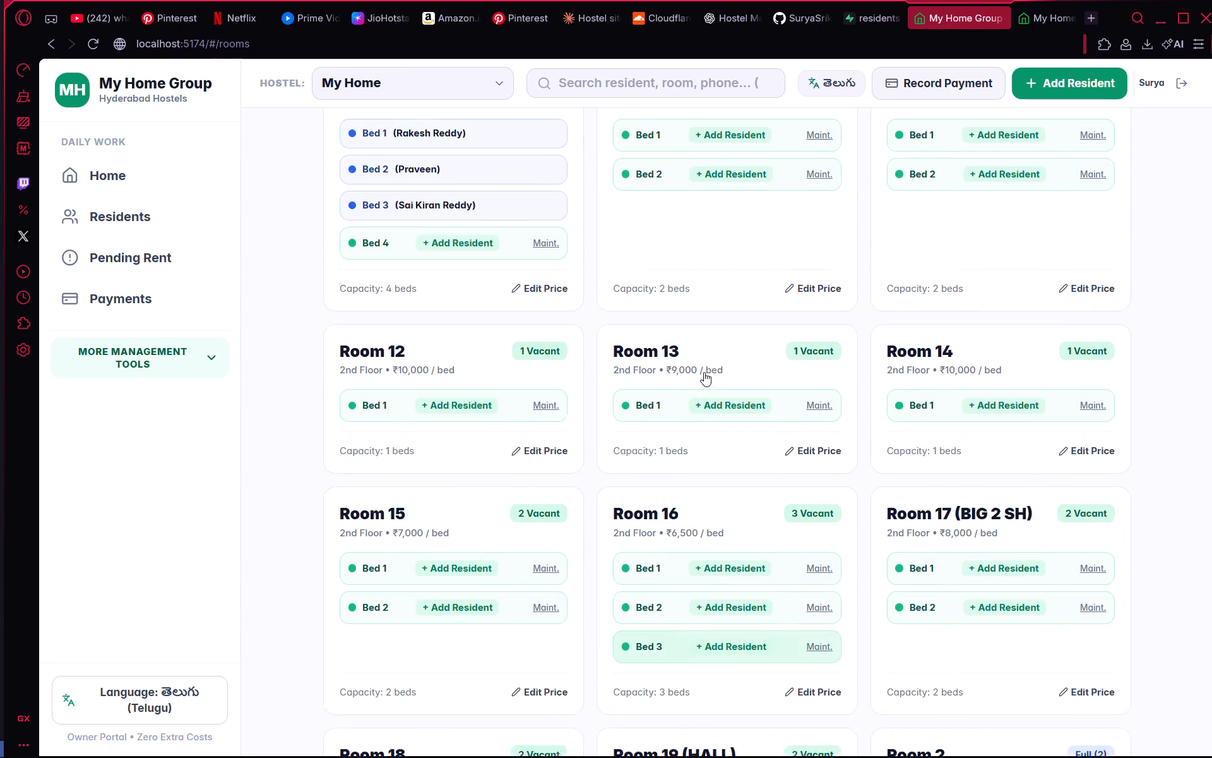
pyautogui.scroll(-4, 704, 372)
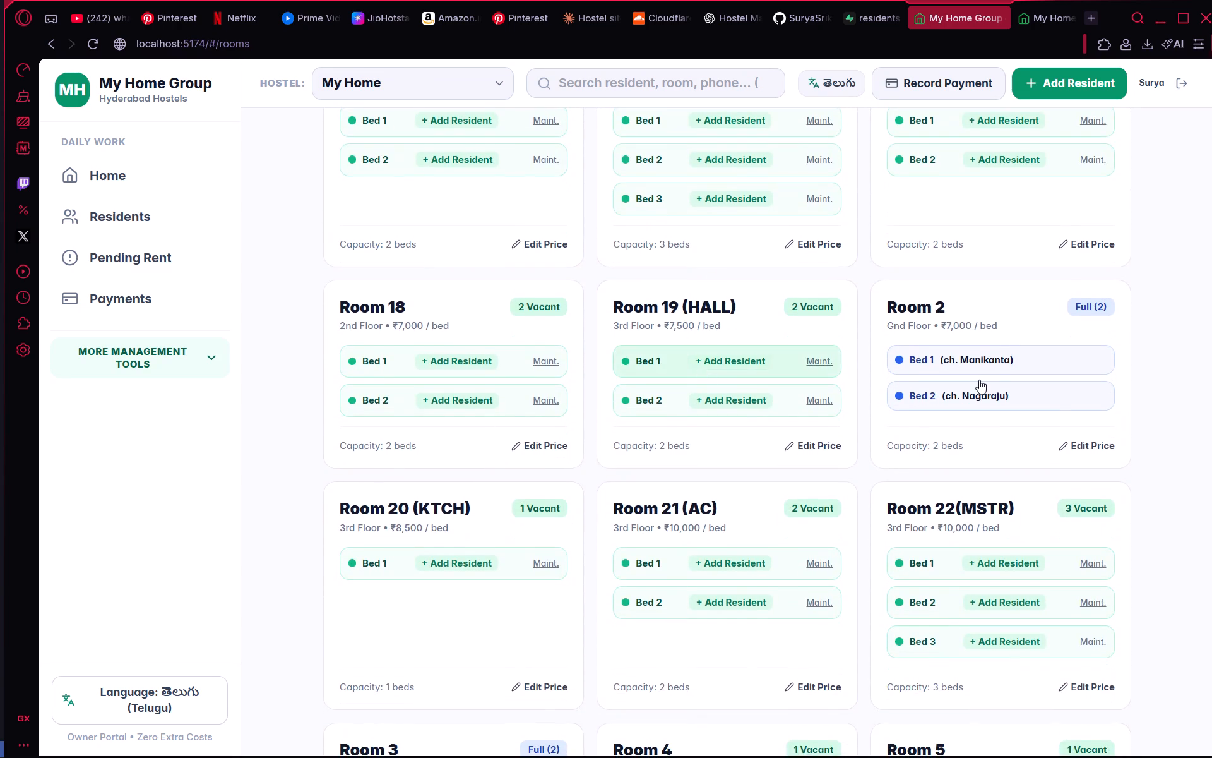
pyautogui.scroll(-2, 1098, 443)
pyautogui.scroll(4, 1098, 443)
pyautogui.scroll(3, 886, 402)
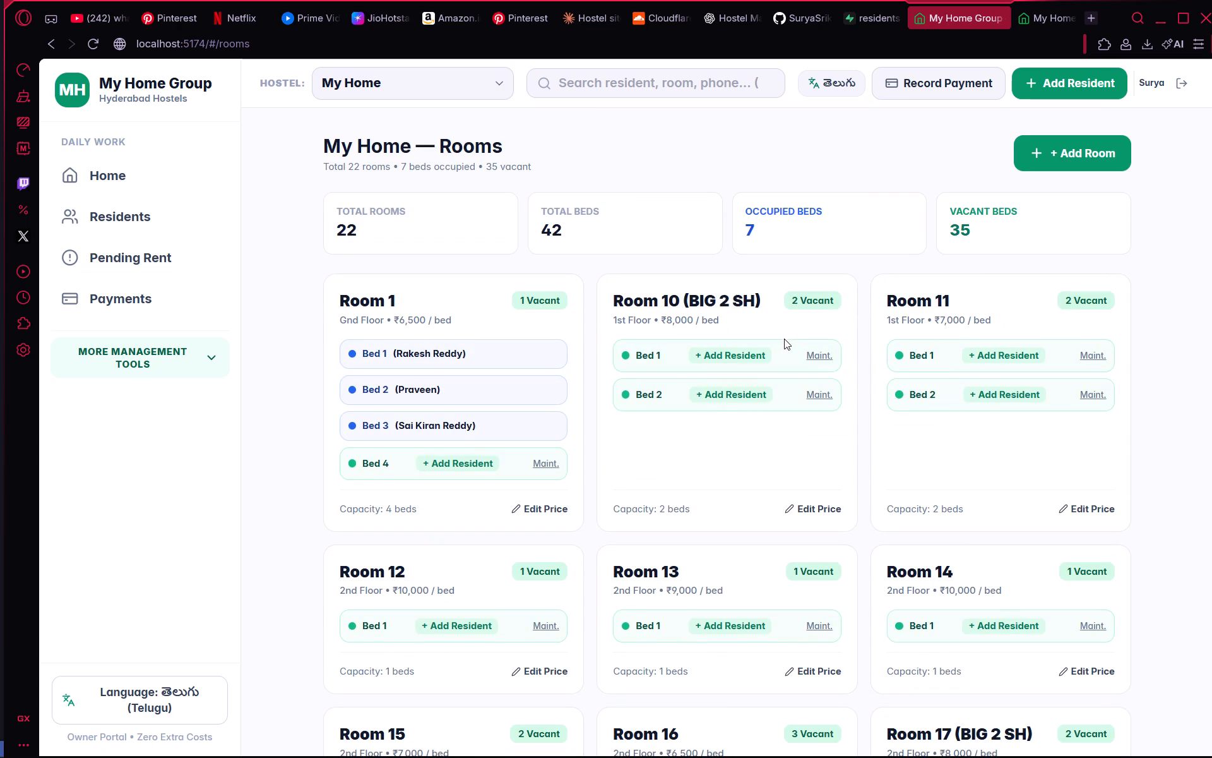
pyautogui.scroll(-5, 783, 340)
pyautogui.scroll(1, 783, 340)
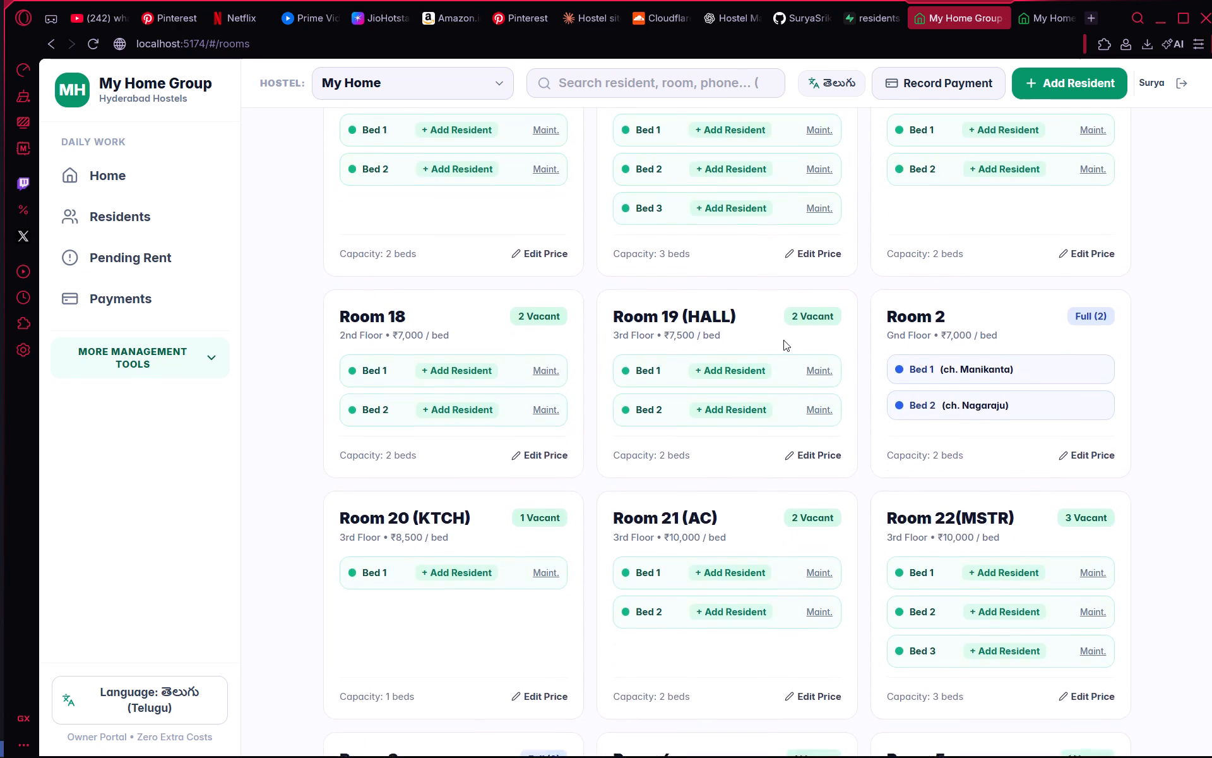
pyautogui.scroll(1, 783, 340)
pyautogui.scroll(-1, 657, 337)
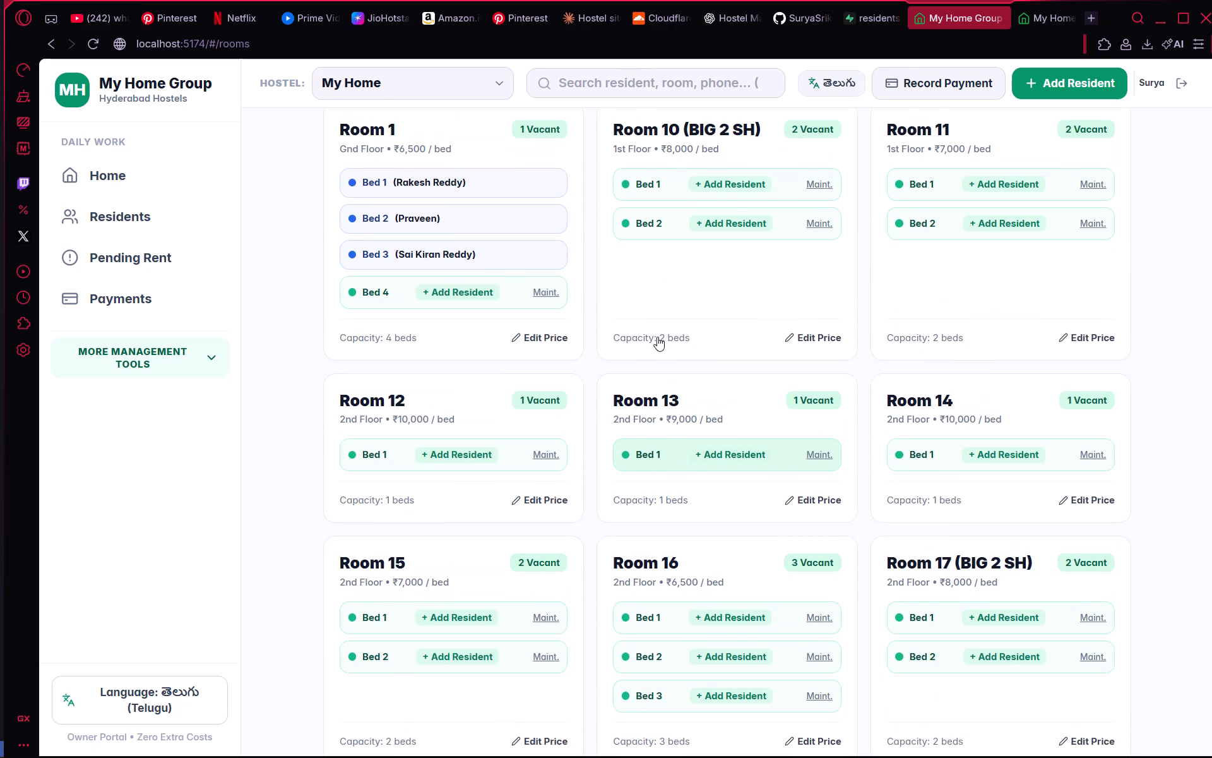
# Open a new resident registration for Room 4, Bed 1, and enter the resident's name, starting with "P".
pyautogui.scroll(-2, 657, 337)
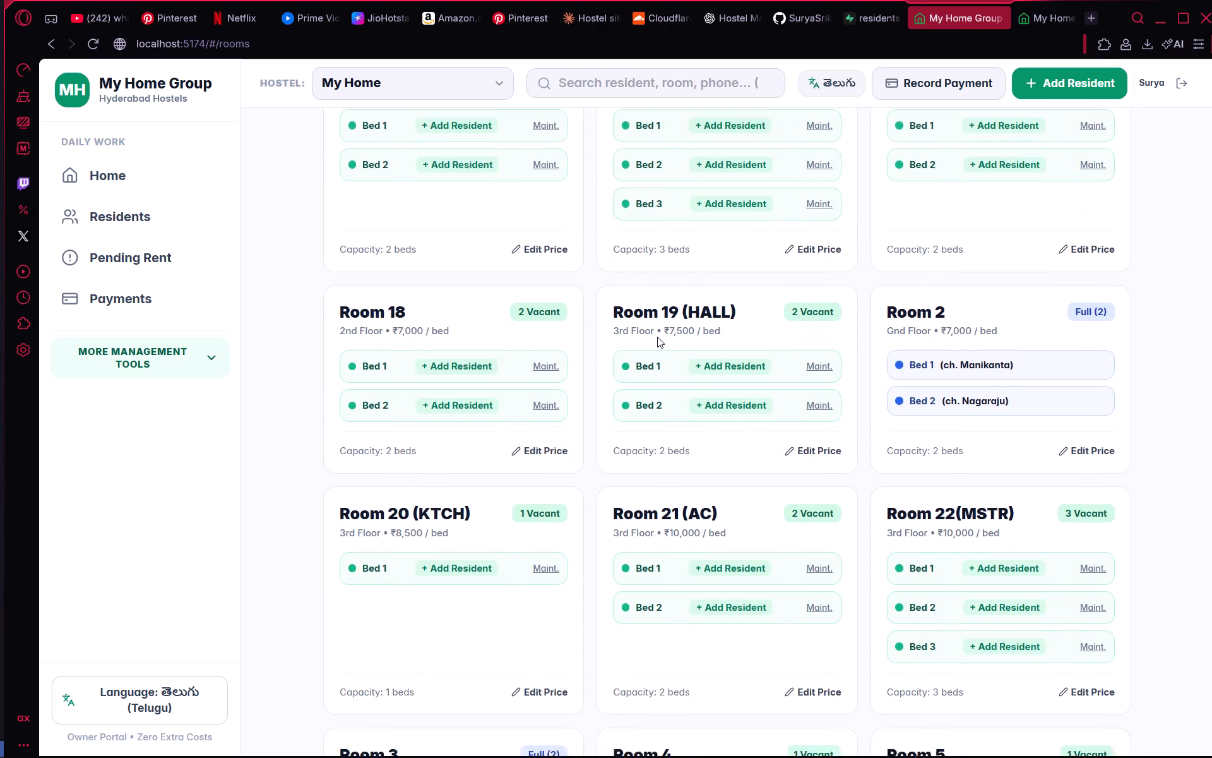
pyautogui.scroll(-2, 657, 337)
pyautogui.scroll(-3, 518, 440)
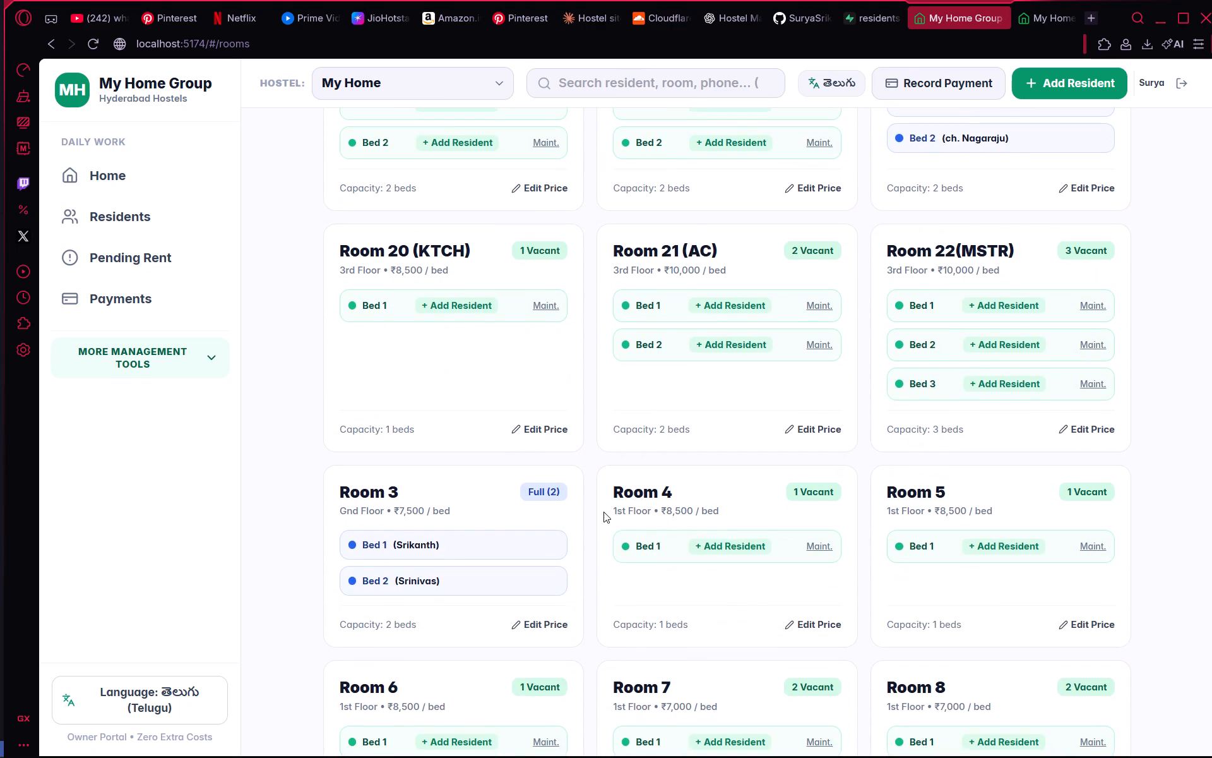
pyautogui.scroll(-1, 680, 498)
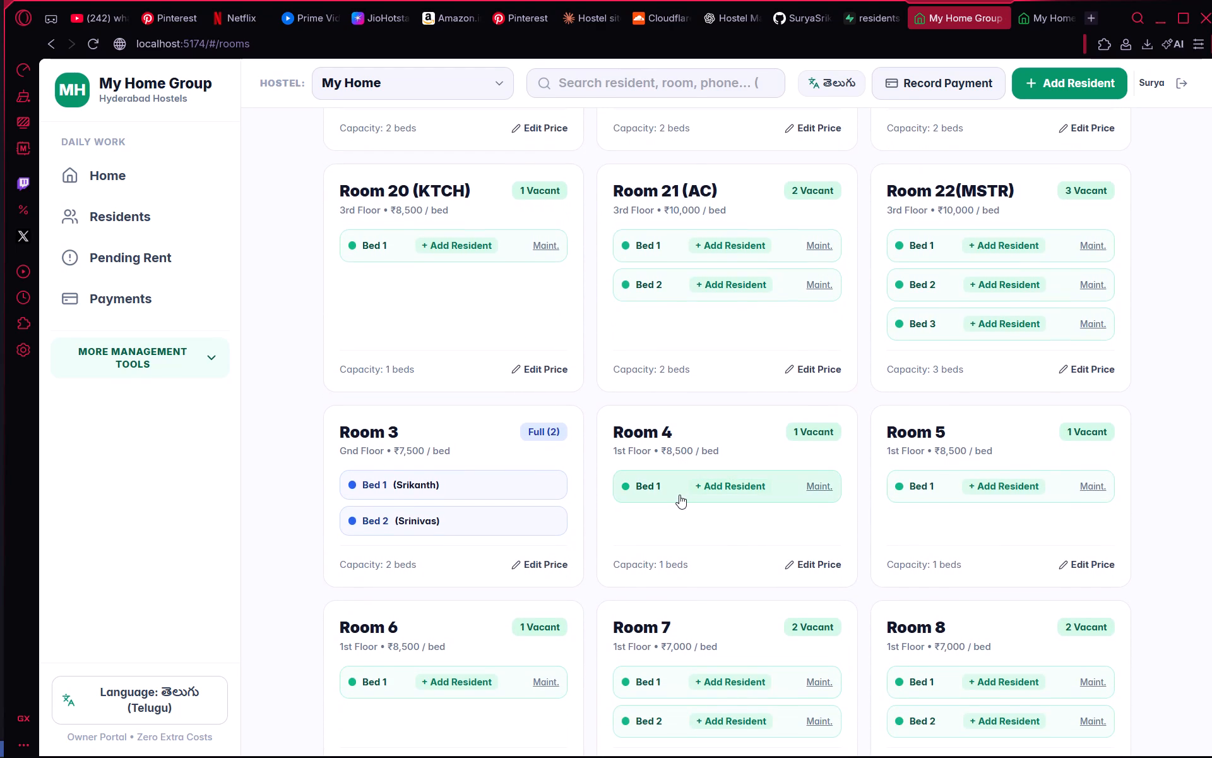
pyautogui.click(679, 495)
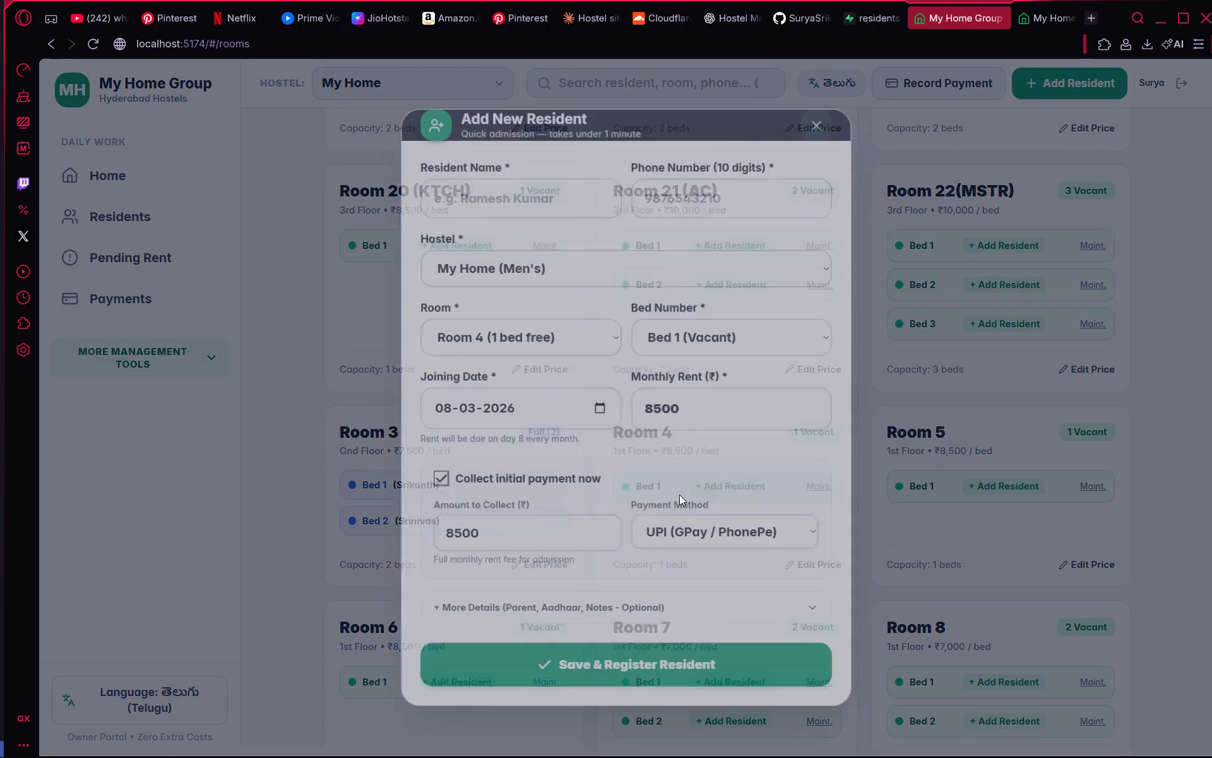
pyautogui.click(552, 190)
pyautogui.write('P')
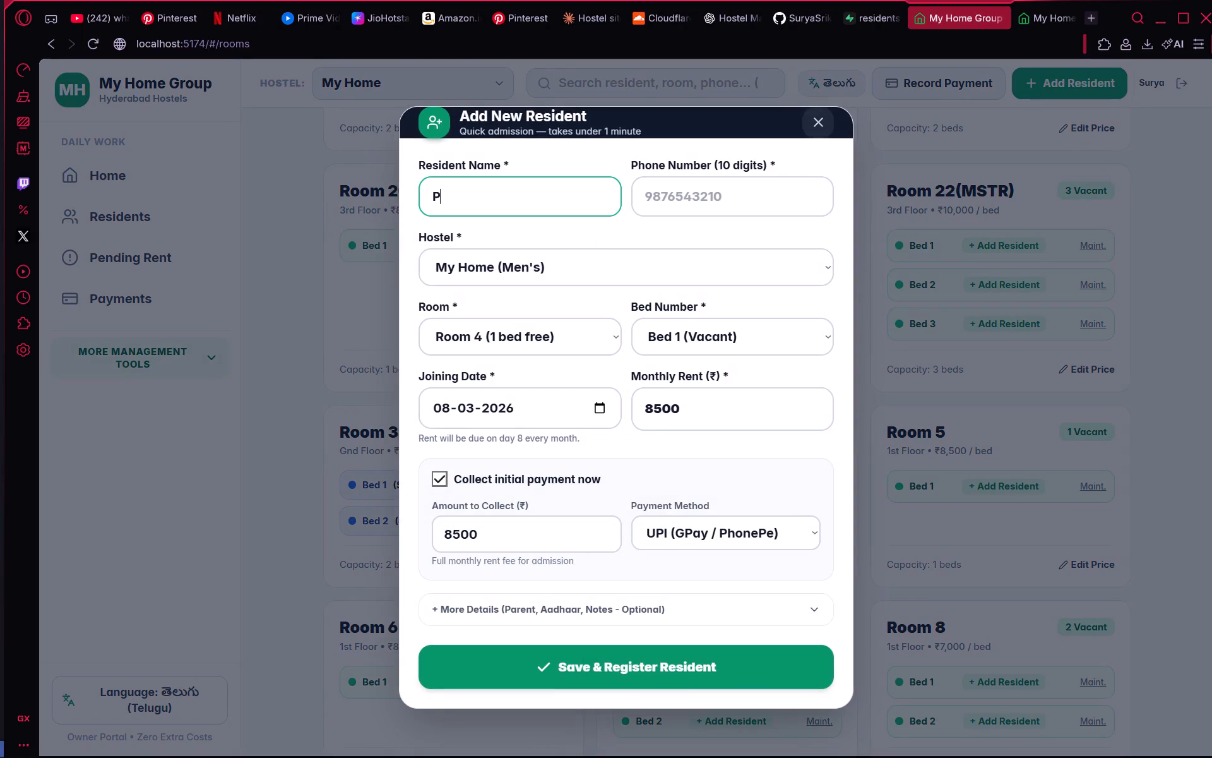
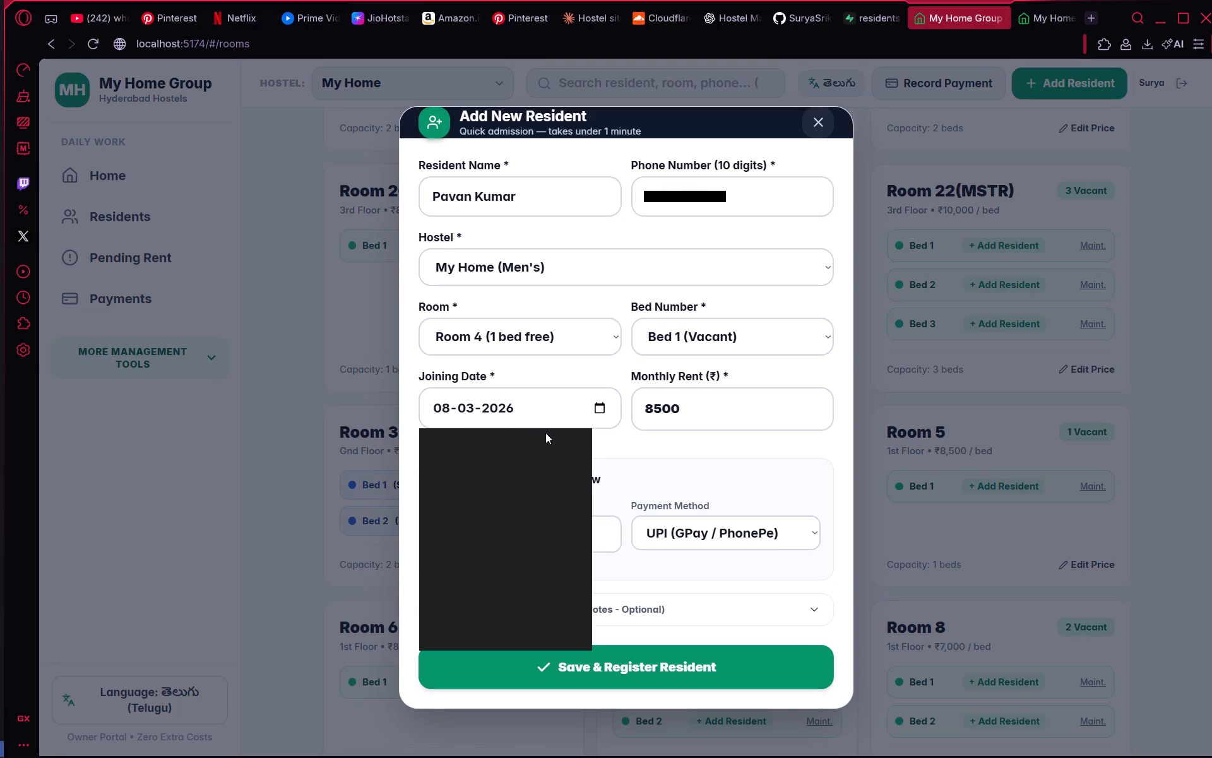
# Set the joining date for the new Room 4, Bed 1 resident to 14-07-2025.
pyautogui.click(482, 445)
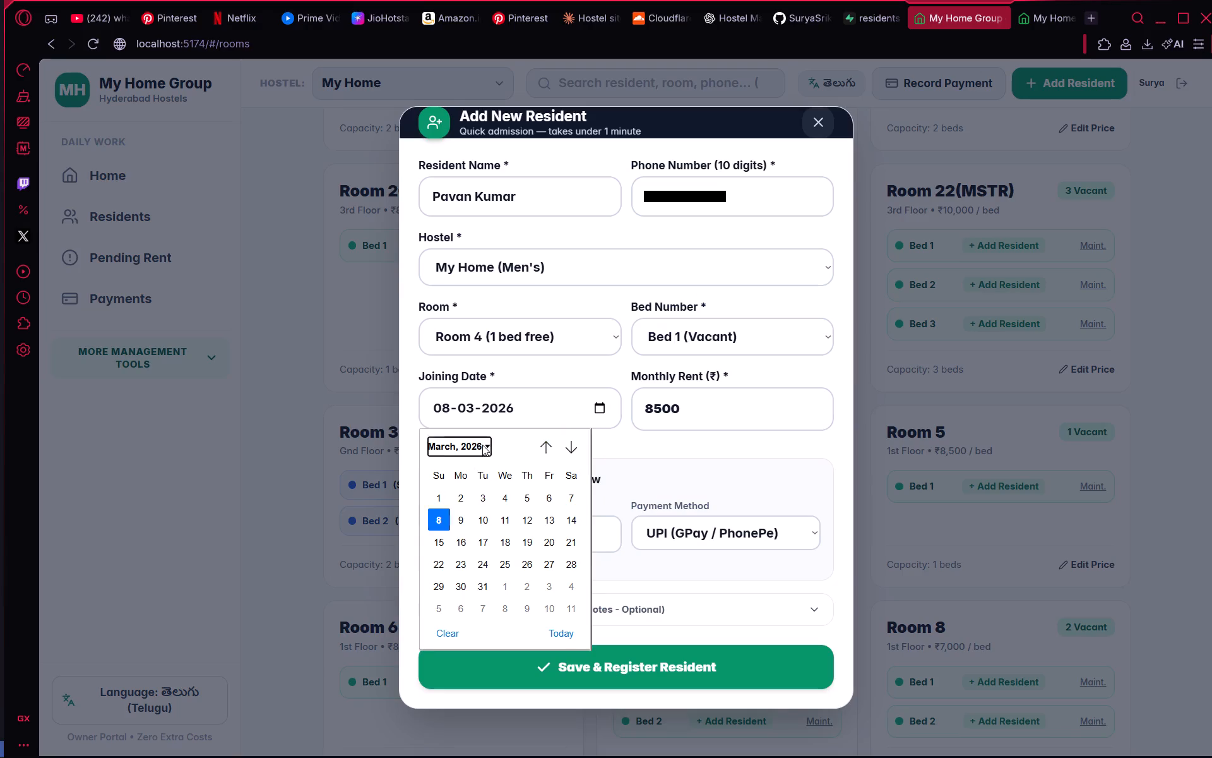
pyautogui.click(515, 519)
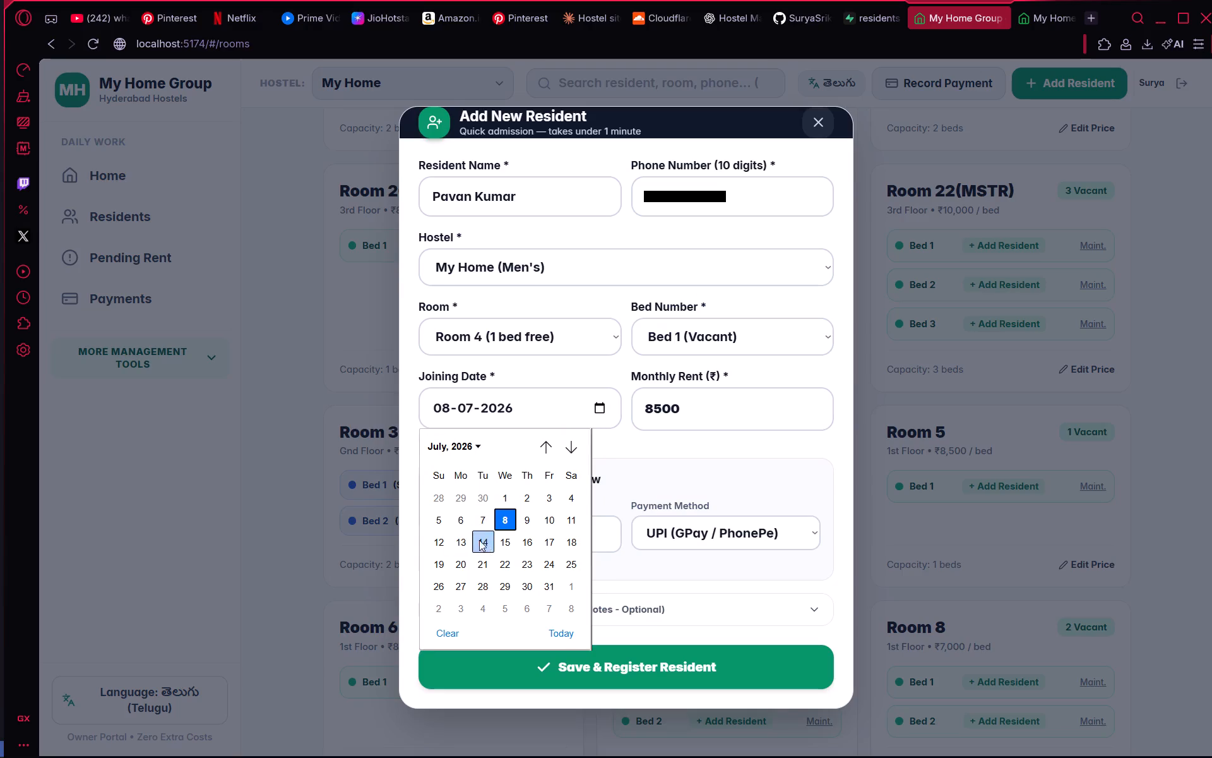
pyautogui.click(467, 449)
pyautogui.scroll(5, 490, 488)
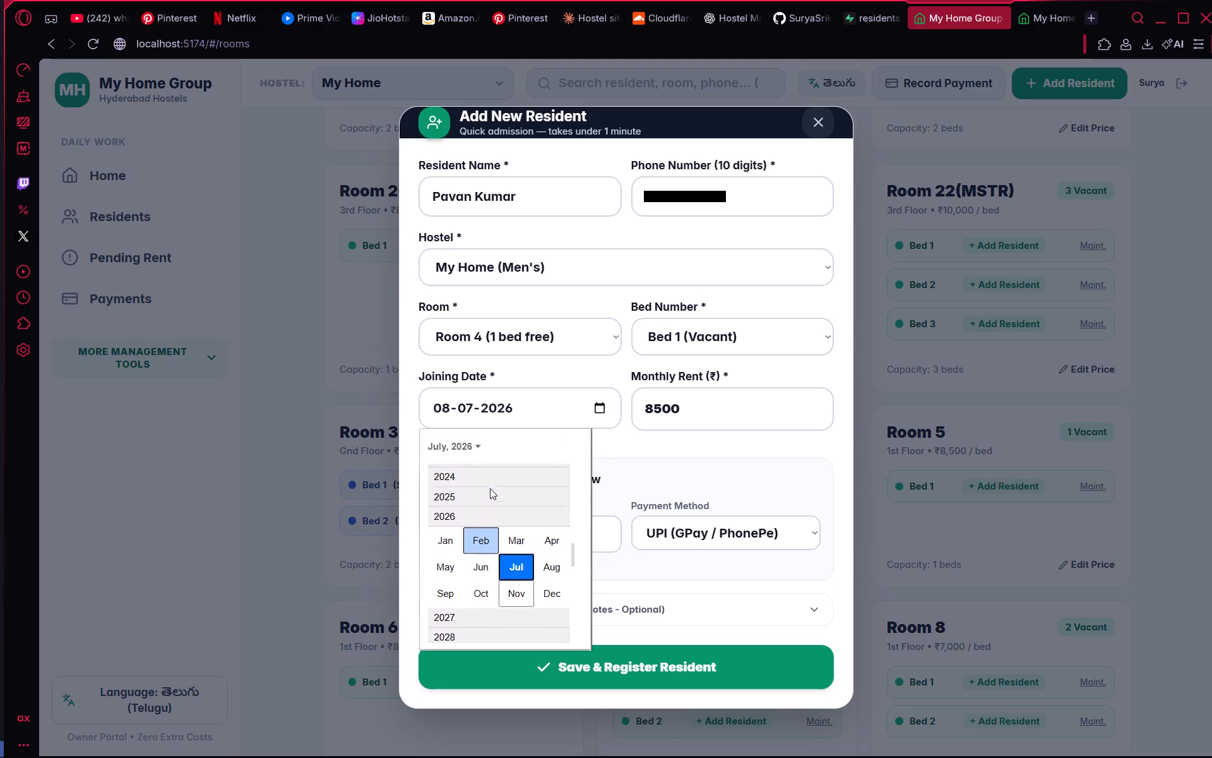
pyautogui.click(480, 496)
pyautogui.click(519, 531)
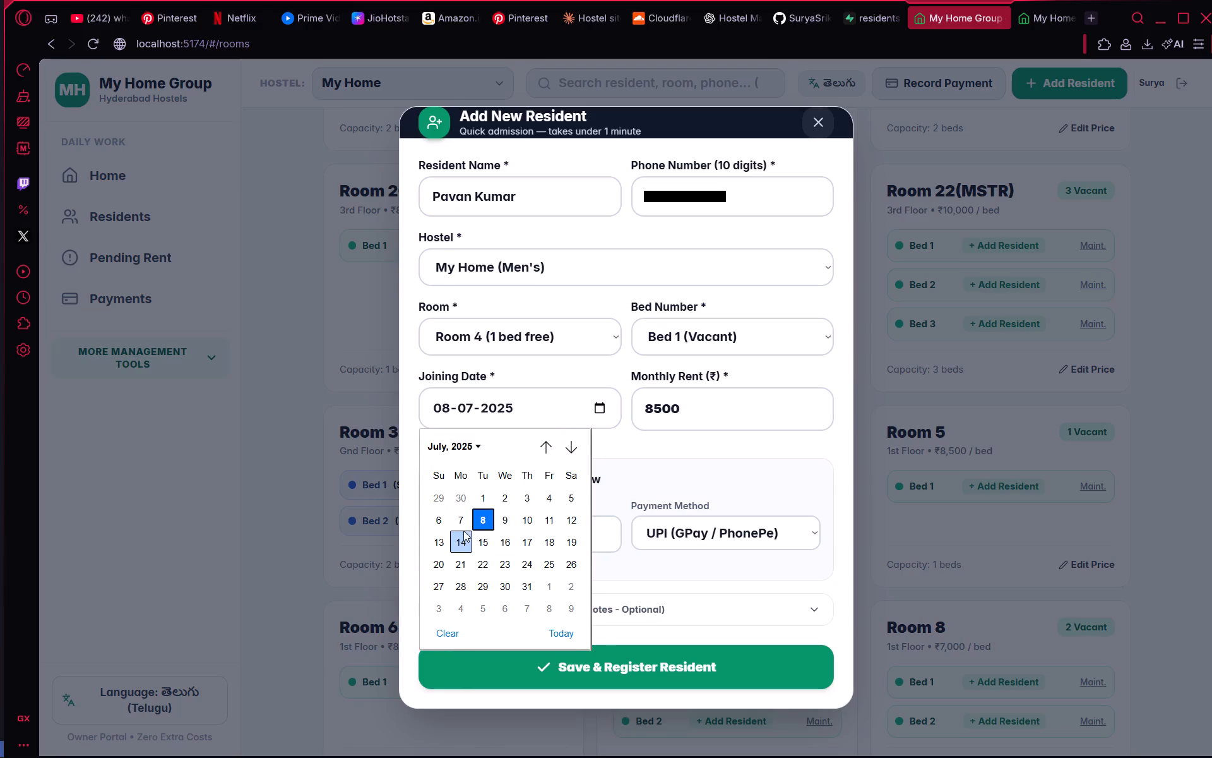
pyautogui.click(461, 534)
pyautogui.click(677, 448)
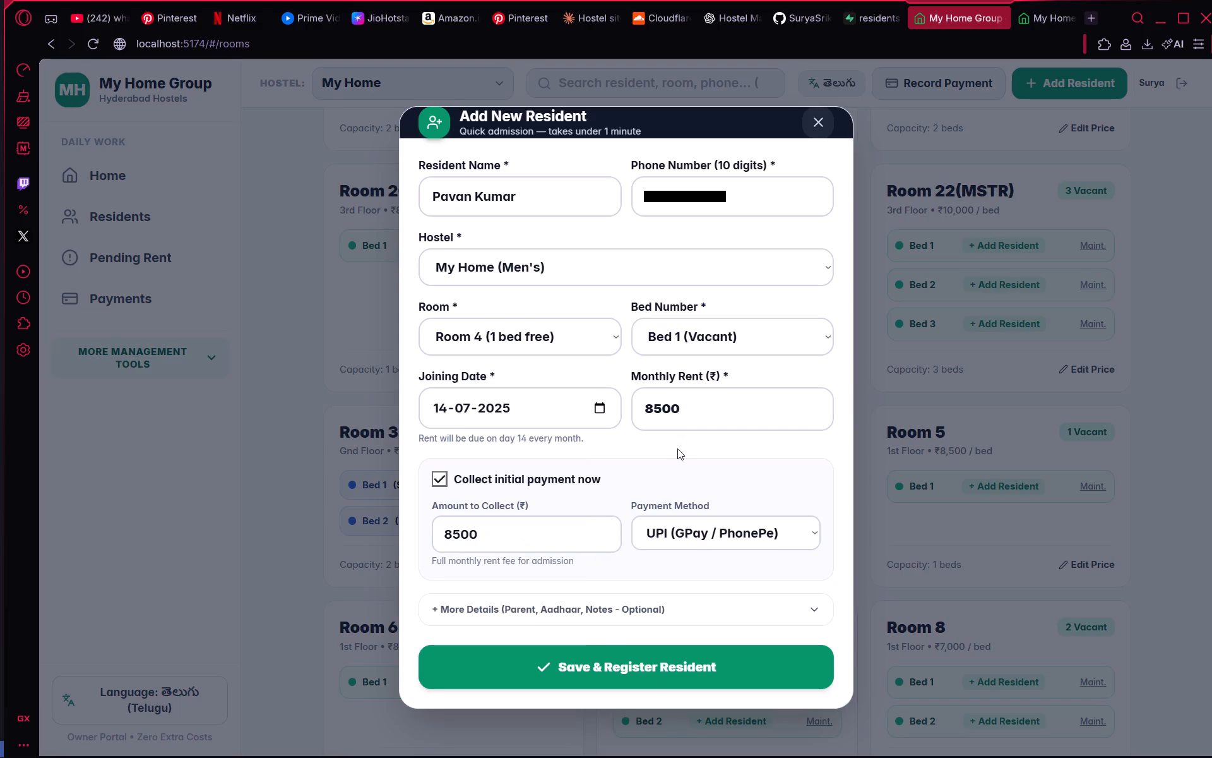
# Save and register the resident in Room 4, Bed 1, and close the resident profile and enrolment confirmation.
pyautogui.click(638, 672)
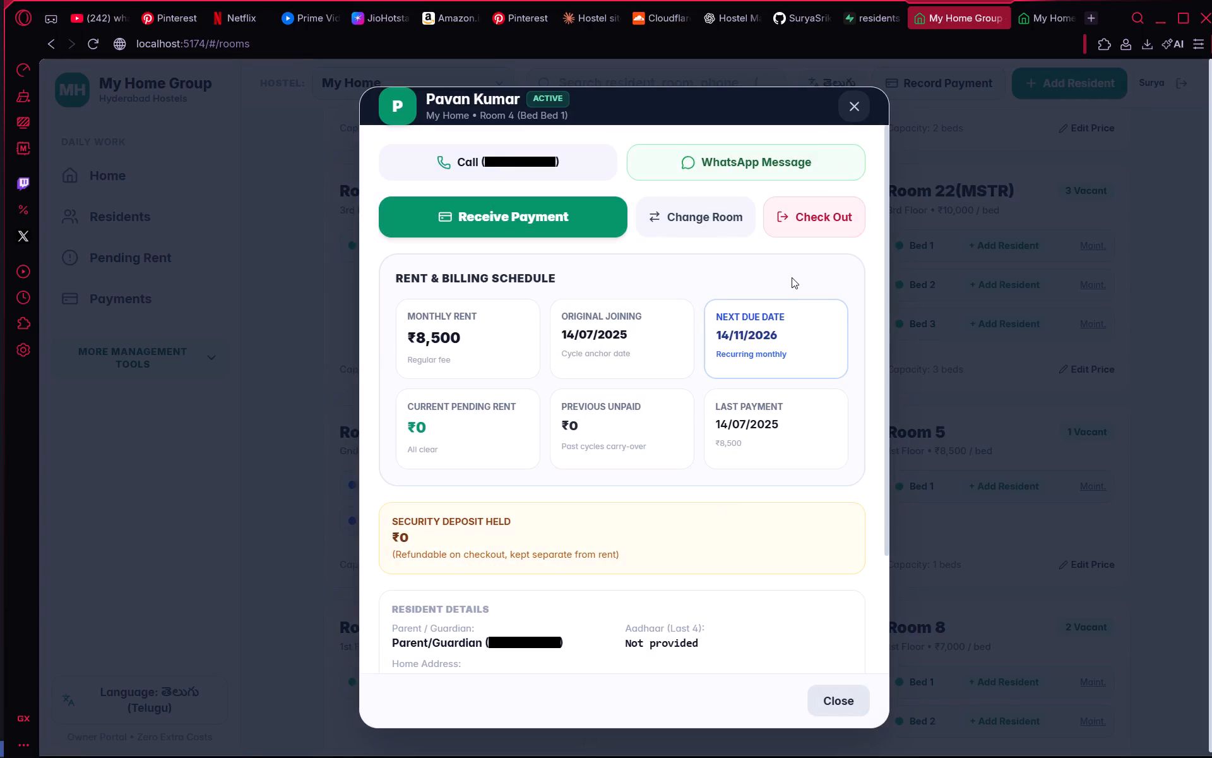
pyautogui.click(856, 112)
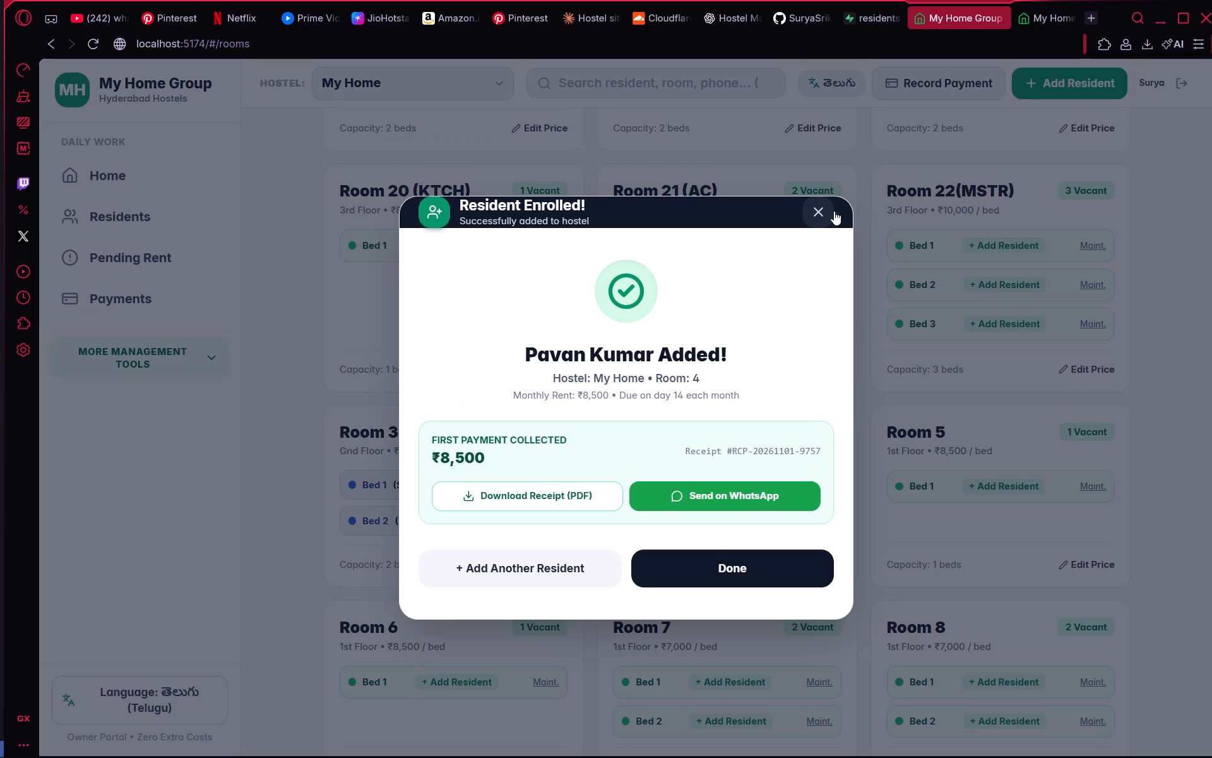
pyautogui.click(829, 208)
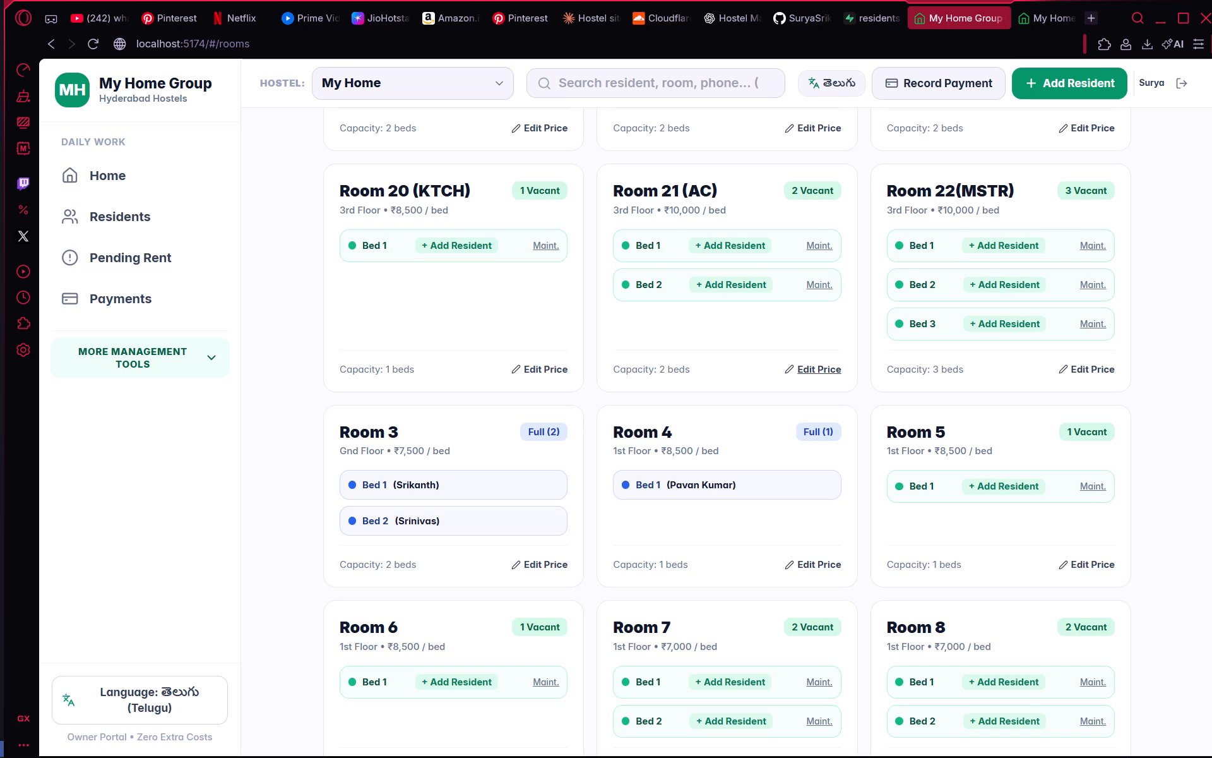
# Open a new resident registration for Room 5, Bed 1, and enter the resident's first name.
pyautogui.click(942, 472)
pyautogui.click(530, 205)
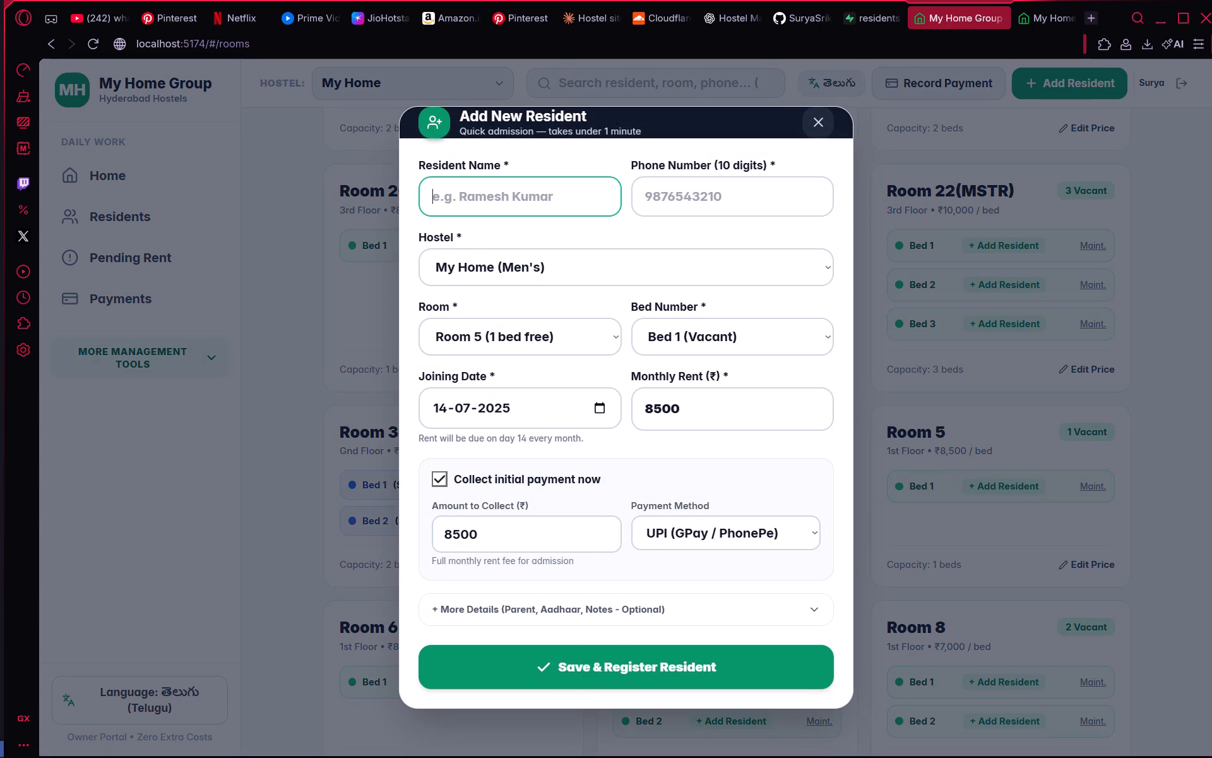
pyautogui.write('Pri')
pyautogui.write('yanshu')
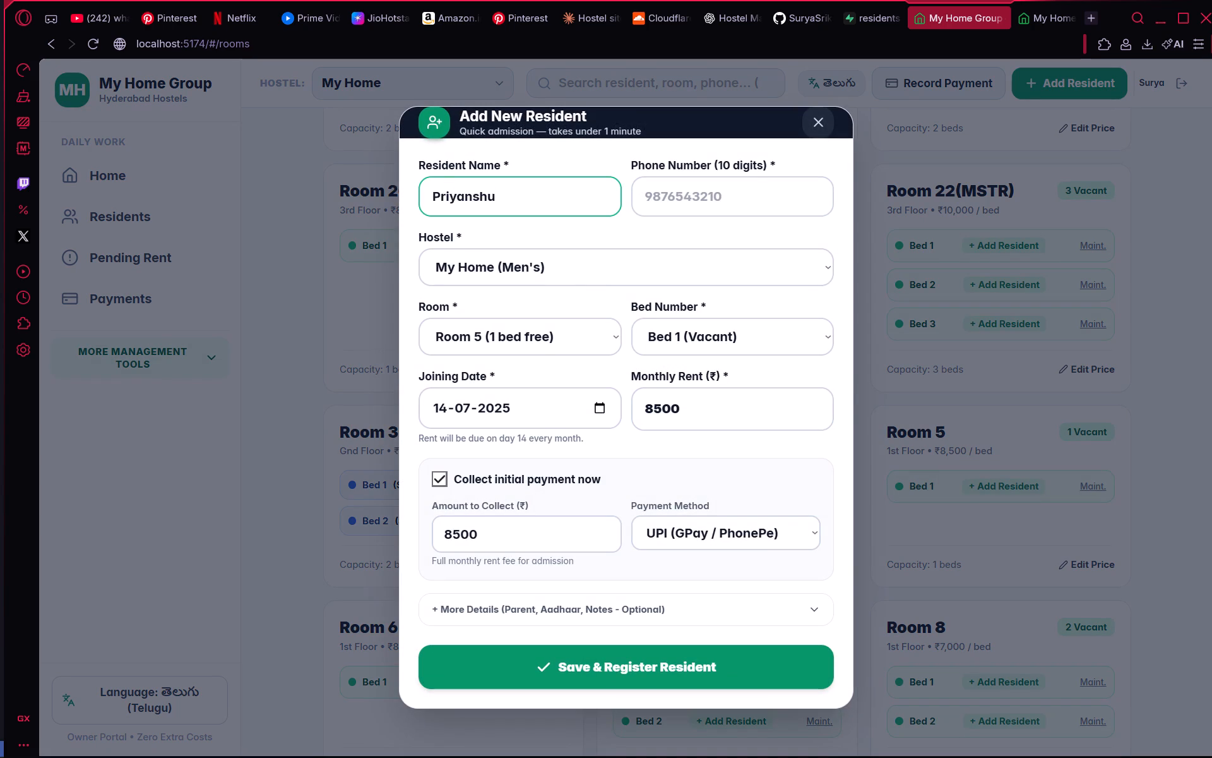
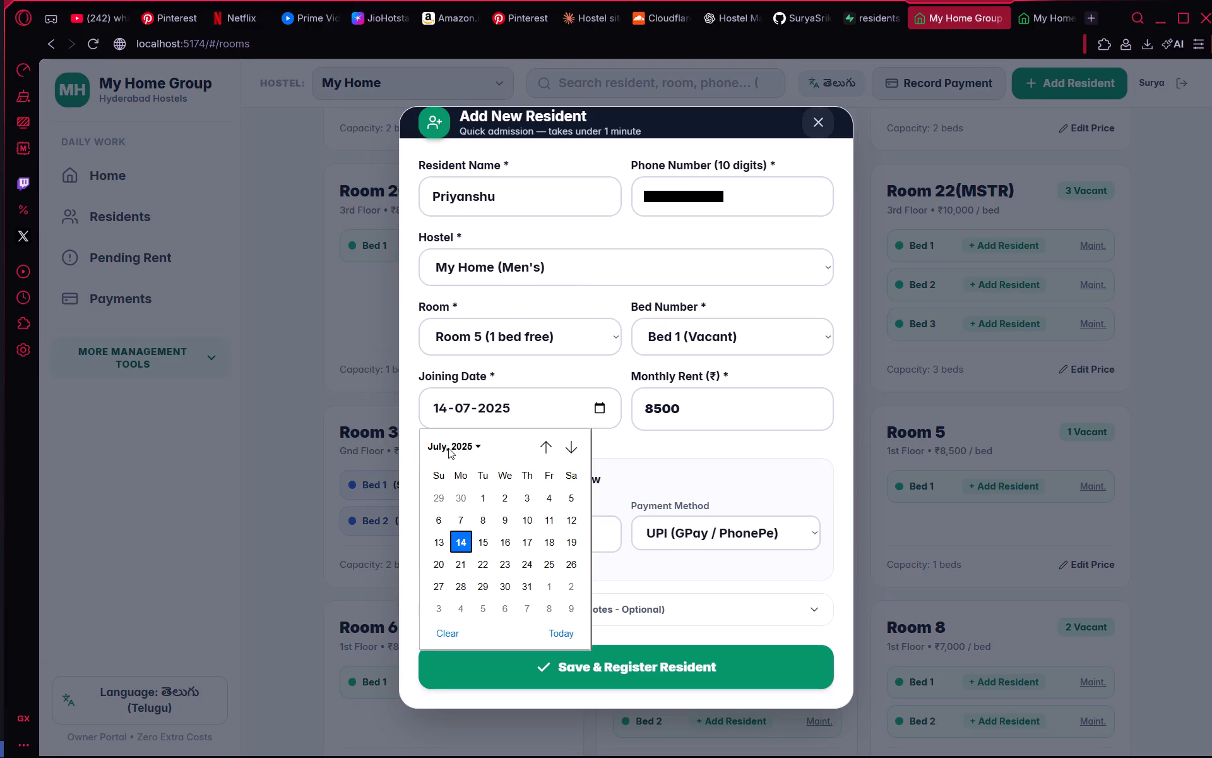
# Set the joining date for the new Room 5, Bed 1 resident to 29-05-2024.
pyautogui.click(448, 448)
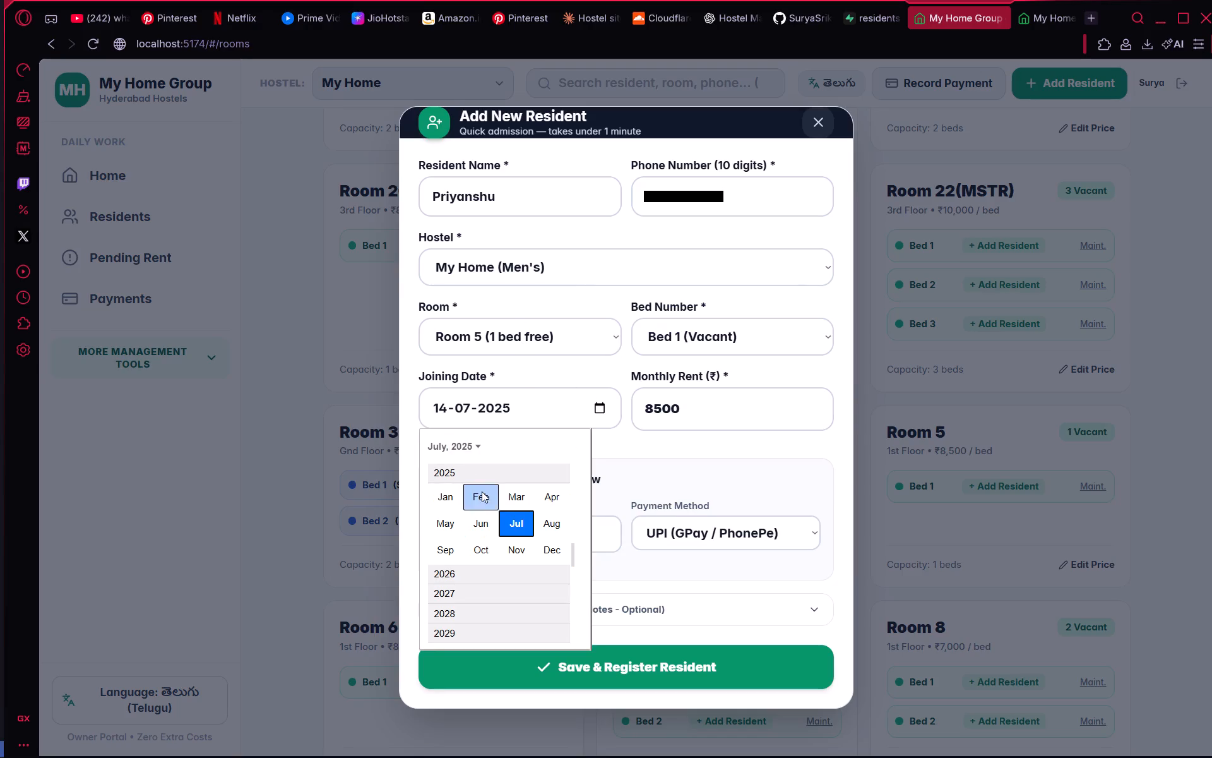
pyautogui.scroll(5, 468, 530)
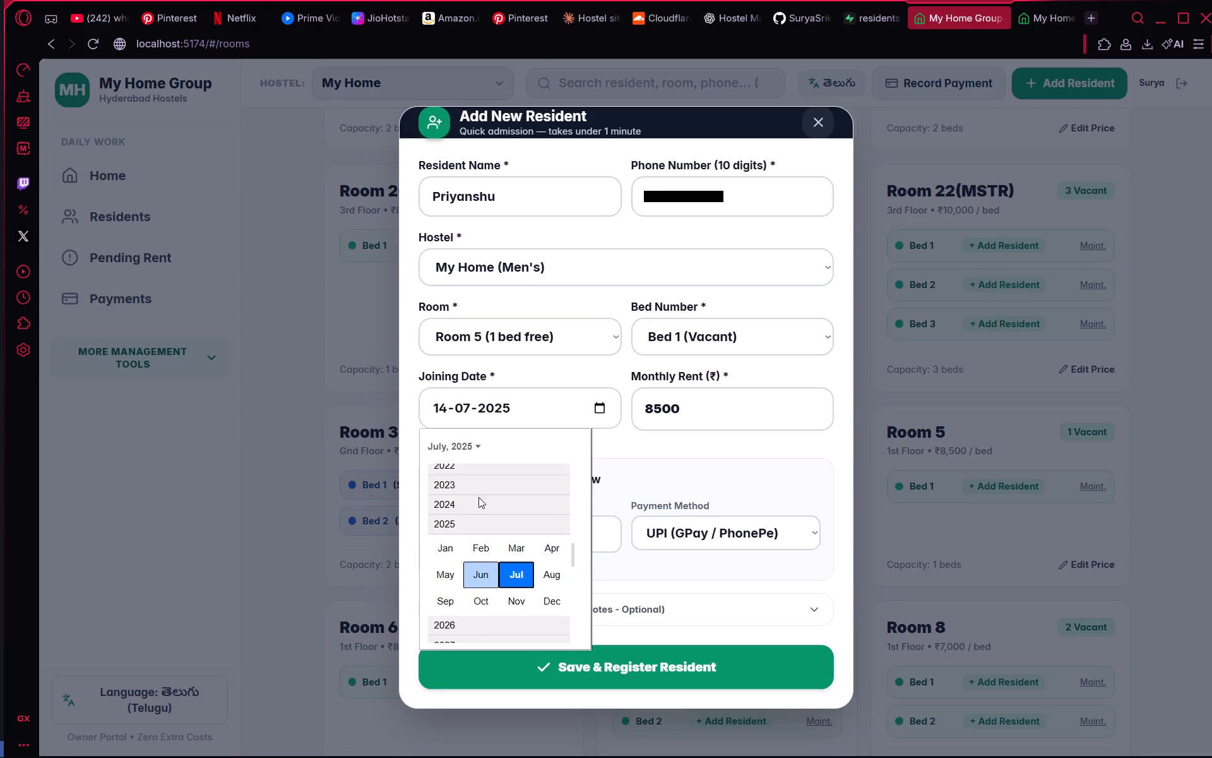
pyautogui.click(477, 508)
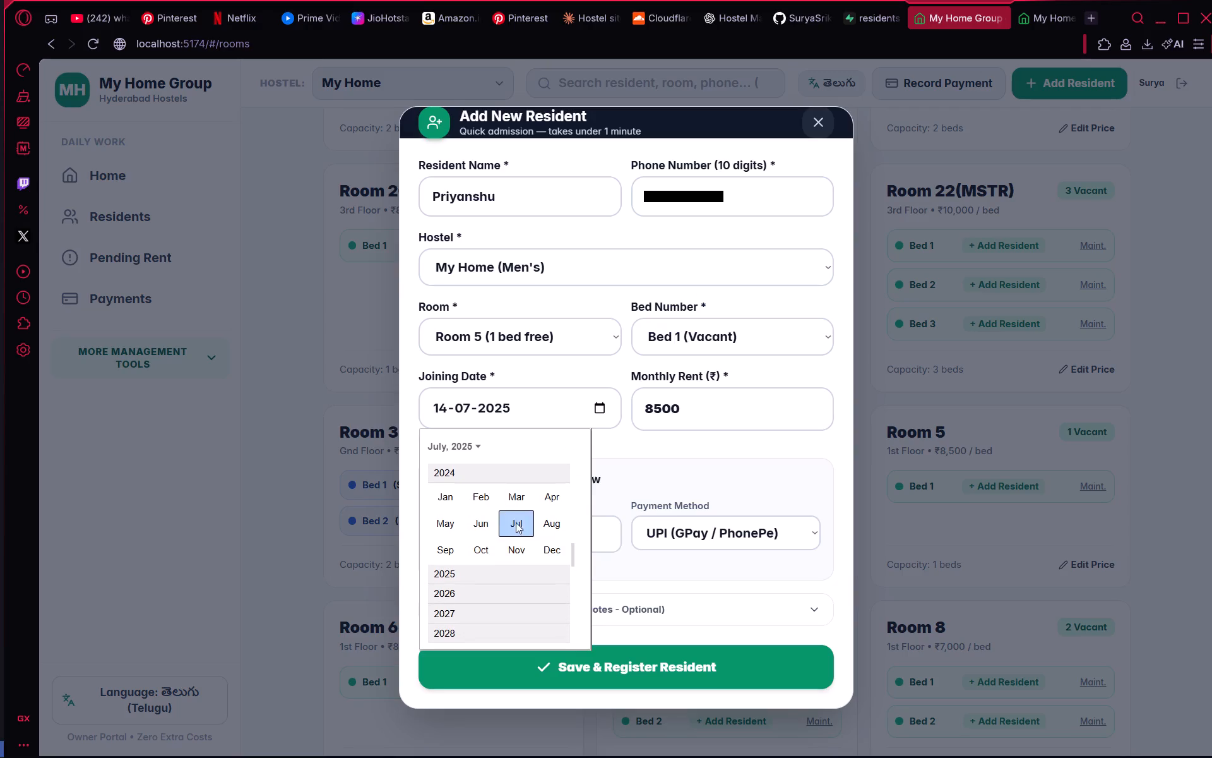
pyautogui.click(437, 526)
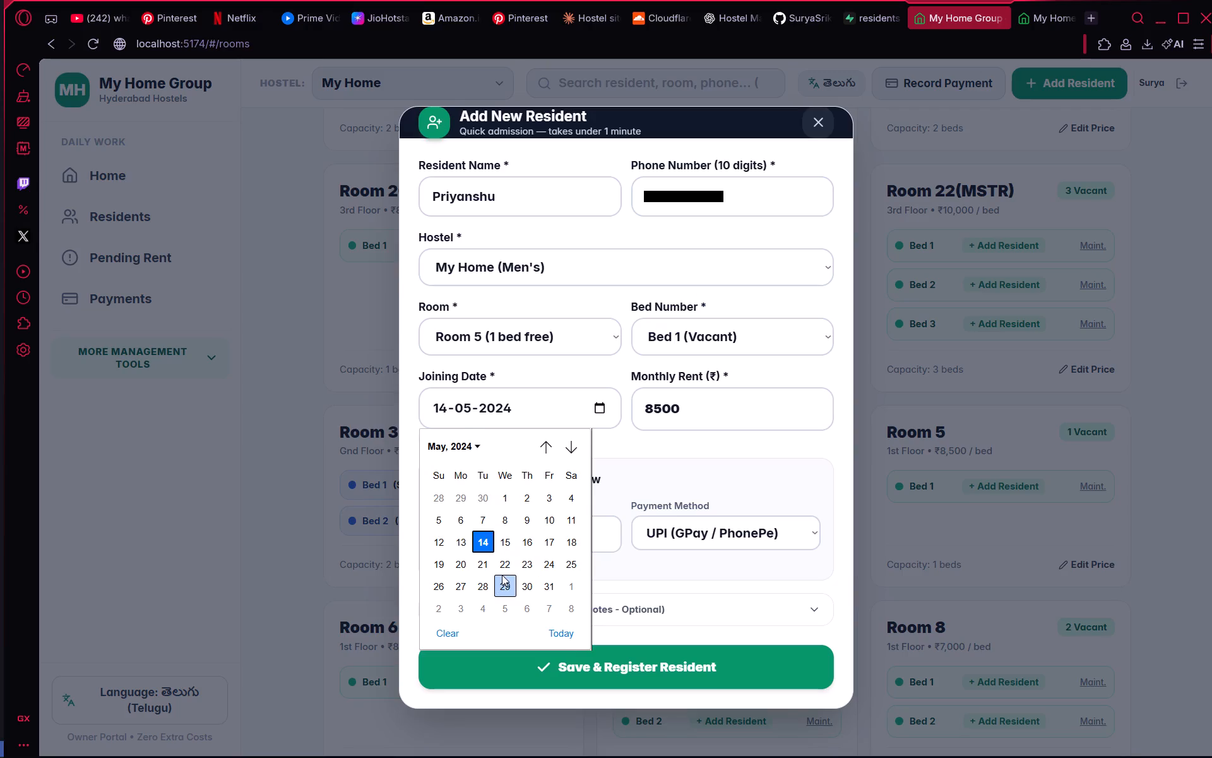
pyautogui.click(502, 581)
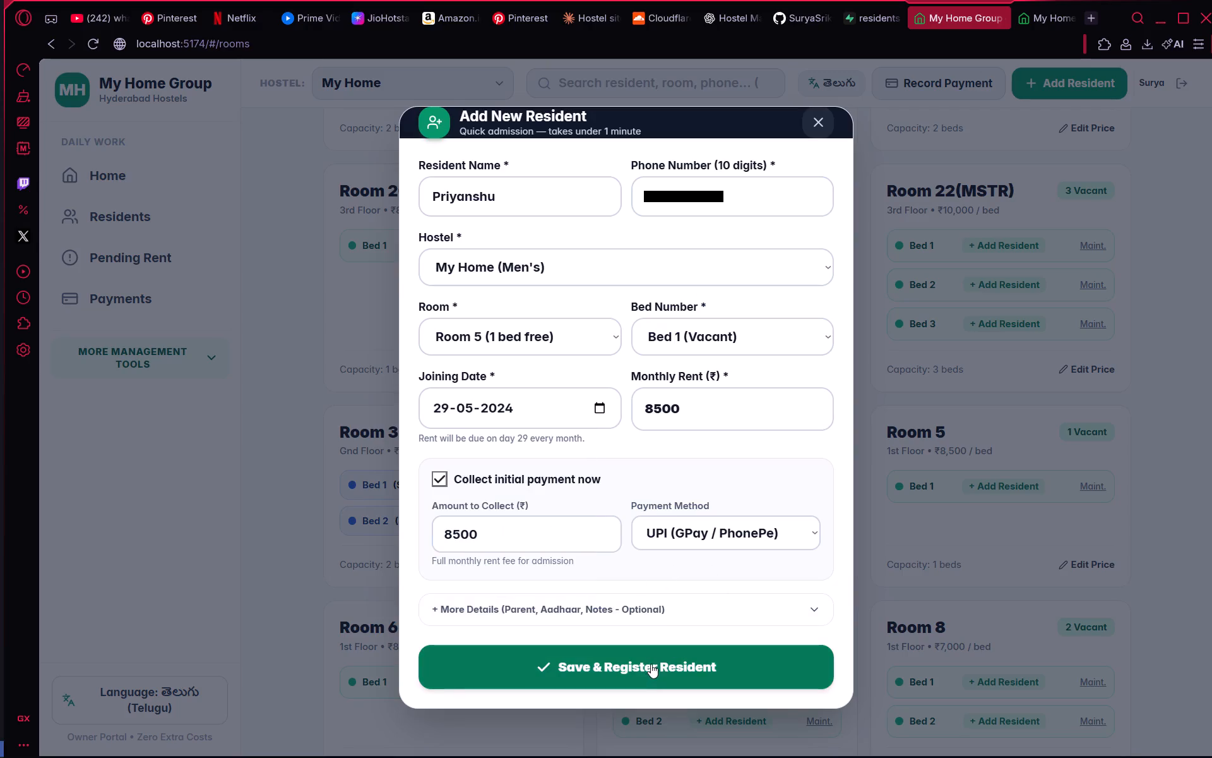
# Save and register the resident in Room 5, Bed 1, and close the enrolment confirmation.
pyautogui.click(649, 666)
pyautogui.click(862, 99)
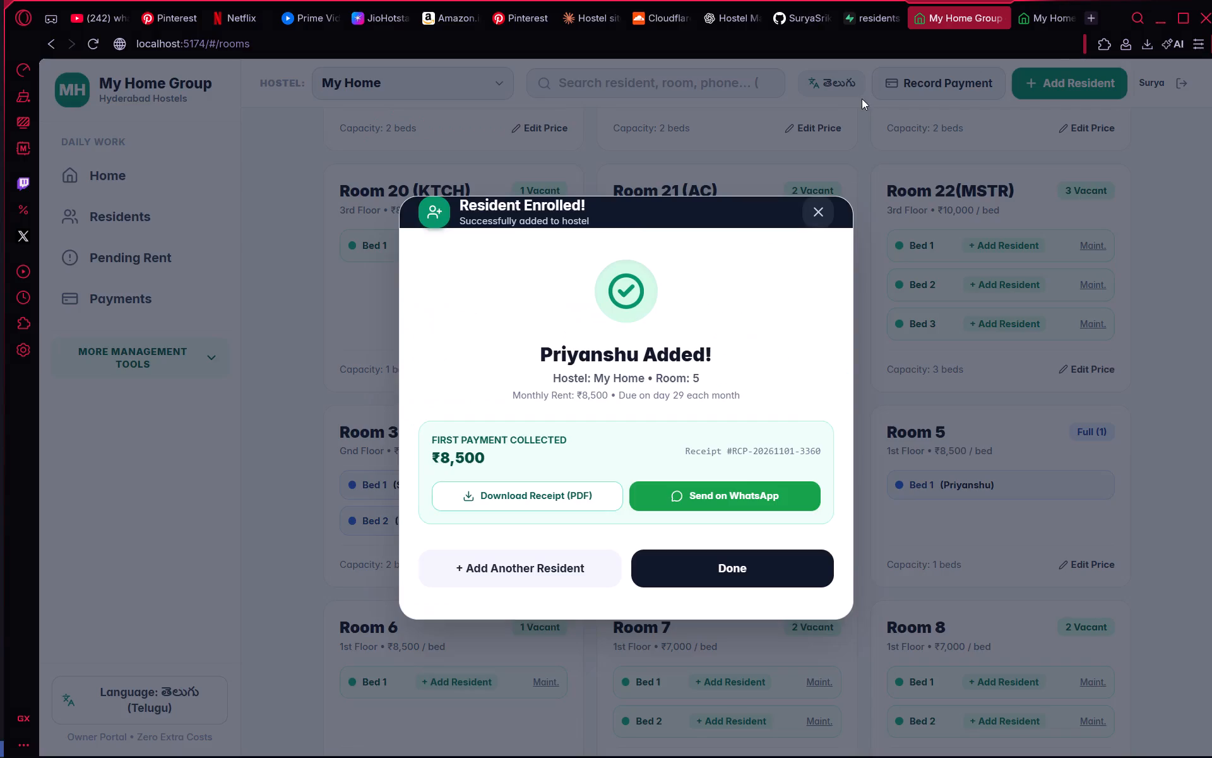
pyautogui.click(820, 214)
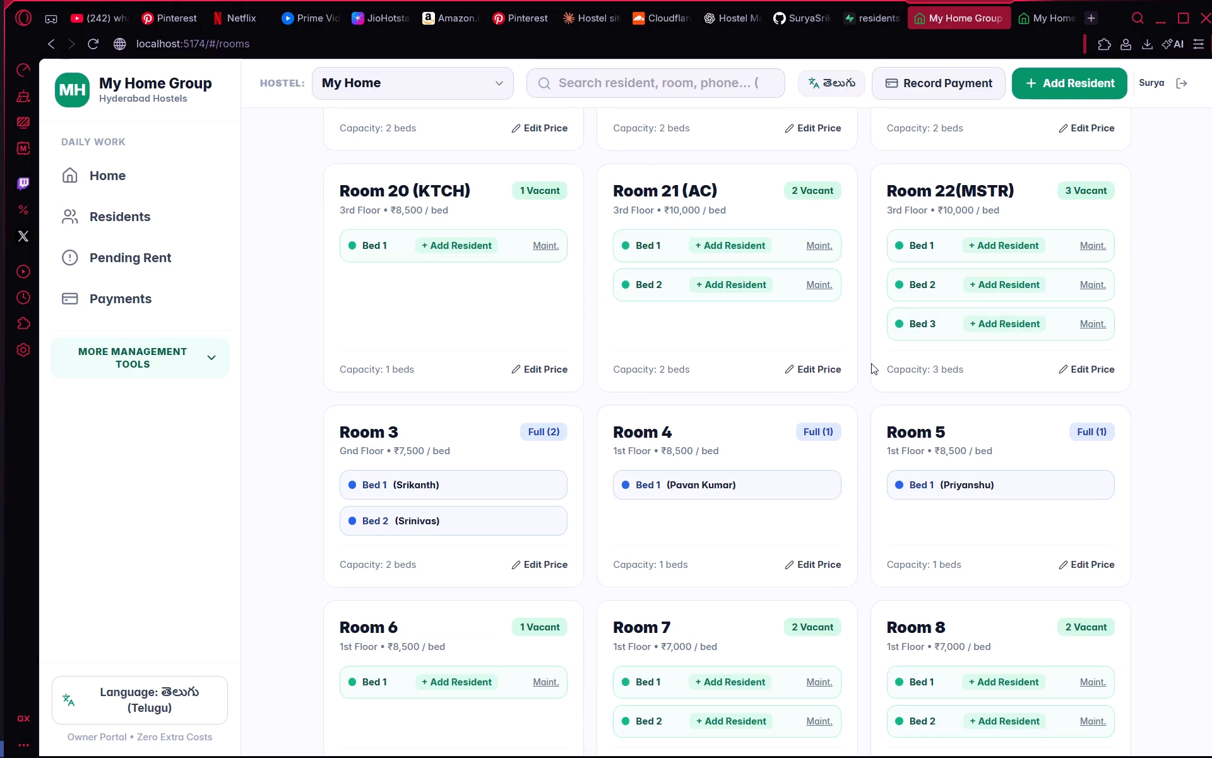
# Review the My Home room cards to check which beds are occupied and which are still vacant.
pyautogui.scroll(-1, 860, 368)
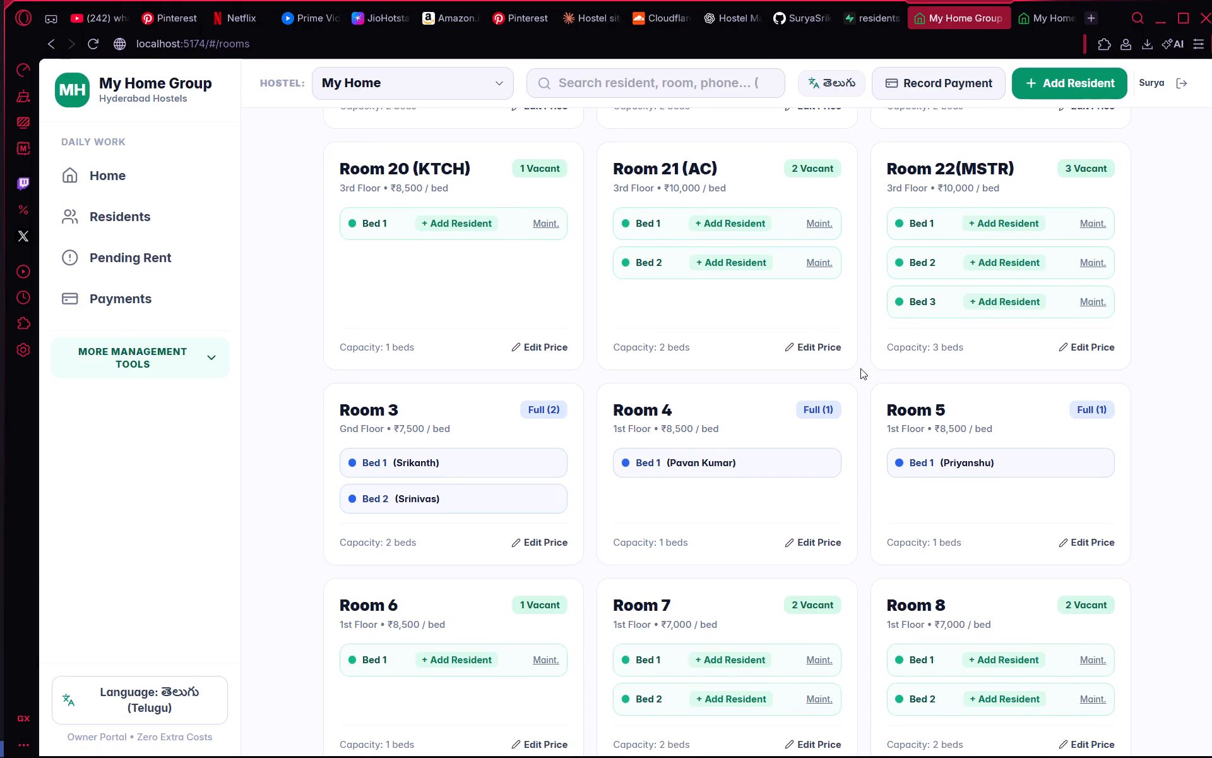
pyautogui.scroll(-5, 860, 368)
pyautogui.scroll(6, 860, 368)
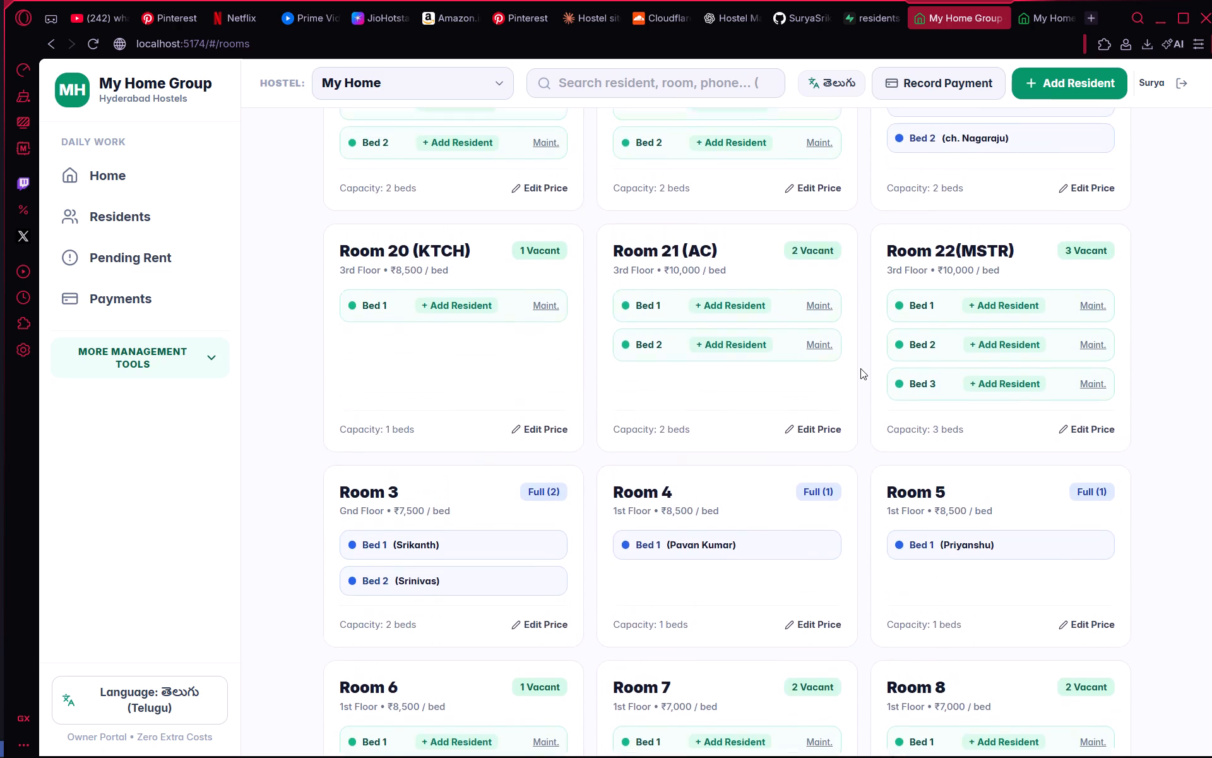
pyautogui.scroll(10, 860, 368)
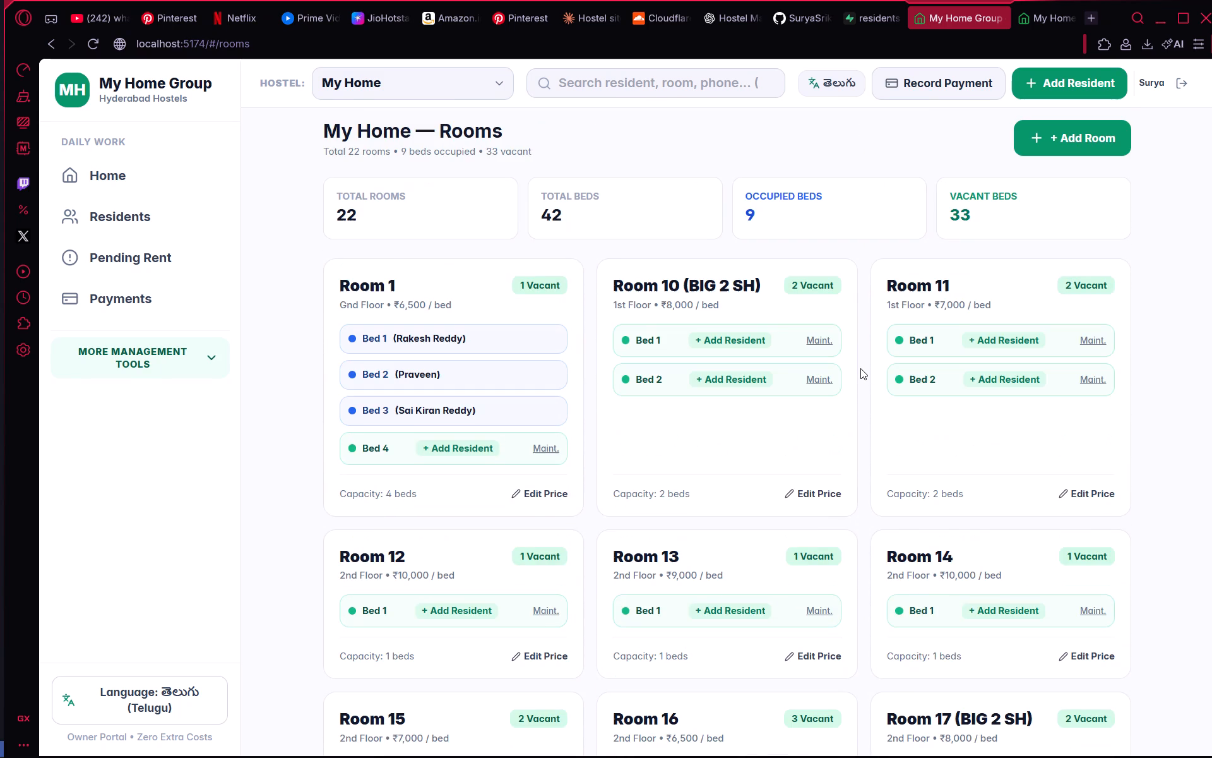
pyautogui.scroll(-9, 872, 340)
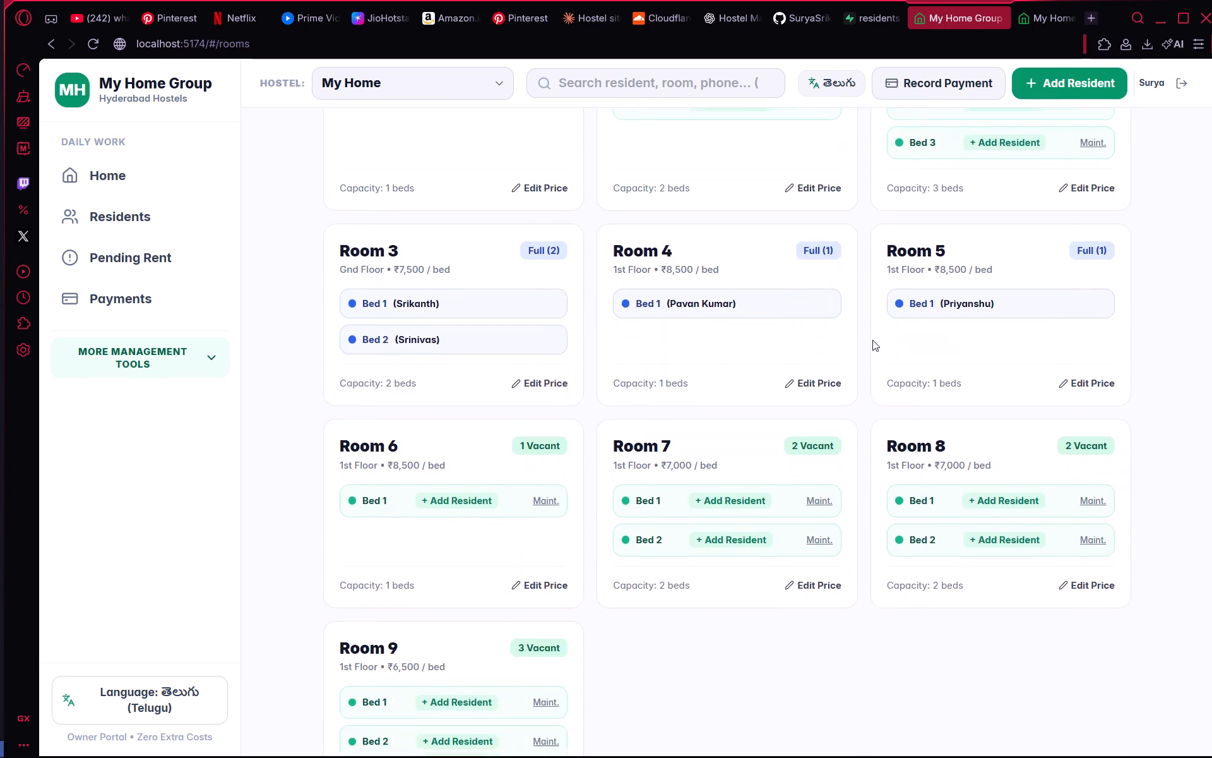
pyautogui.scroll(-4, 872, 340)
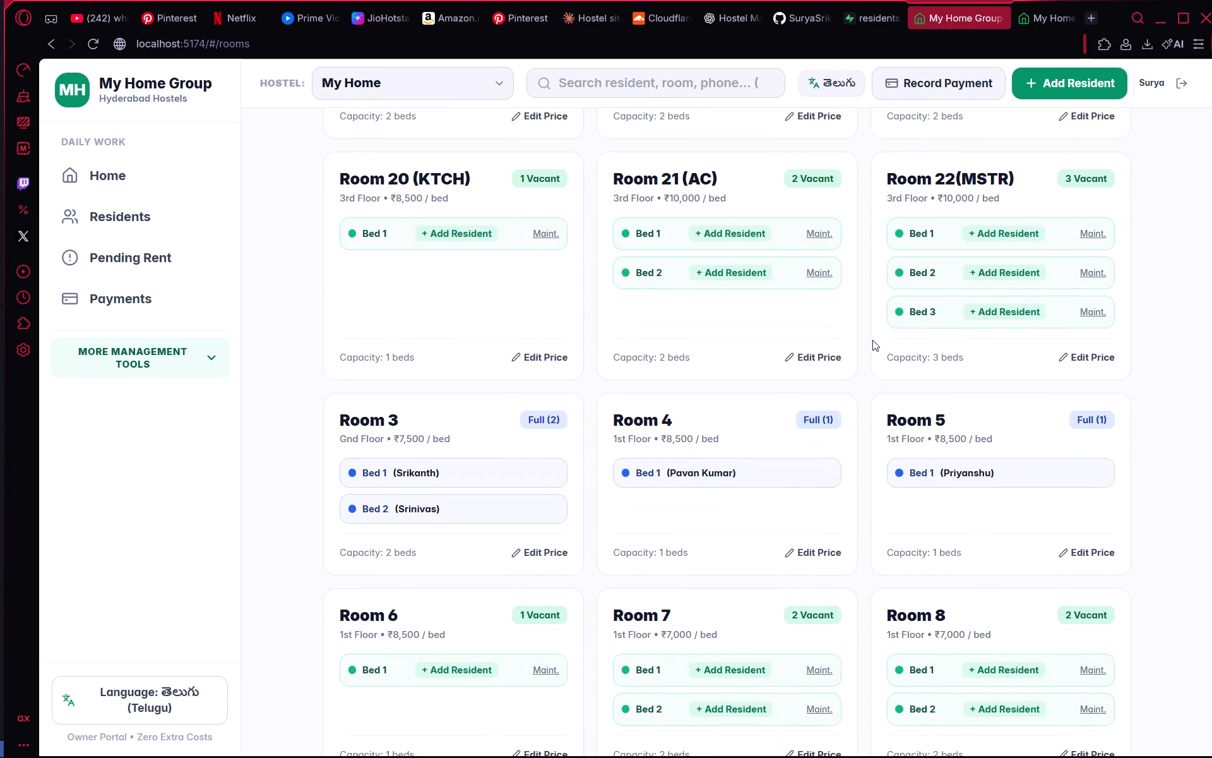
pyautogui.scroll(-2, 872, 340)
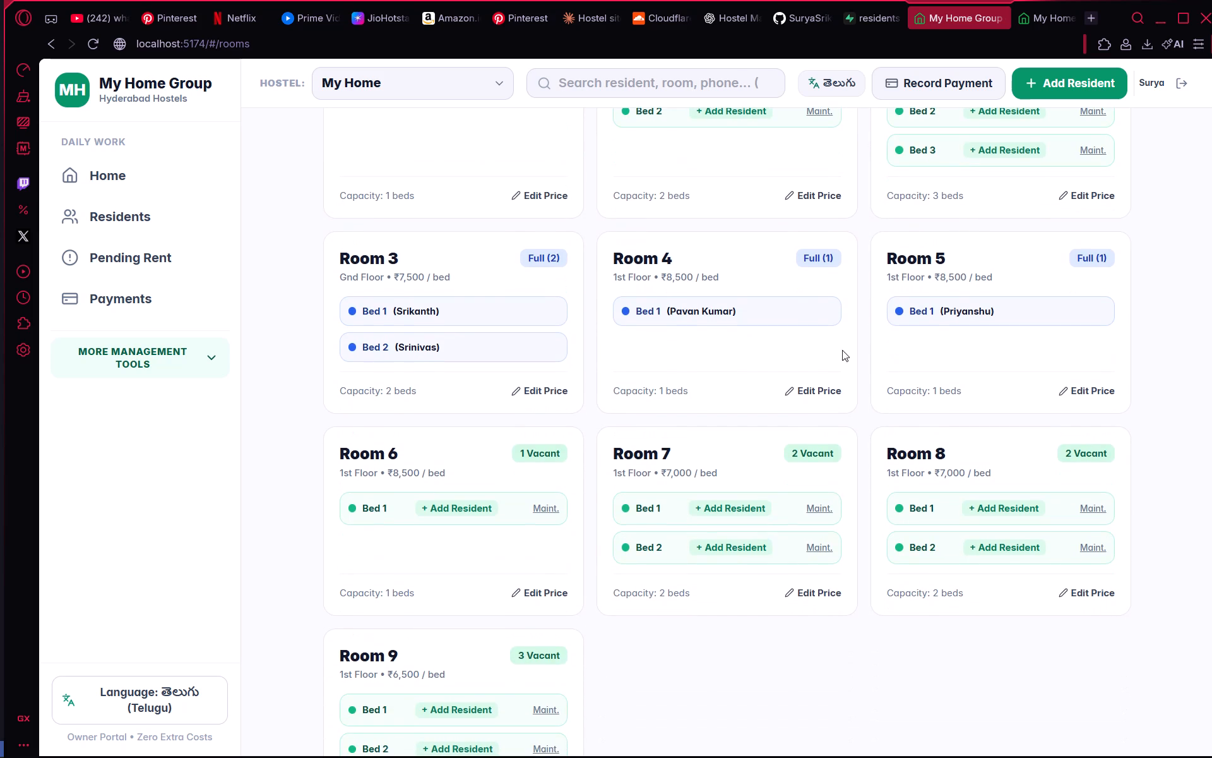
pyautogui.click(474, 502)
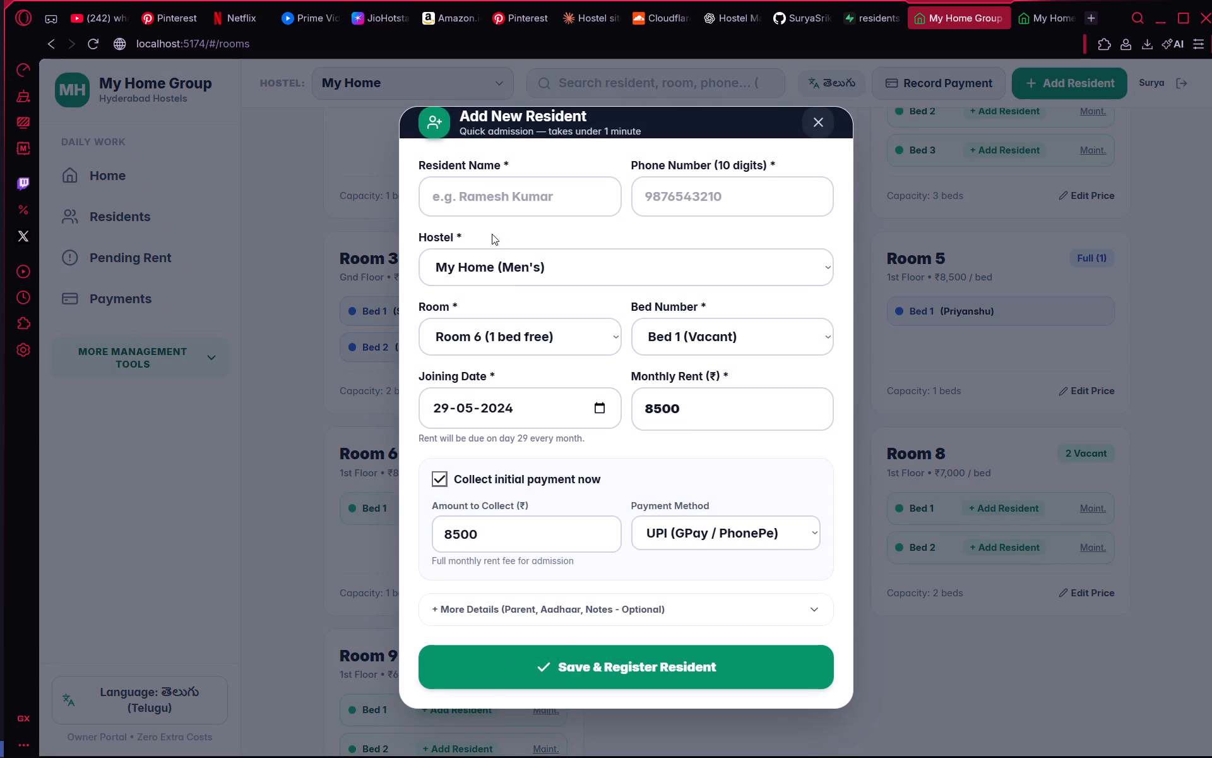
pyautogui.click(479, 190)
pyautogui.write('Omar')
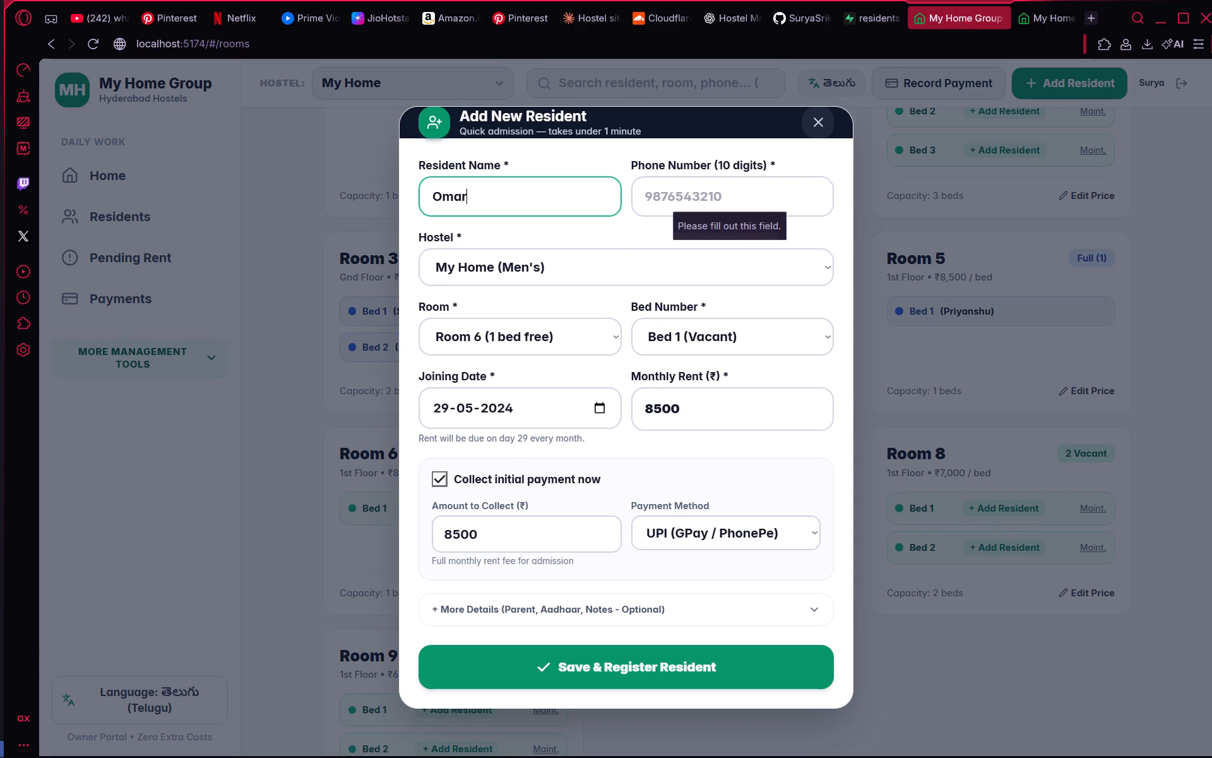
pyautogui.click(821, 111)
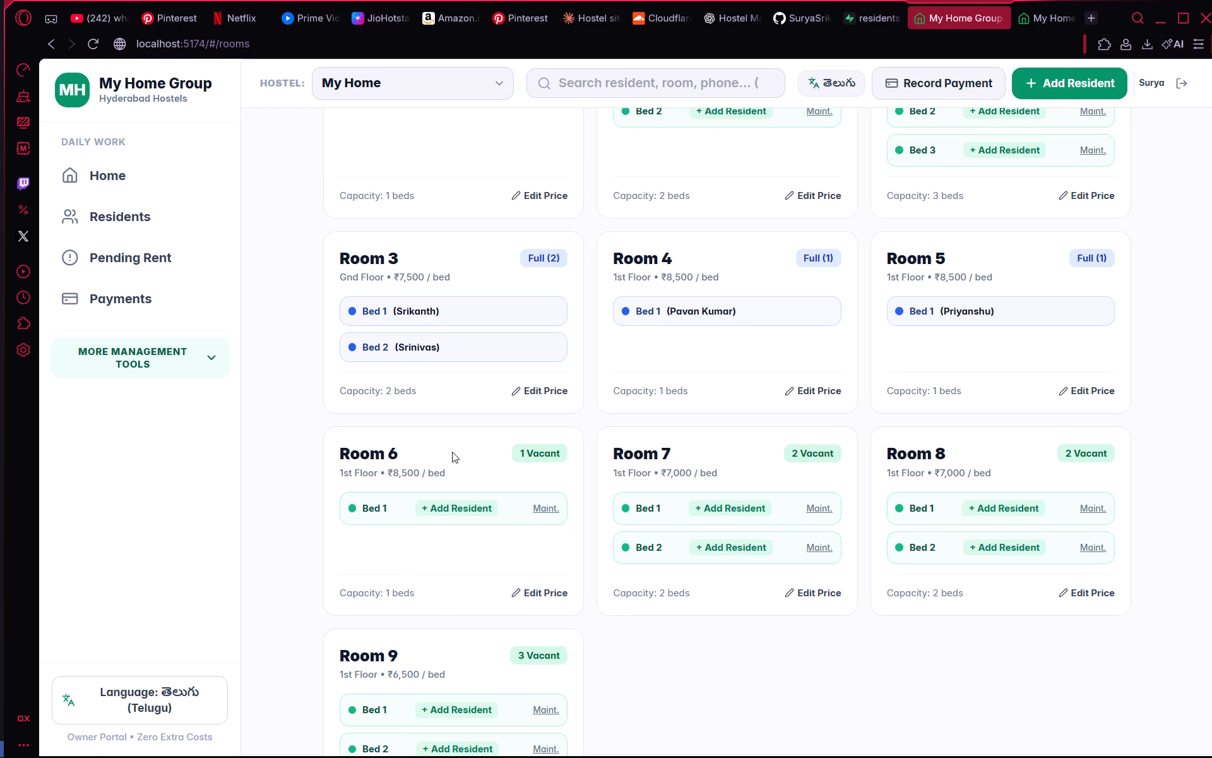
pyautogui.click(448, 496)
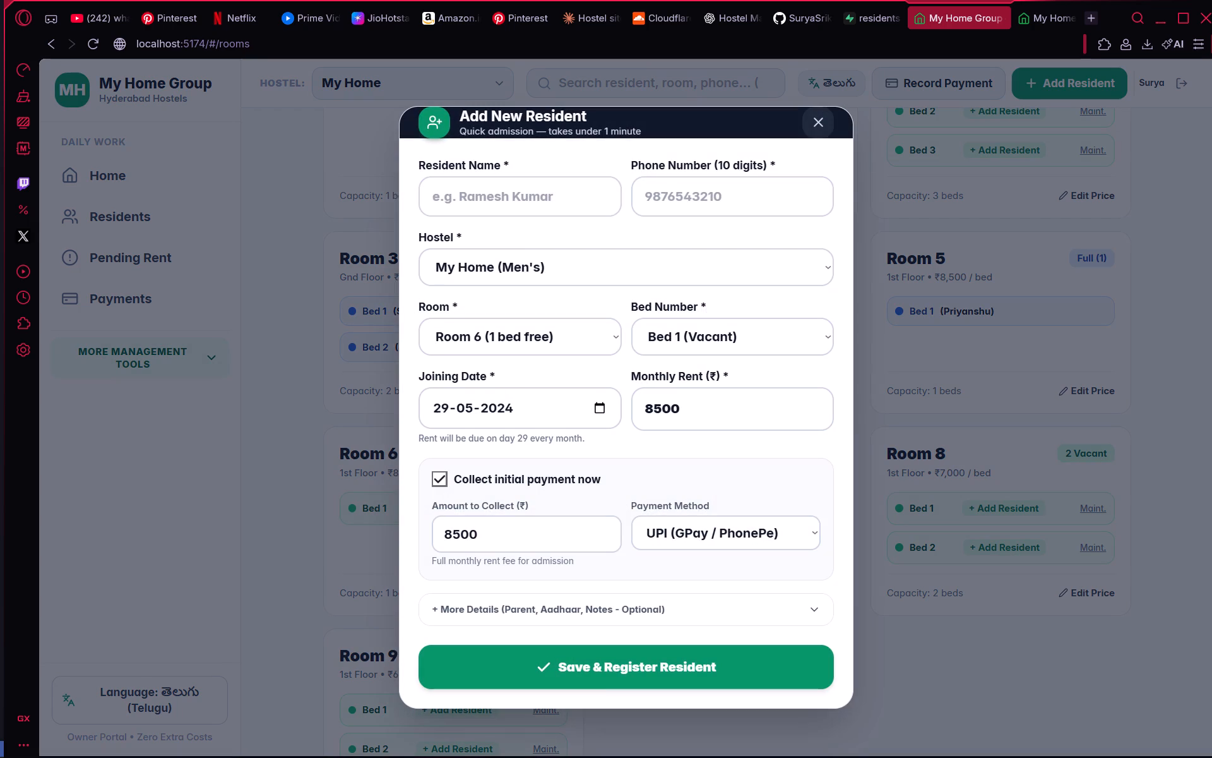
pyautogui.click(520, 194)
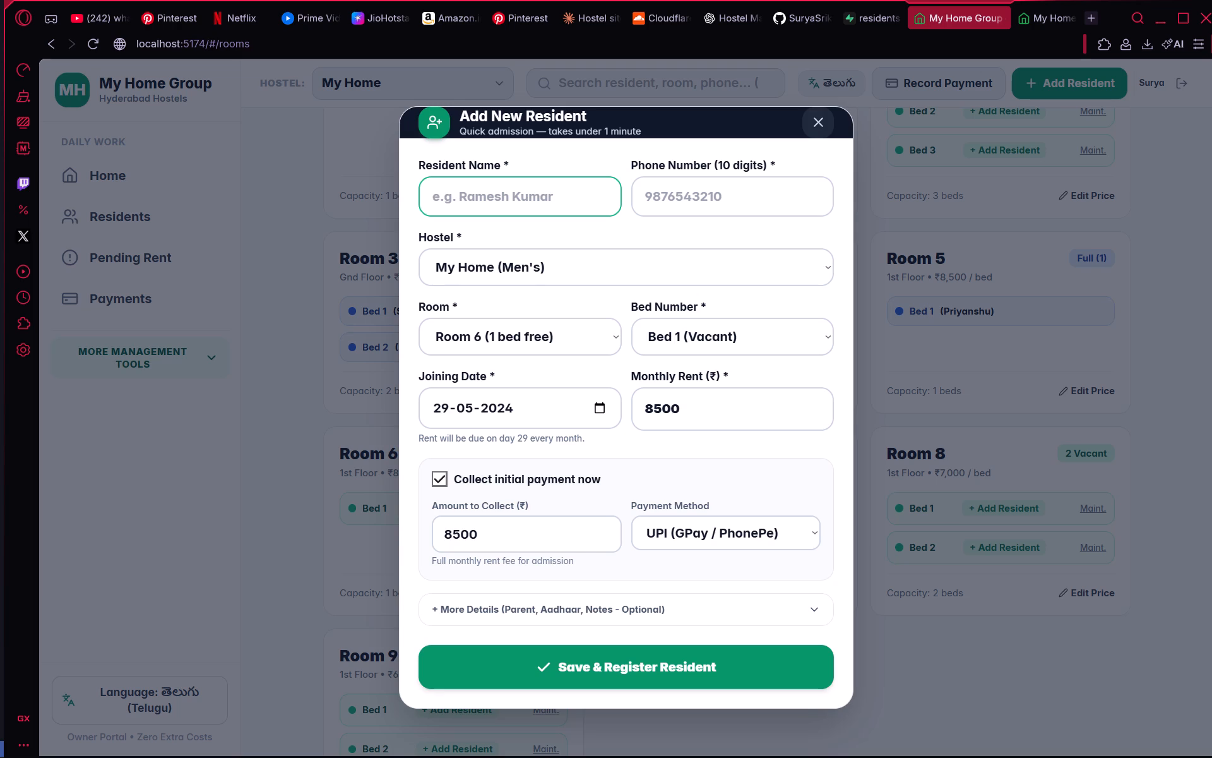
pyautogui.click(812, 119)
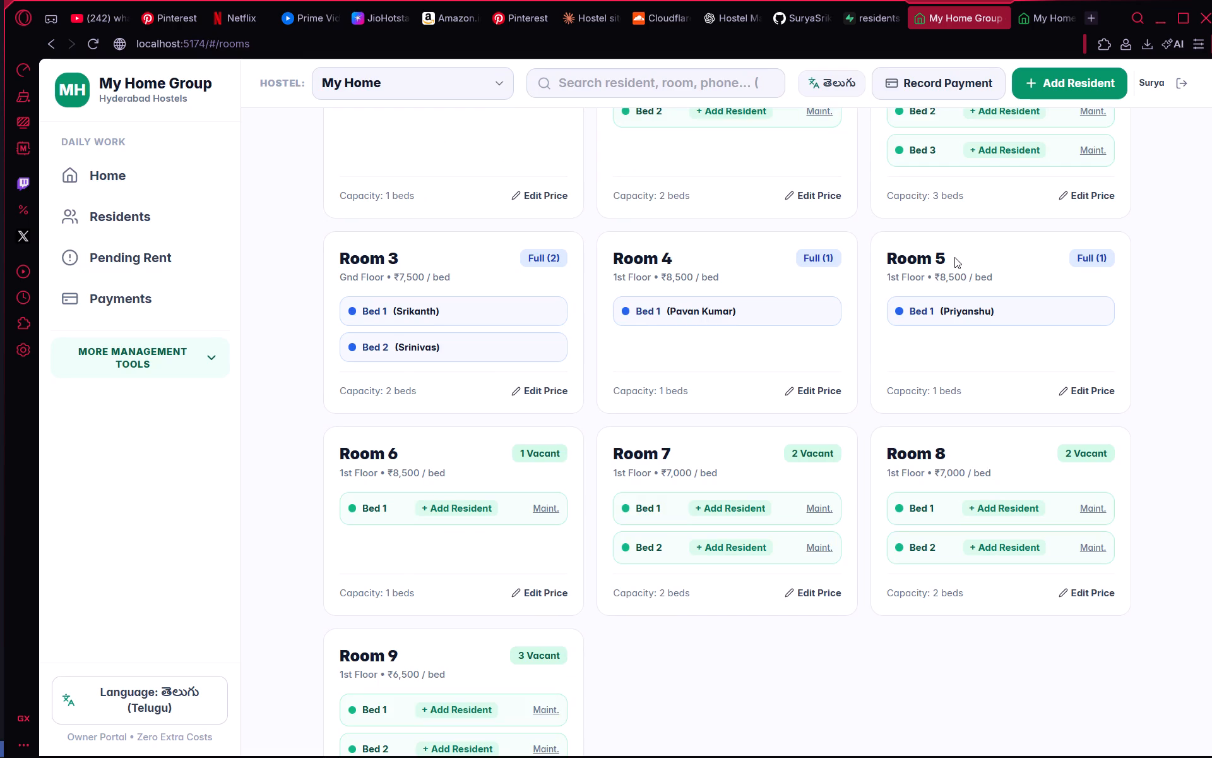
# Look through the My Home room cards again, checking the residents entered so far and the remaining vacant beds.
pyautogui.scroll(2, 925, 265)
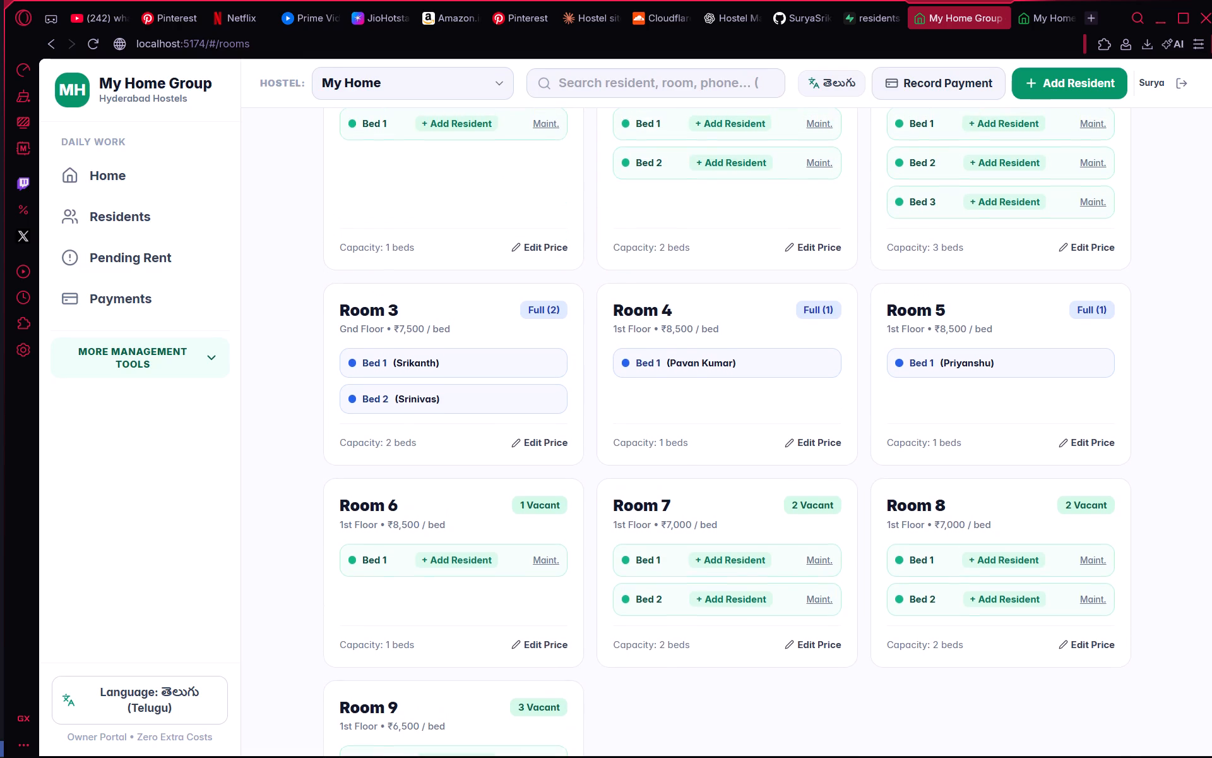
pyautogui.scroll(3, 925, 265)
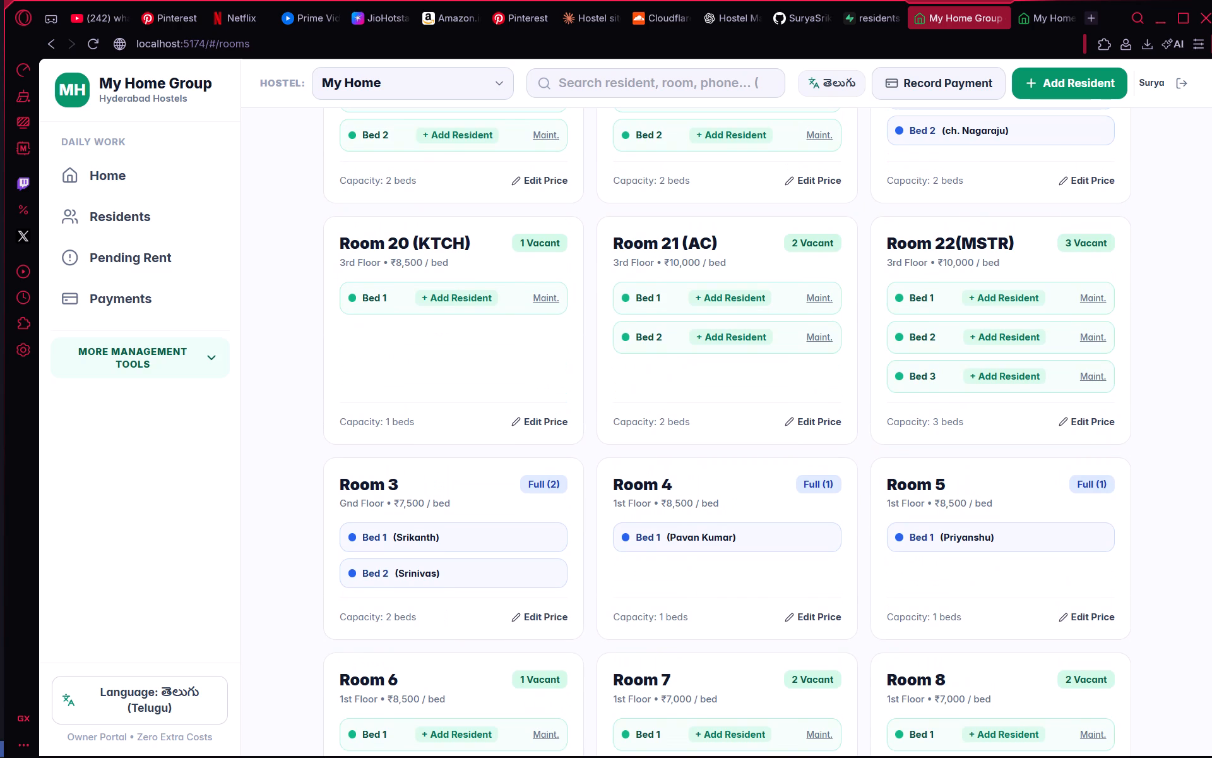
pyautogui.scroll(-1, 888, 338)
pyautogui.scroll(10, 888, 338)
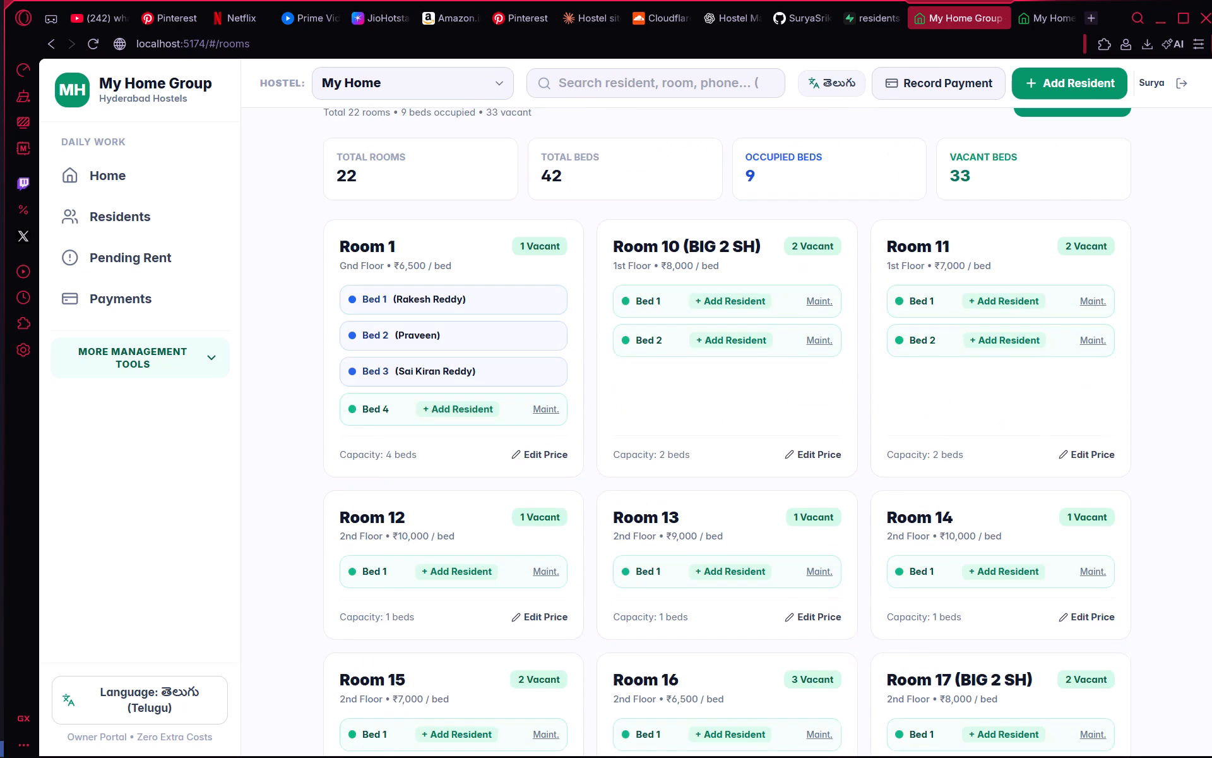
pyautogui.hscroll(-1, 888, 338)
pyautogui.scroll(-3, 473, 351)
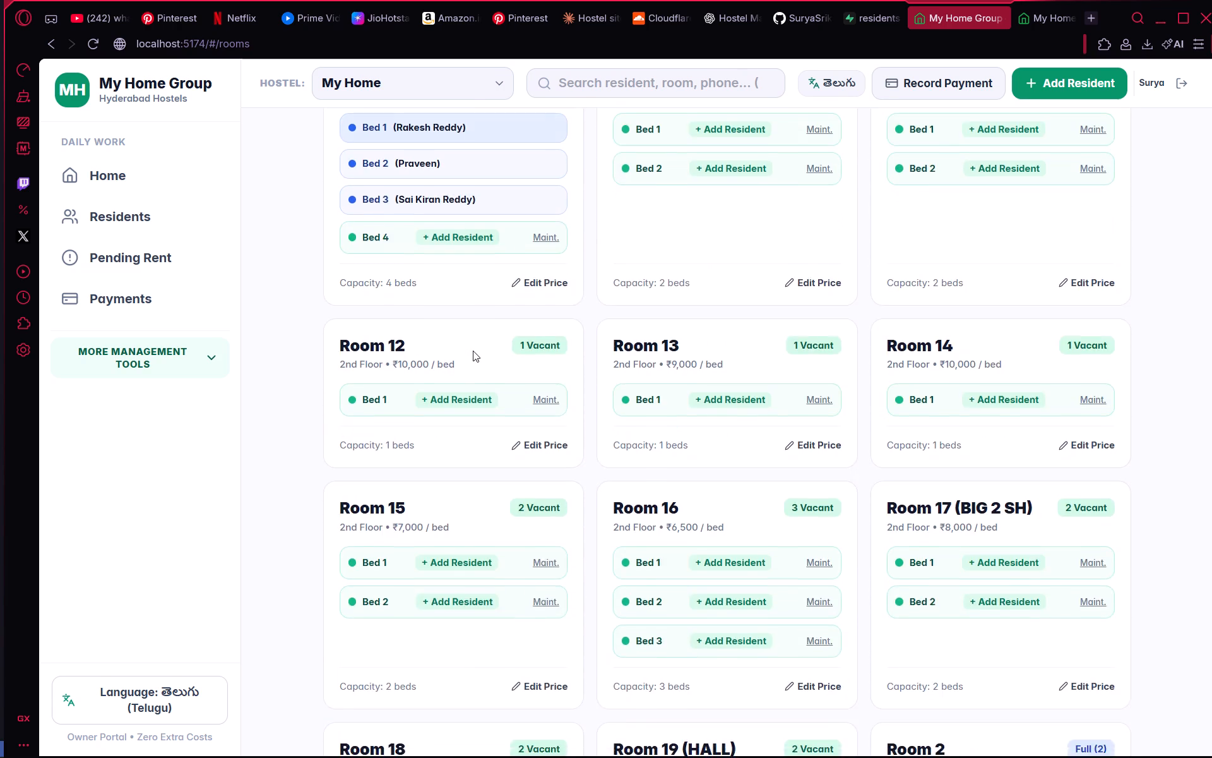
pyautogui.scroll(-5, 473, 351)
pyautogui.scroll(-1, 830, 348)
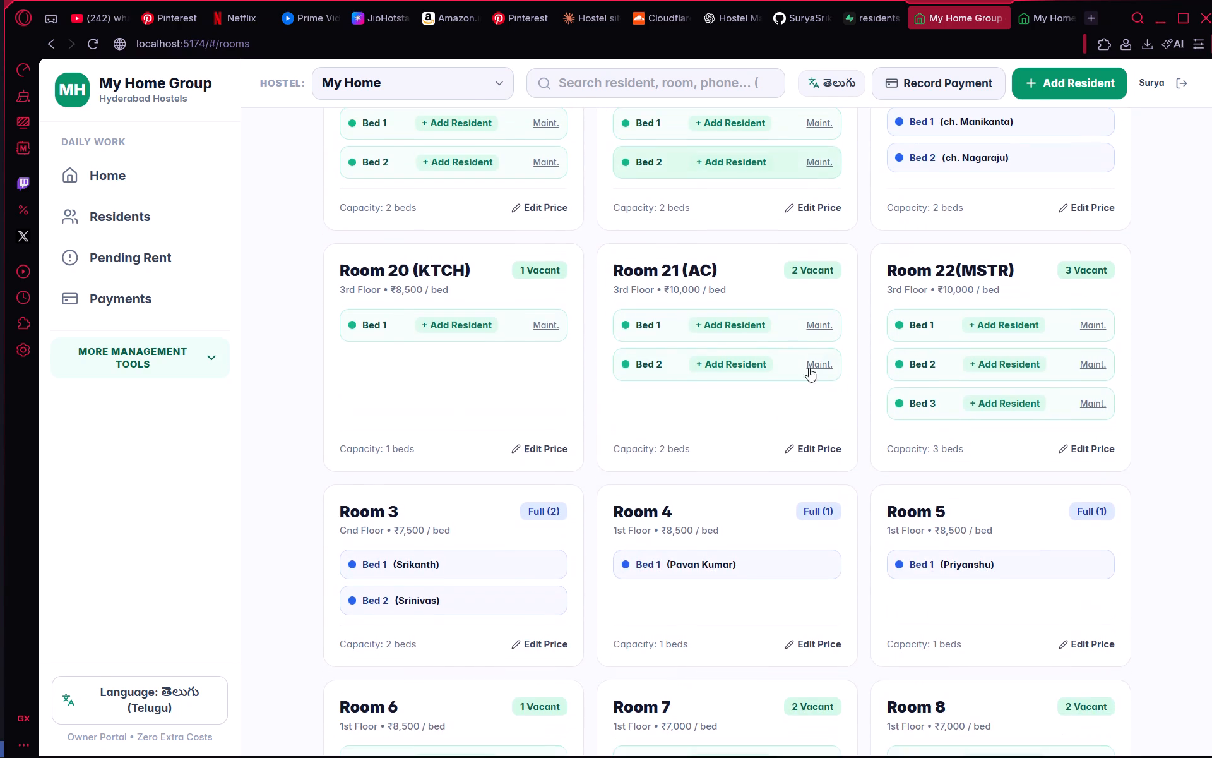
pyautogui.scroll(-1, 809, 368)
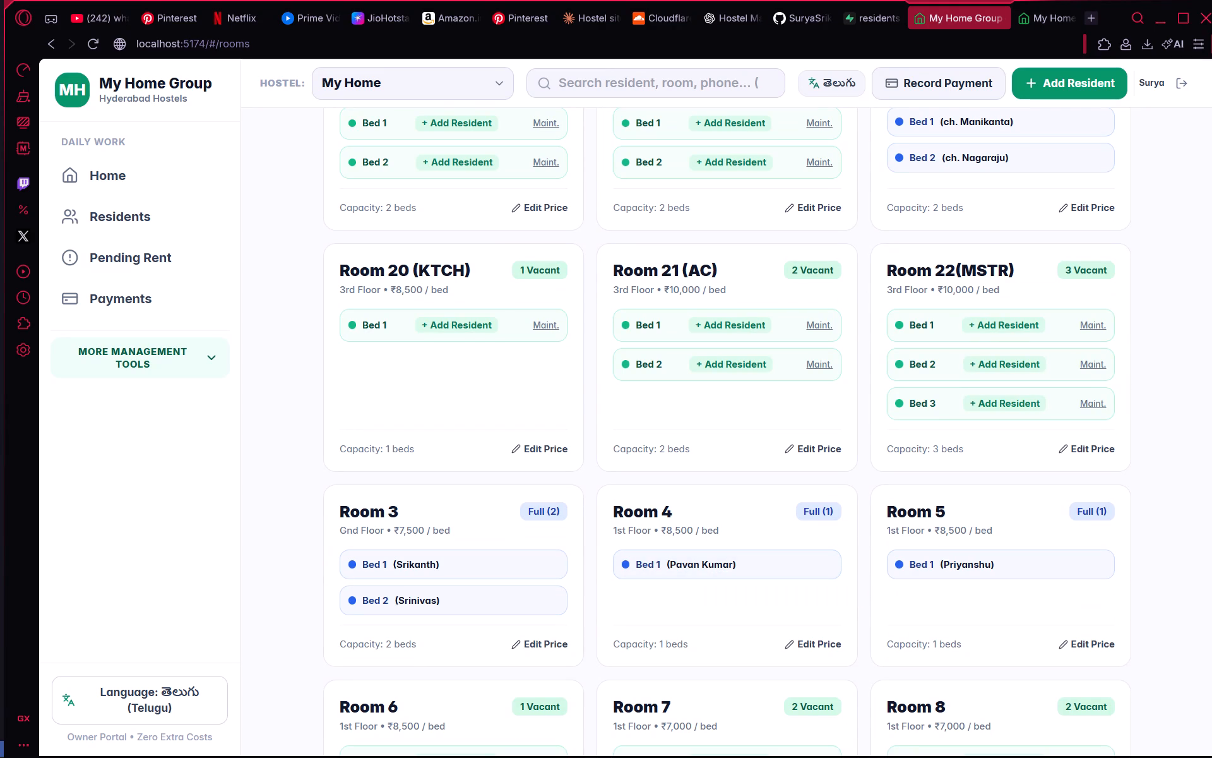
pyautogui.scroll(-1, 969, 563)
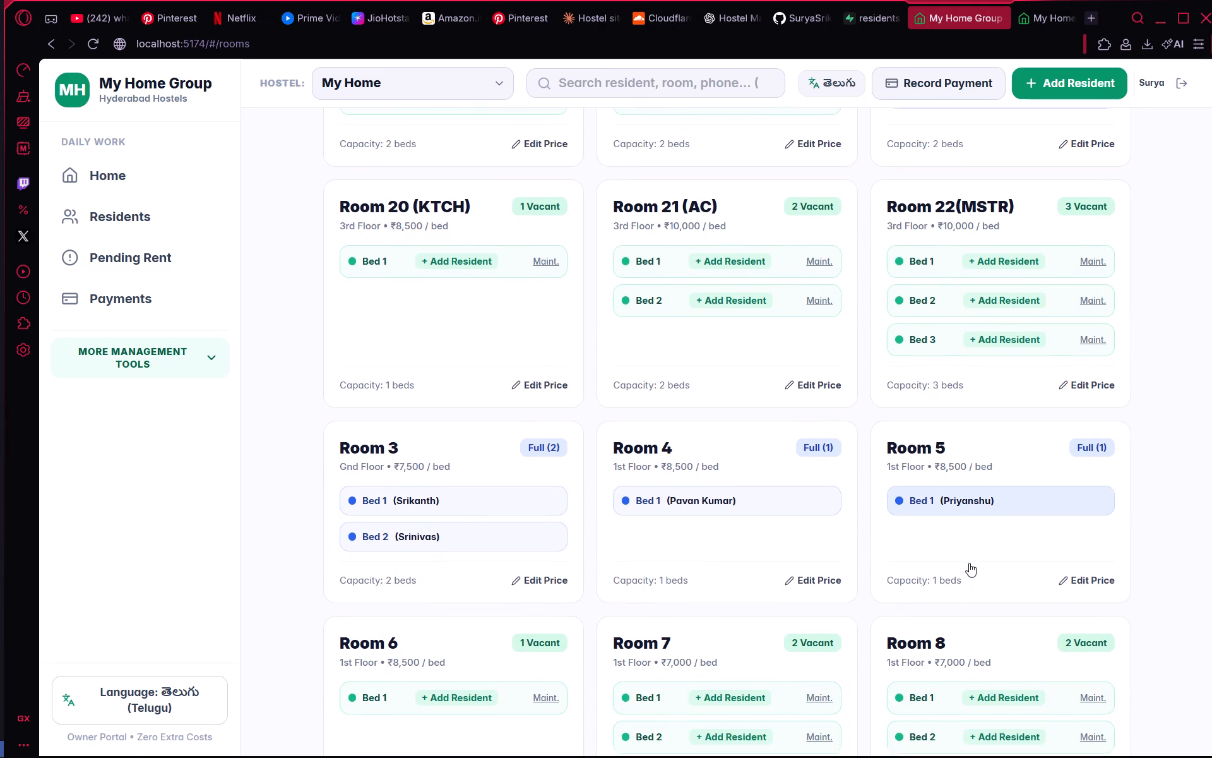
pyautogui.scroll(-1, 969, 563)
pyautogui.hscroll(-3, 790, 546)
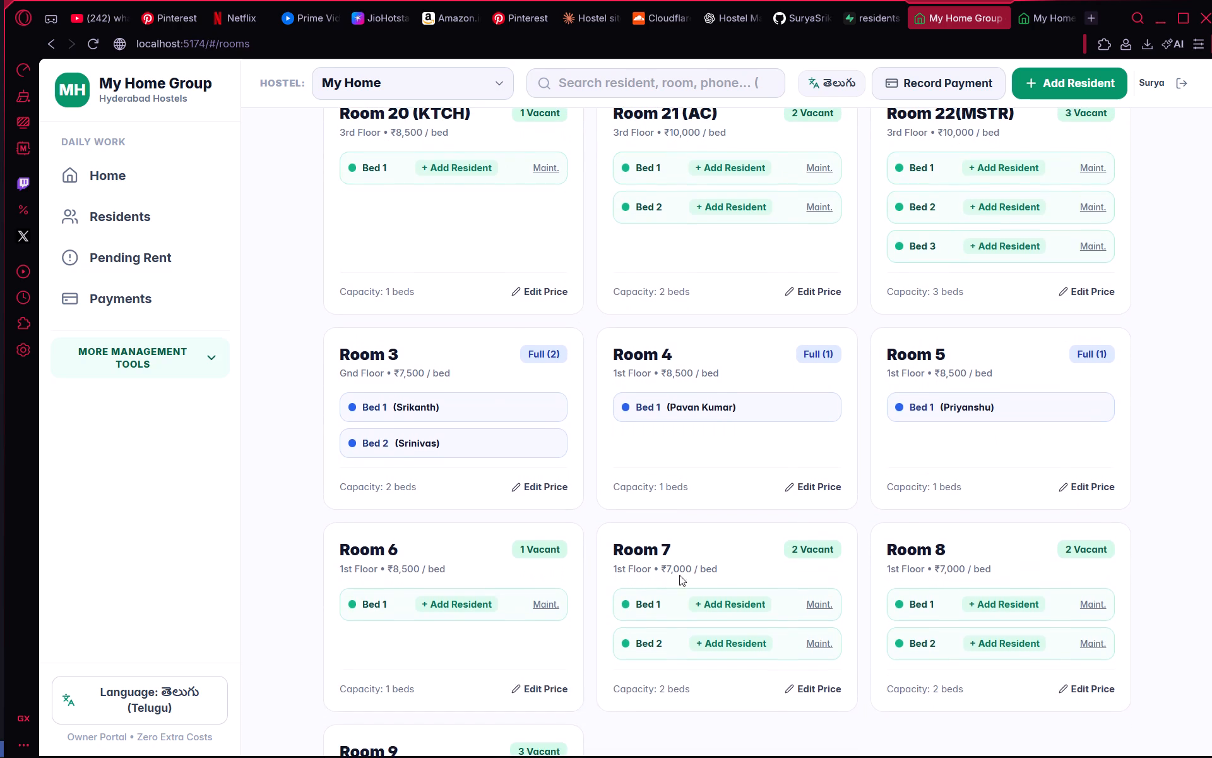
# Open a new resident registration for Room 6, Bed 1, and enter the resident's first name and phone number.
pyautogui.click(434, 598)
pyautogui.click(514, 203)
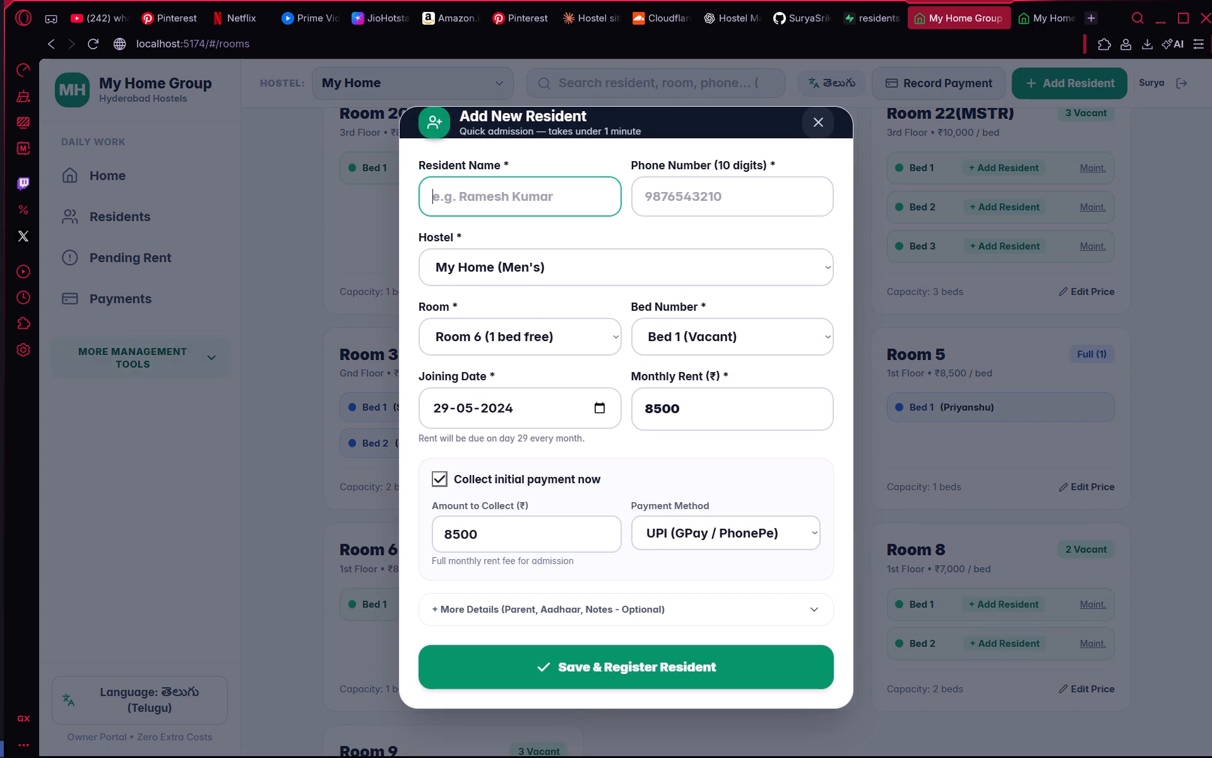
pyautogui.write('Om')
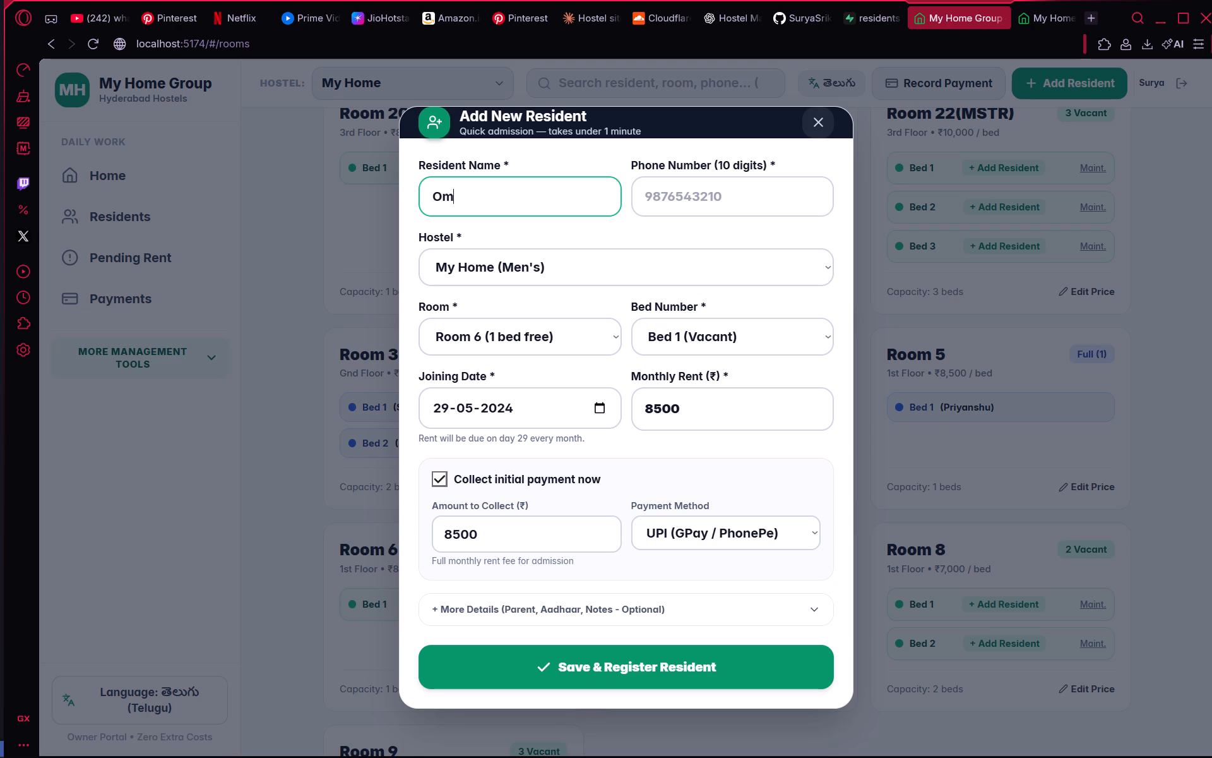
pyautogui.press('BackSpace')
pyautogui.press('BackSpace')
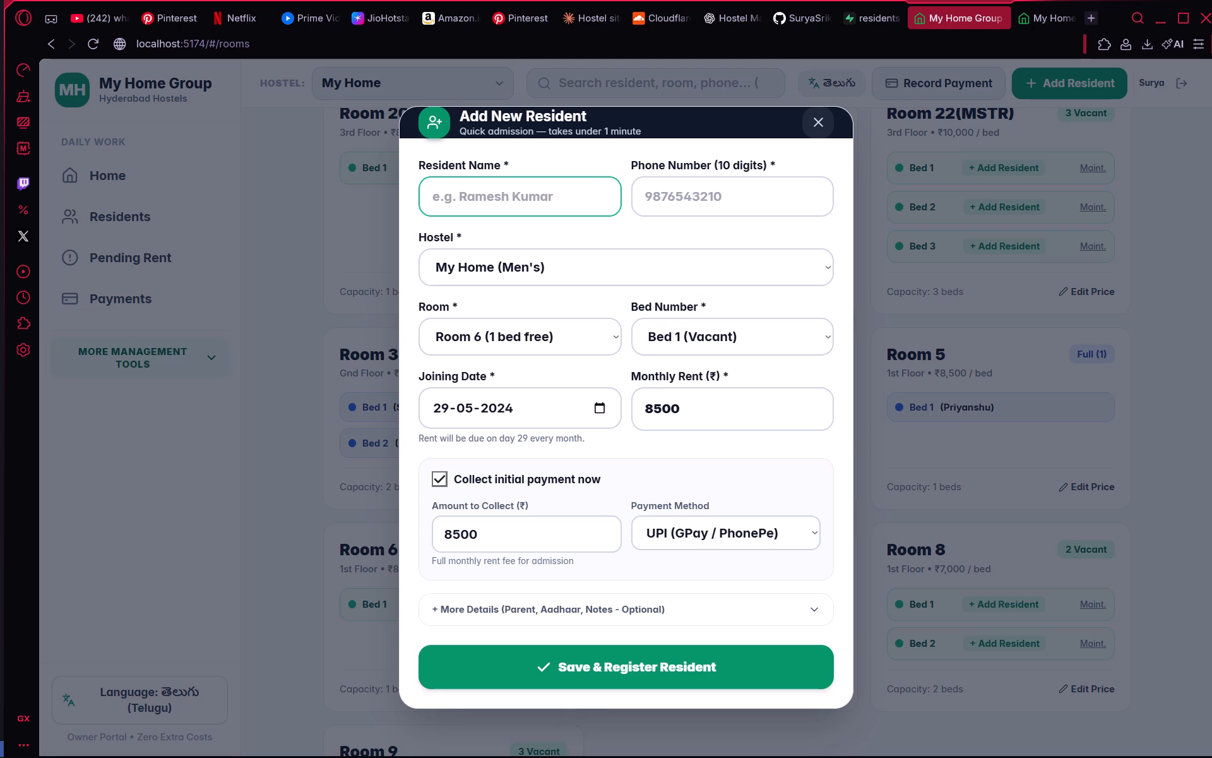
pyautogui.write('Omar')
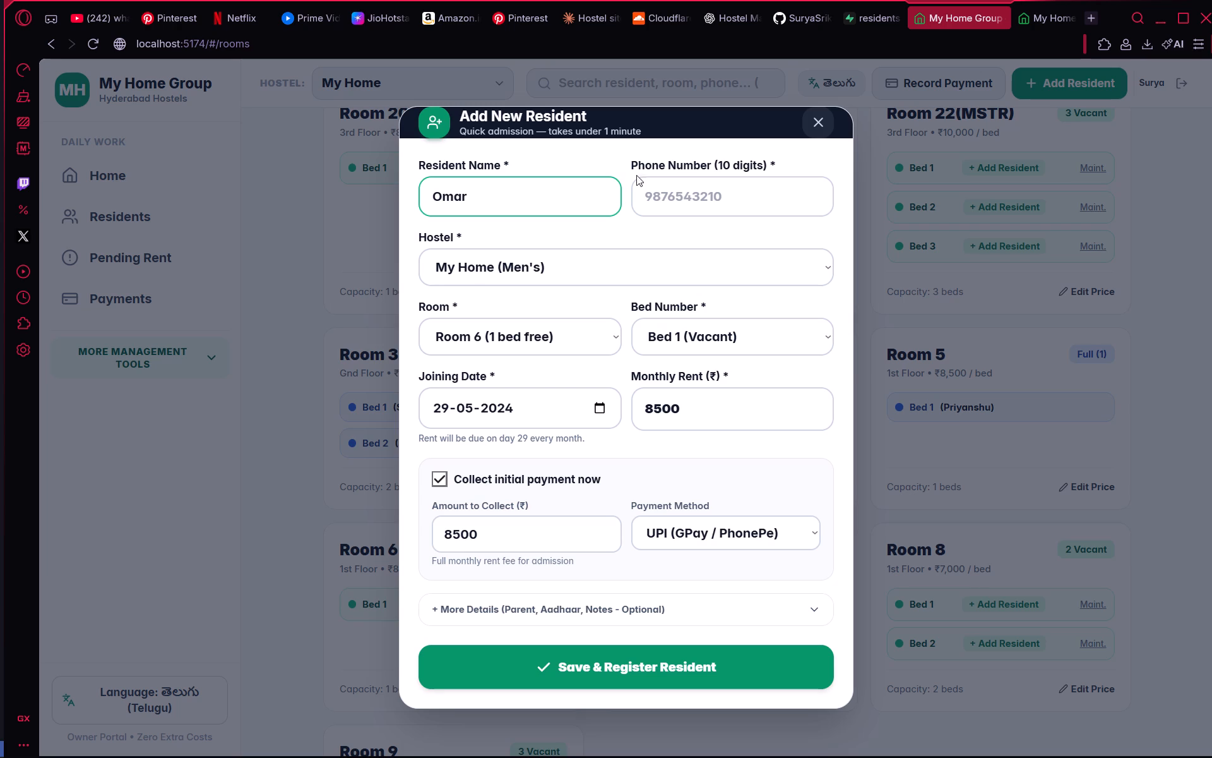
pyautogui.click(692, 191)
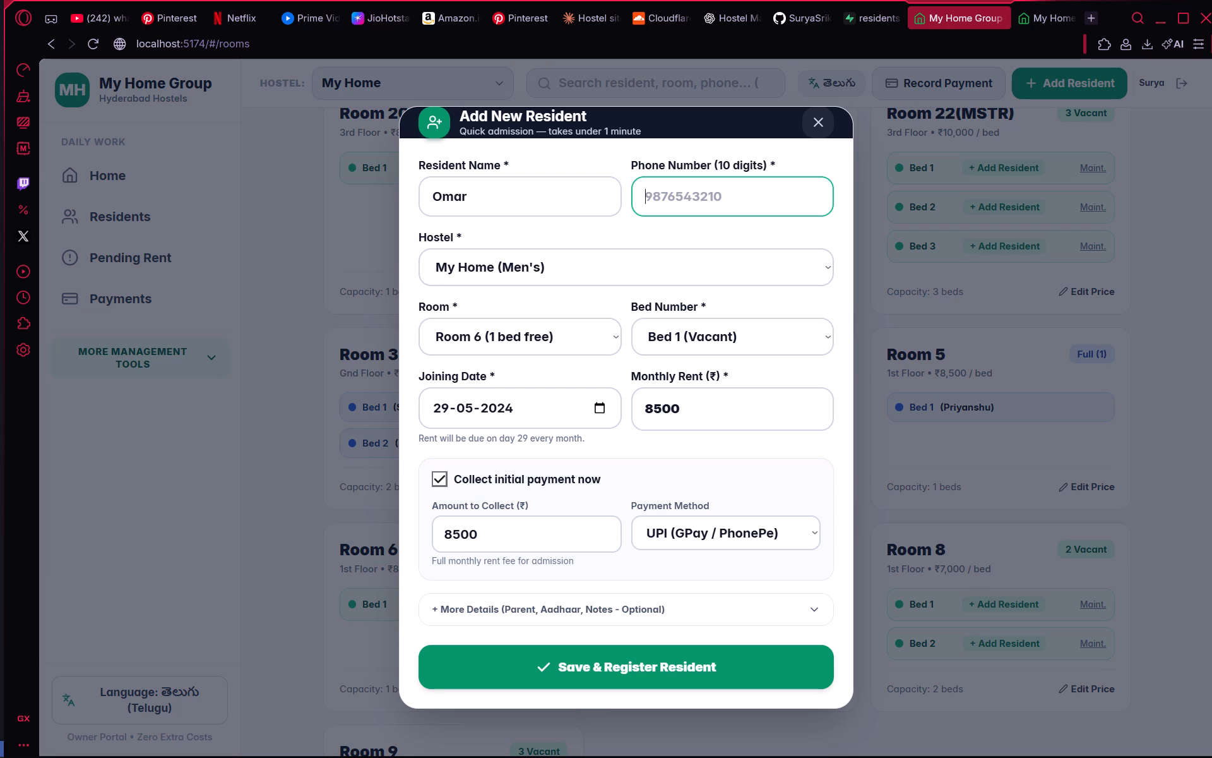
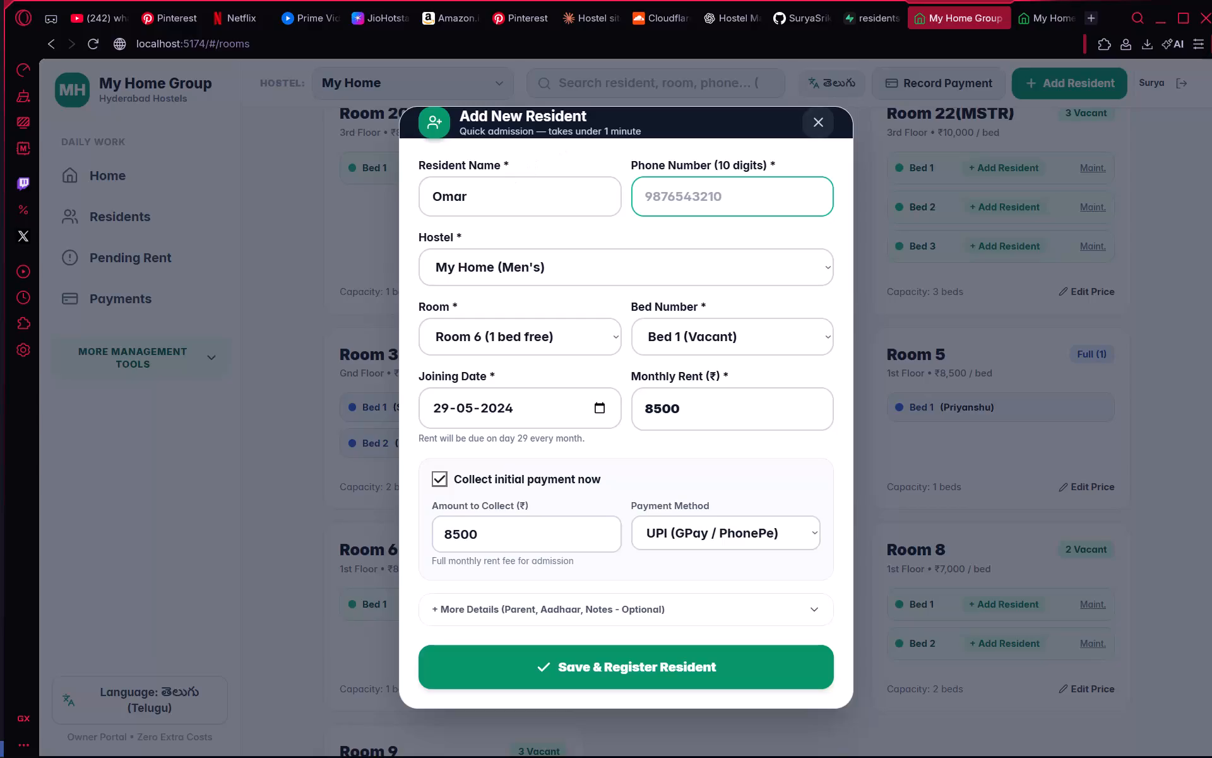
# Correct the resident's first name to Umar in the Room 6, Bed 1 registration.
pyautogui.click(511, 183)
pyautogui.press('BackSpace')
pyautogui.press('BackSpace')
pyautogui.press('BackSpace')
pyautogui.press('BackSpace')
pyautogui.write('Umae')
pyautogui.press('BackSpace')
pyautogui.press('r')
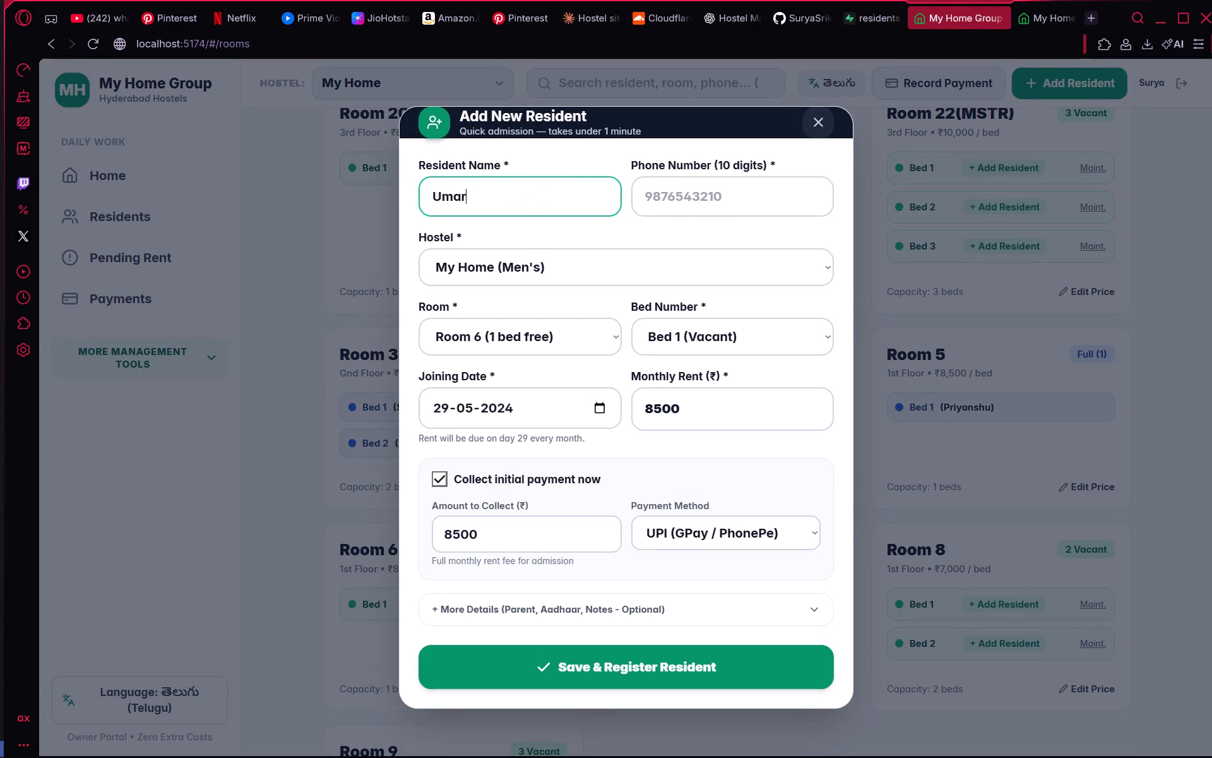
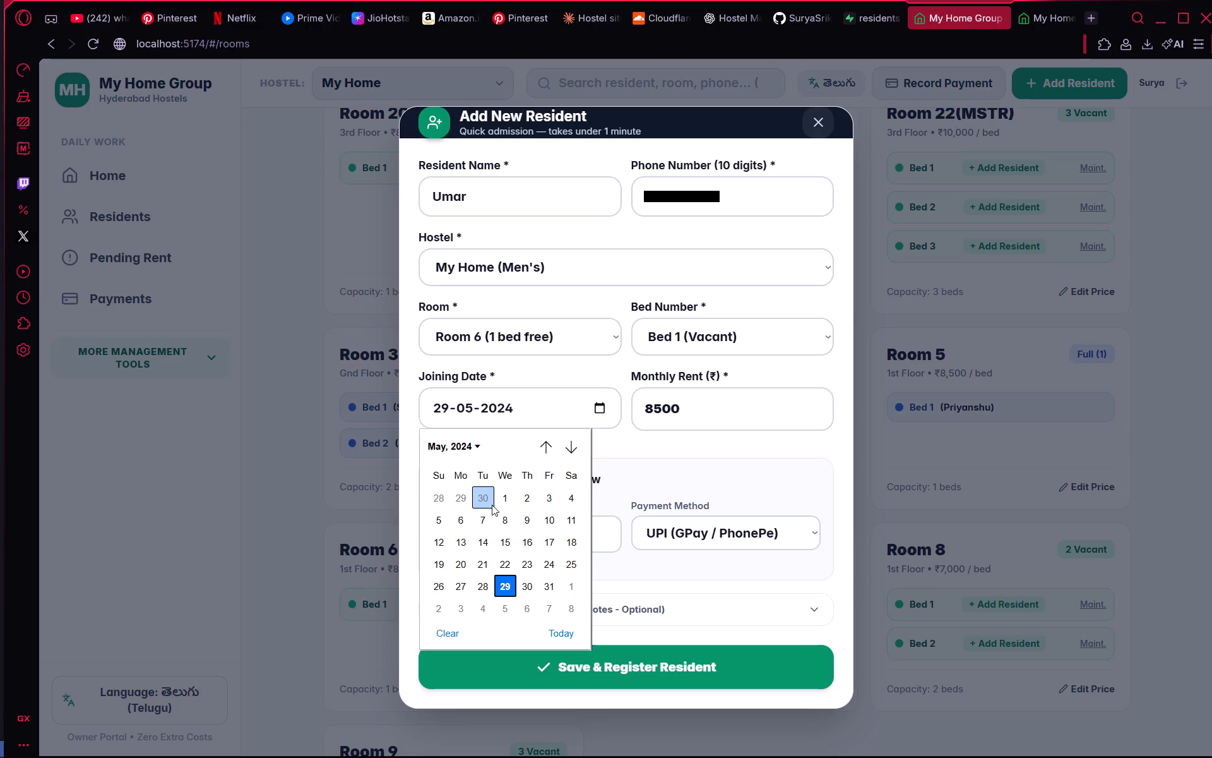
# Set the joining date to 01-07-2025 and register the resident in Room 6, Bed 1.
pyautogui.click(475, 446)
pyautogui.click(450, 573)
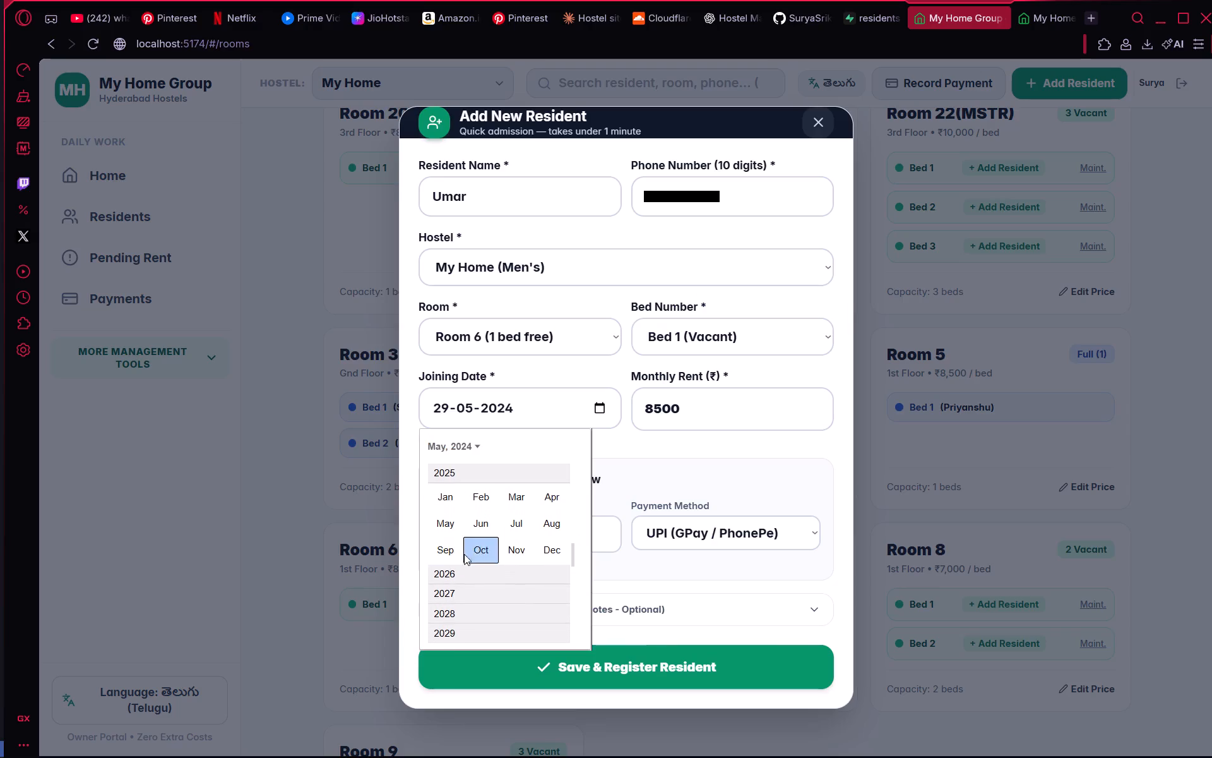
pyautogui.click(523, 527)
pyautogui.click(482, 497)
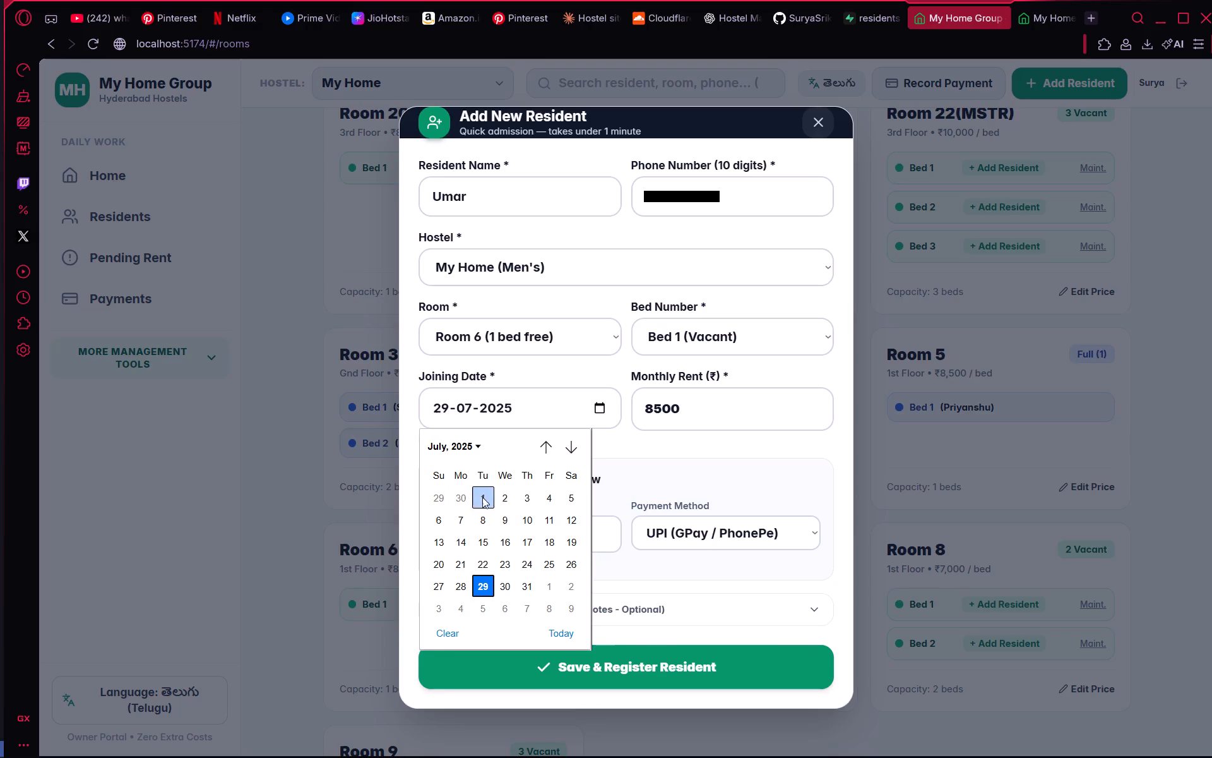
pyautogui.click(632, 476)
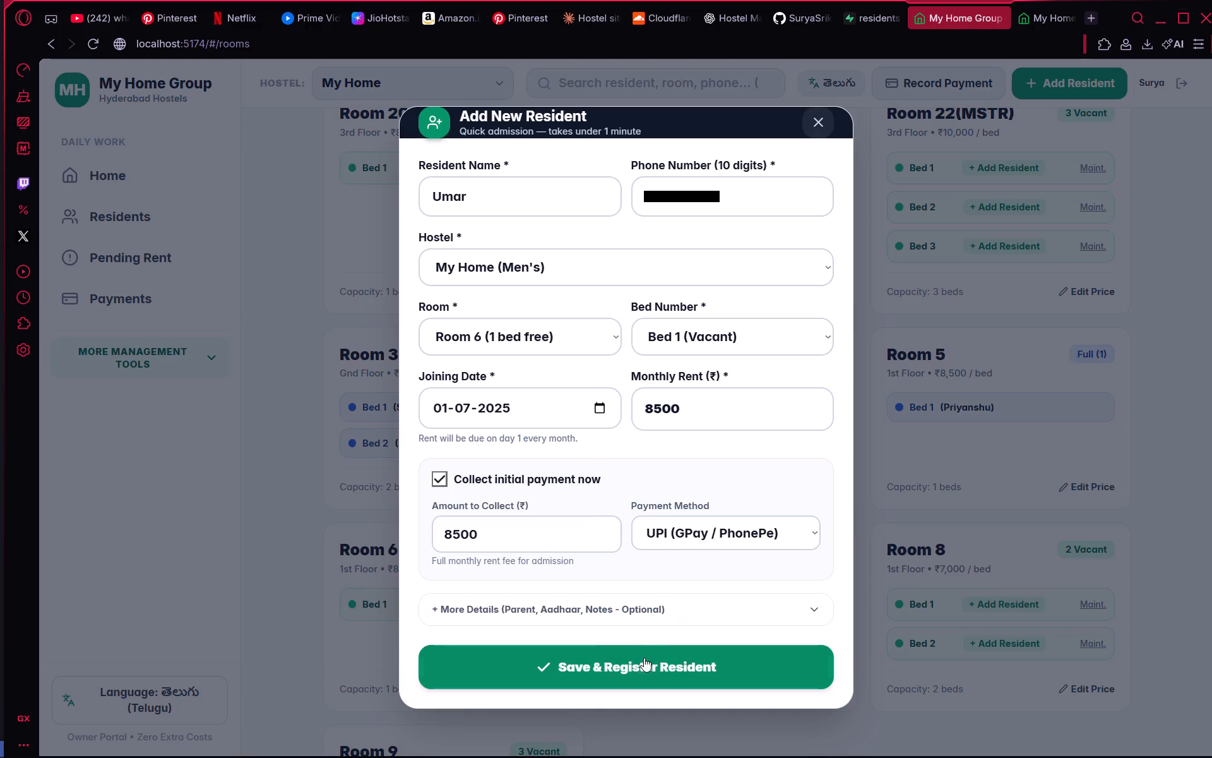
pyautogui.click(633, 663)
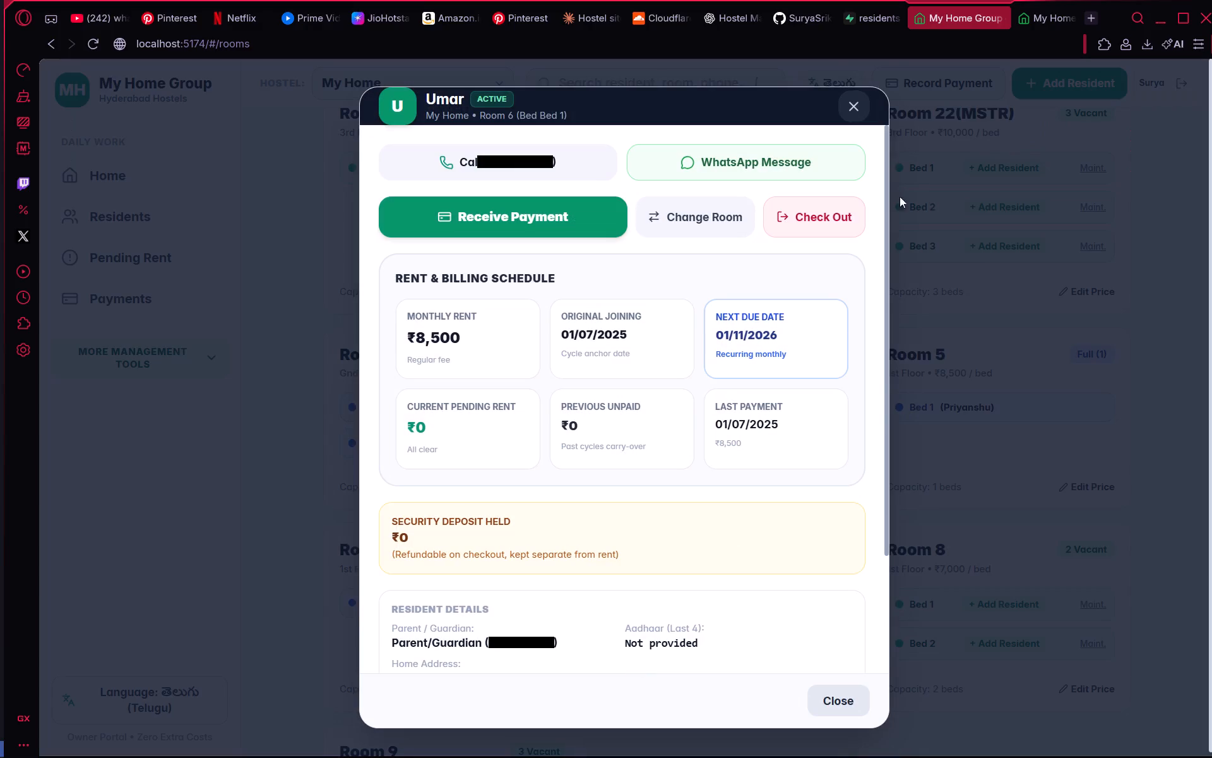
pyautogui.click(860, 105)
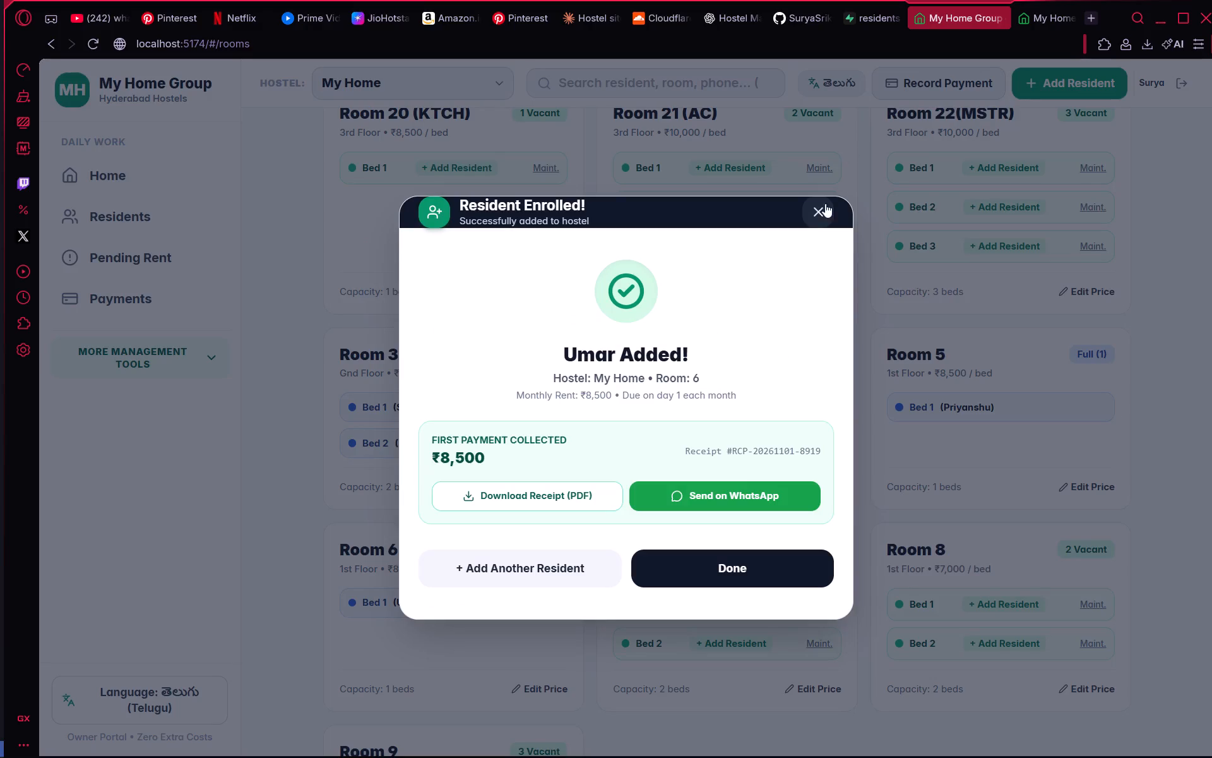
pyautogui.click(819, 208)
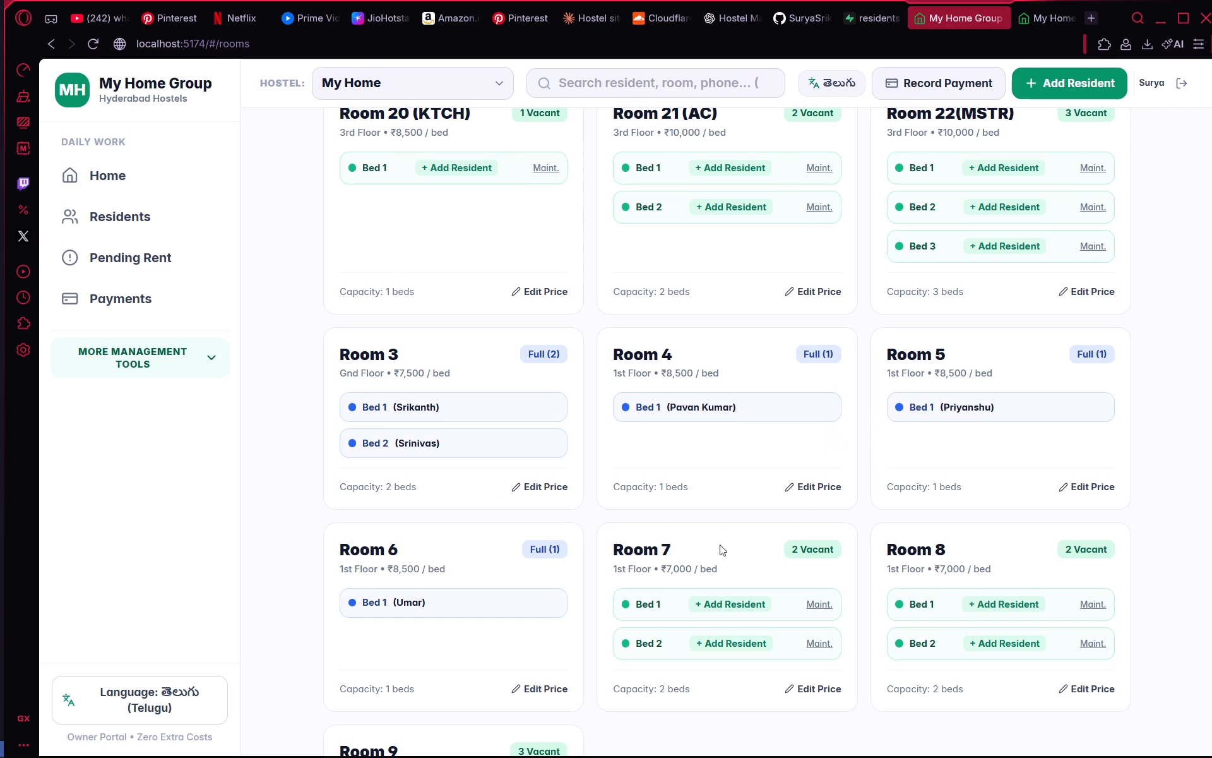
# Review bed occupancy and vacancies across all of the My Home hostel's rooms.
pyautogui.scroll(-1, 720, 544)
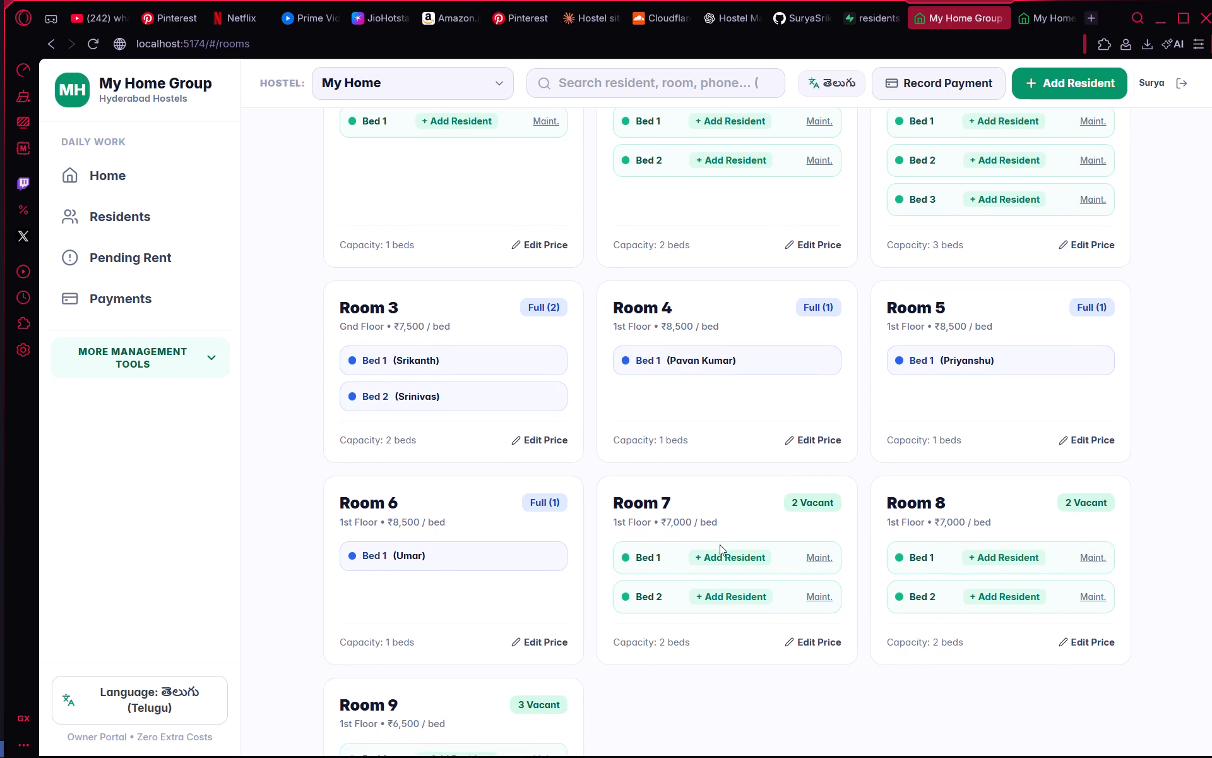
pyautogui.scroll(-1, 720, 544)
pyautogui.scroll(3, 720, 544)
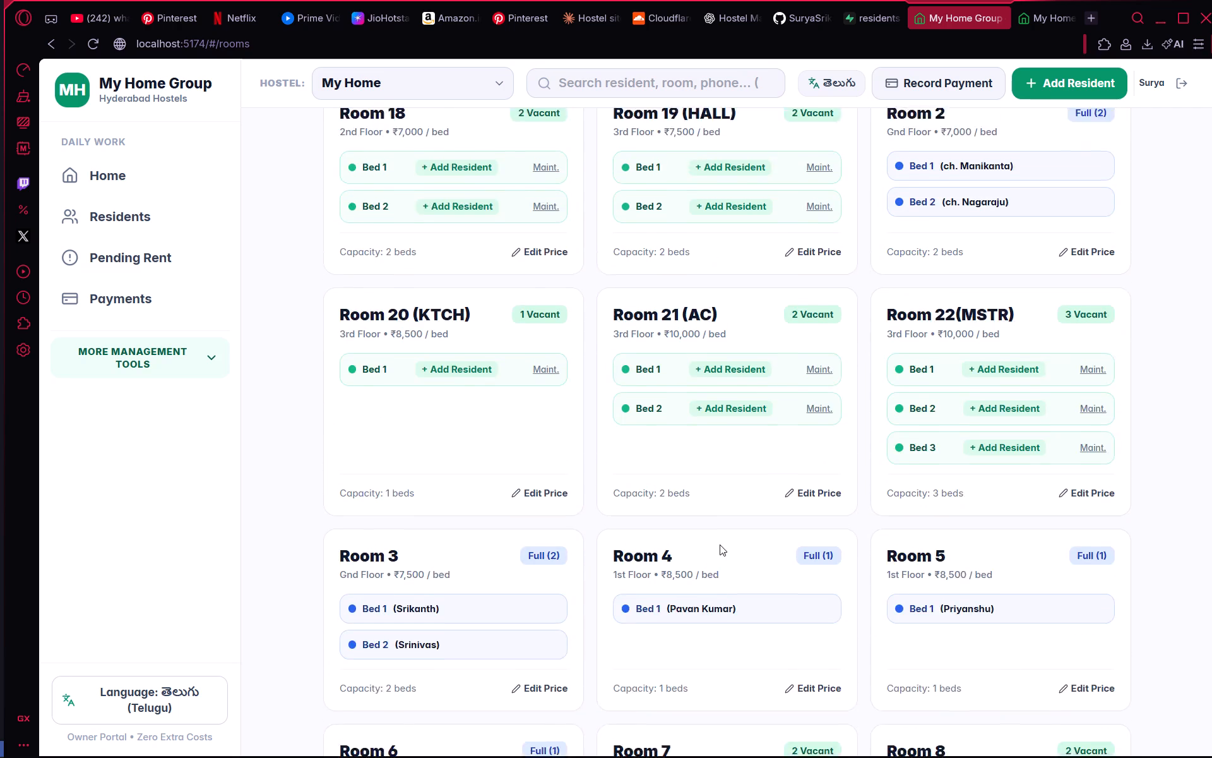
pyautogui.scroll(-3, 720, 544)
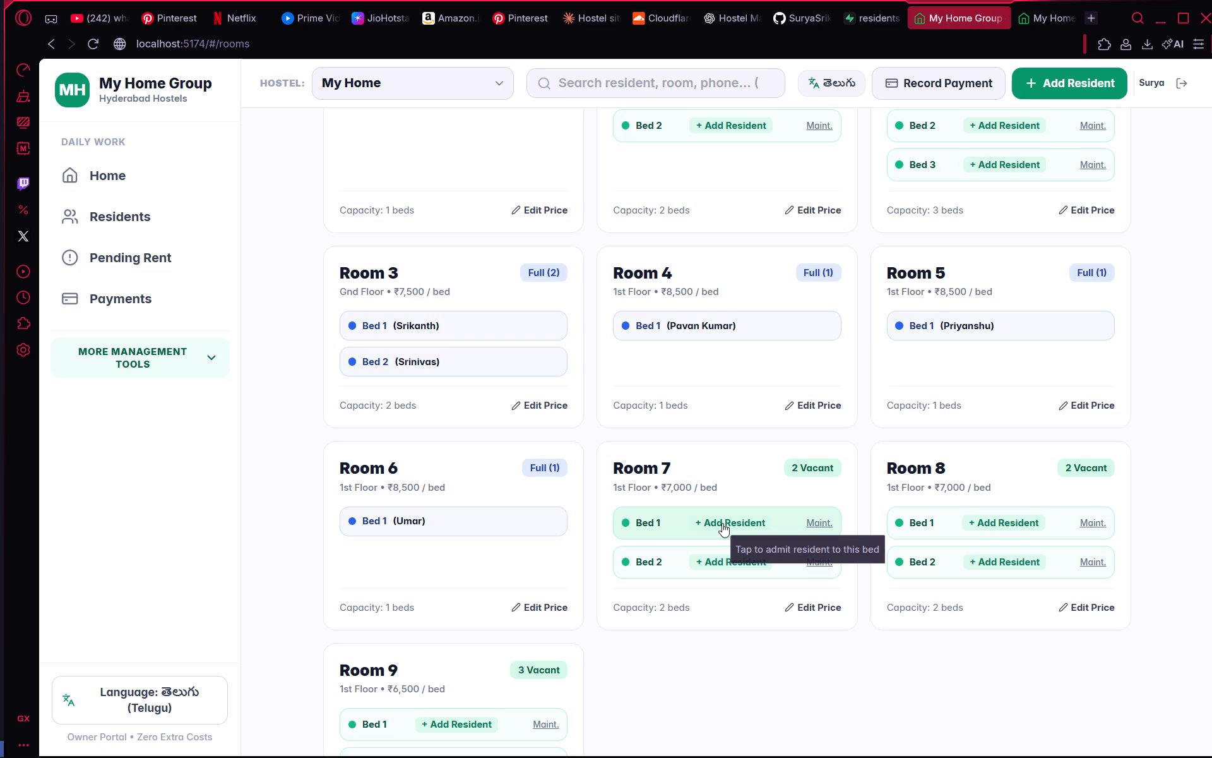
pyautogui.scroll(8, 722, 523)
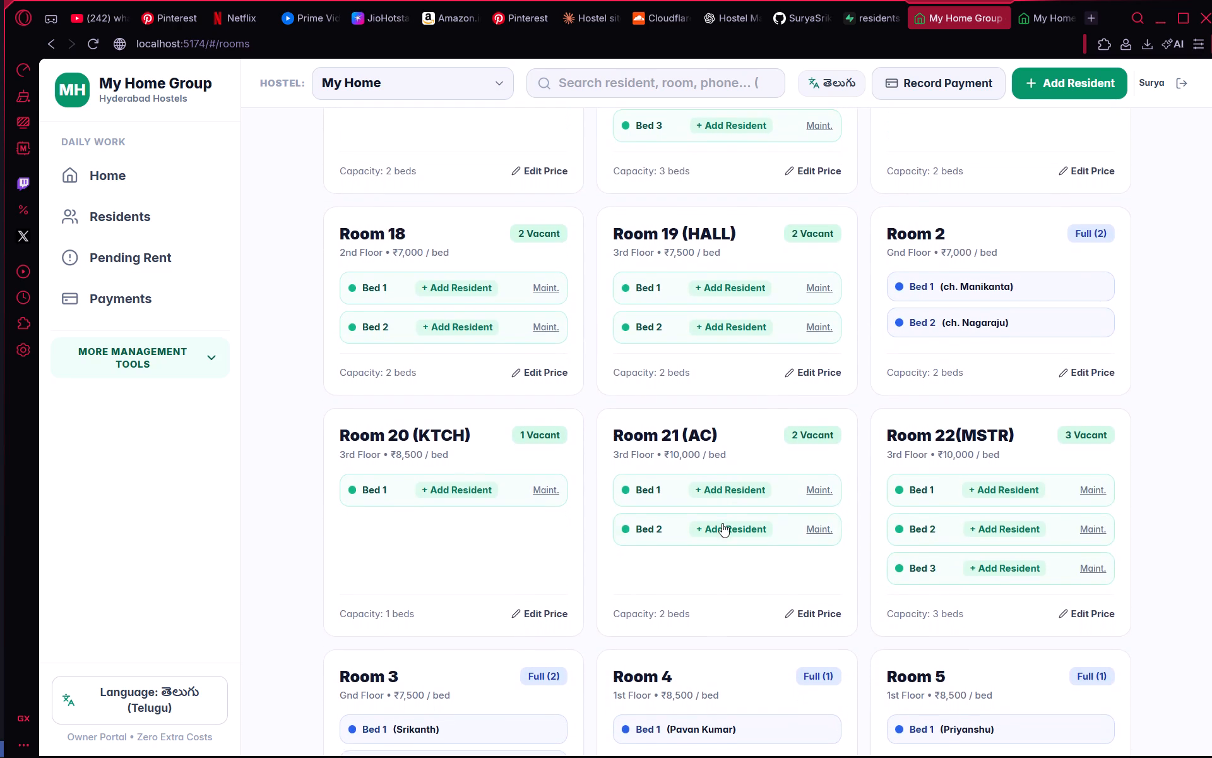
pyautogui.scroll(-9, 722, 523)
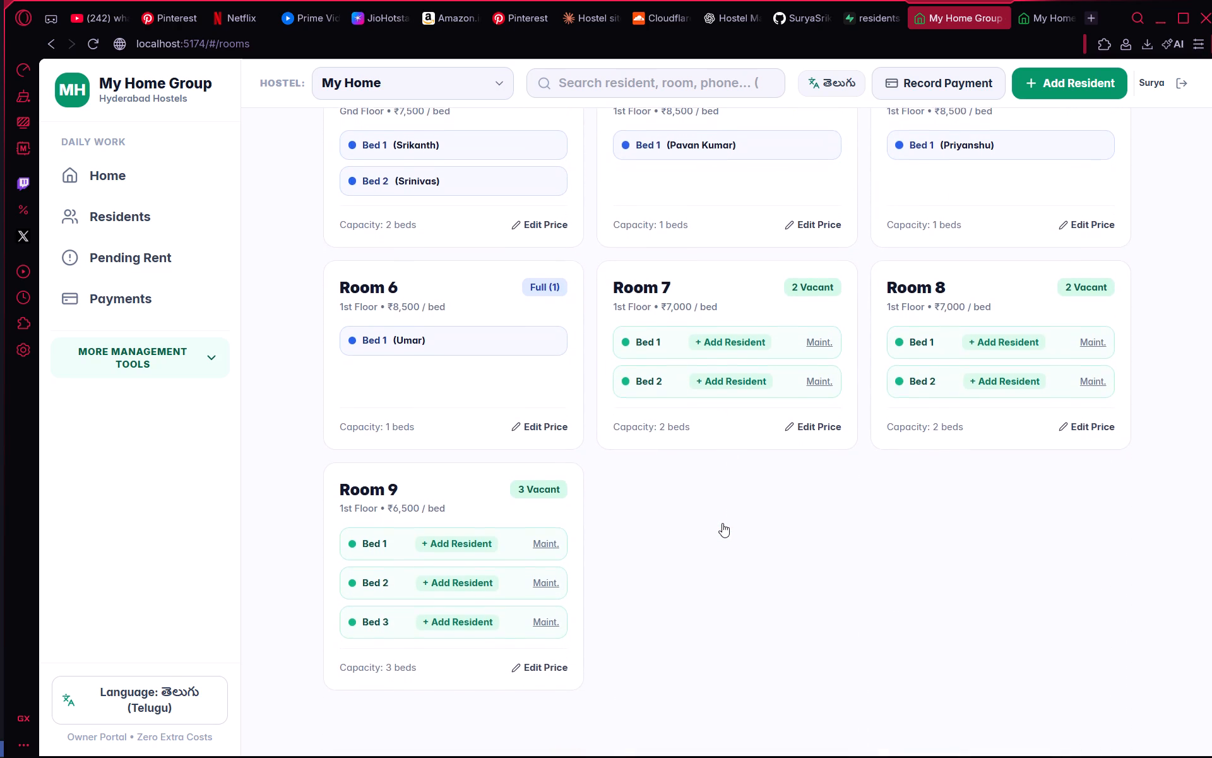
pyautogui.scroll(9, 722, 523)
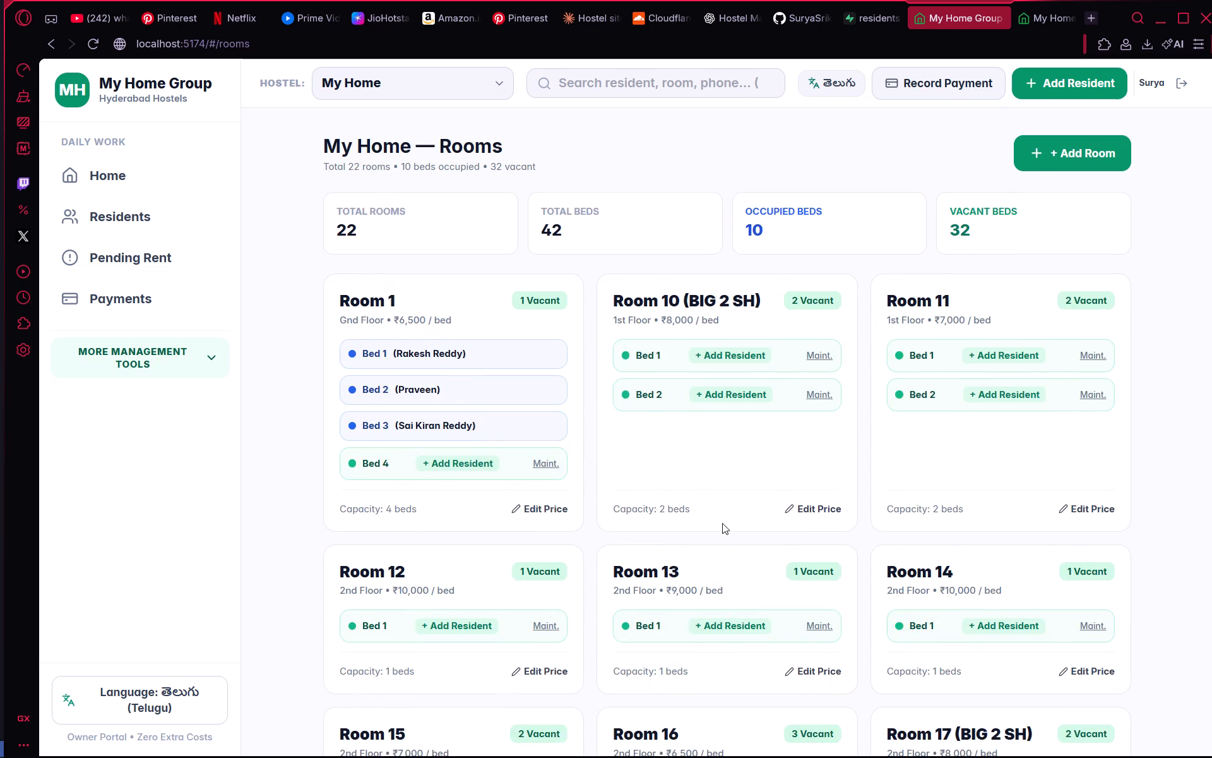
pyautogui.scroll(-10, 722, 523)
pyautogui.scroll(4, 722, 523)
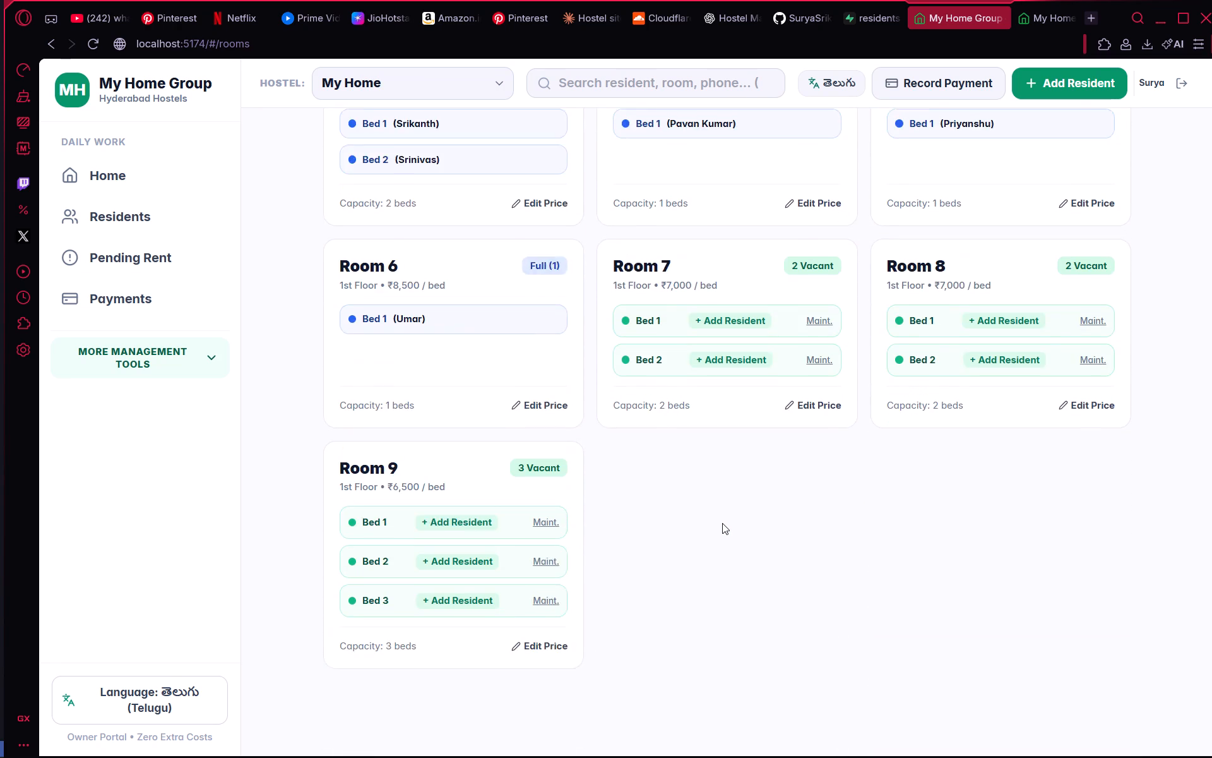
pyautogui.scroll(3, 722, 523)
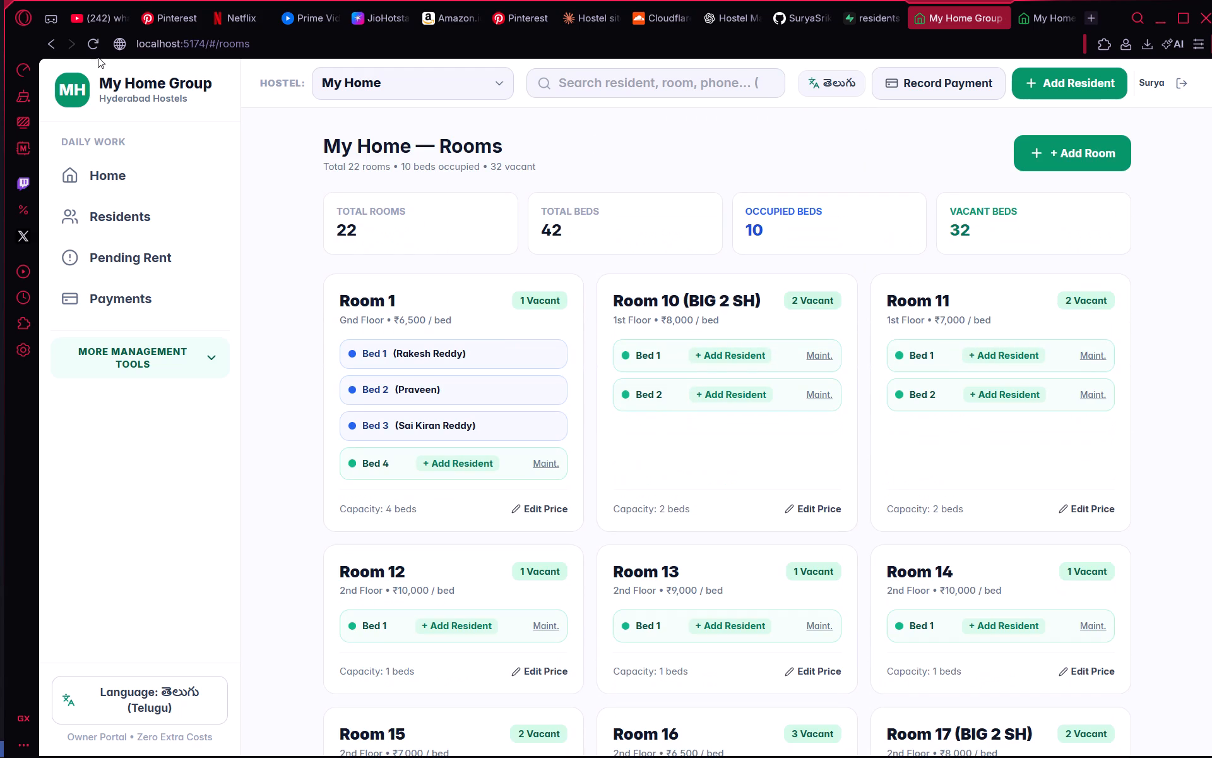
# Reload the rooms page, then open and refresh the My Home dashboard to check its figures.
pyautogui.click(90, 47)
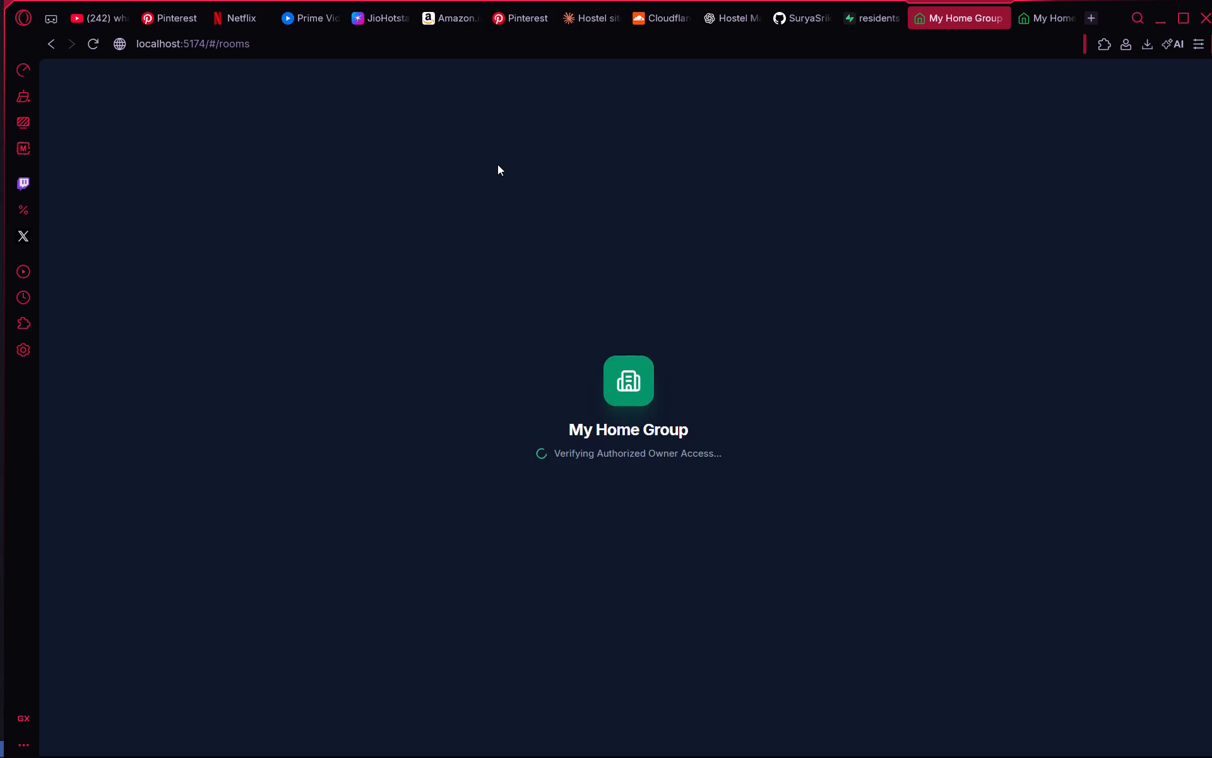
pyautogui.scroll(1, 377, 177)
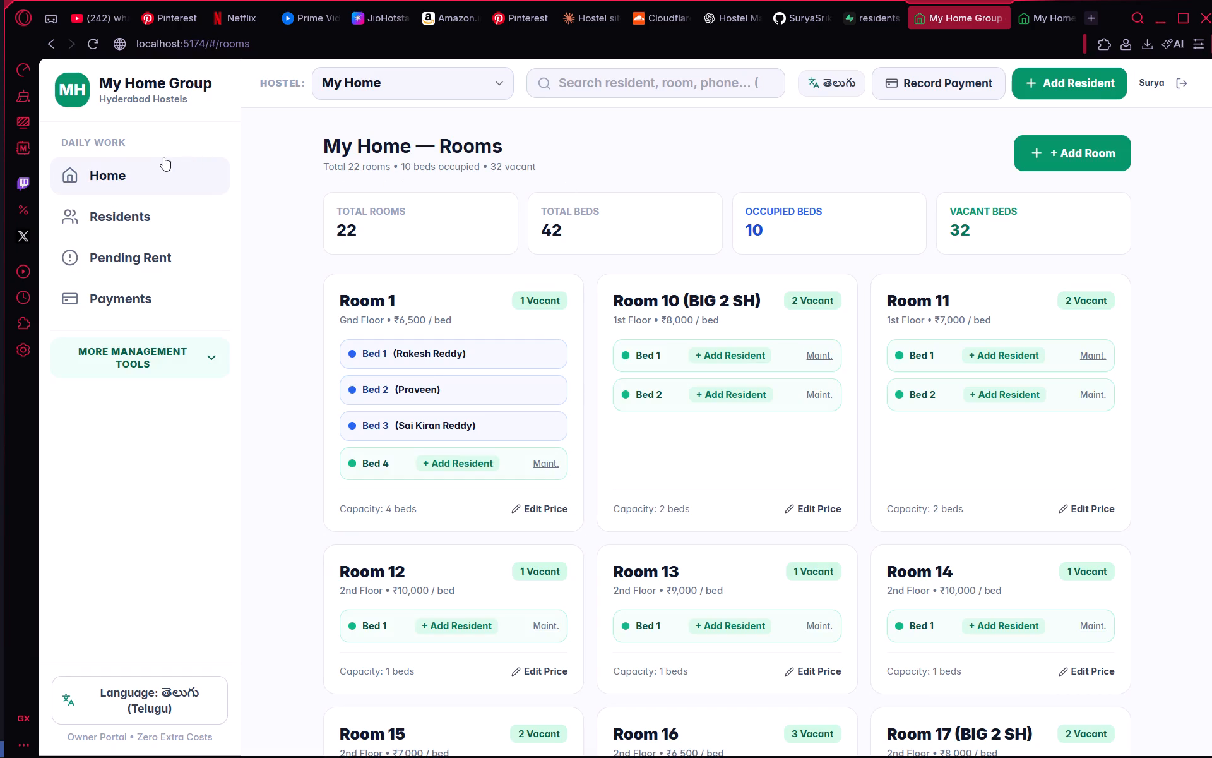
pyautogui.click(156, 159)
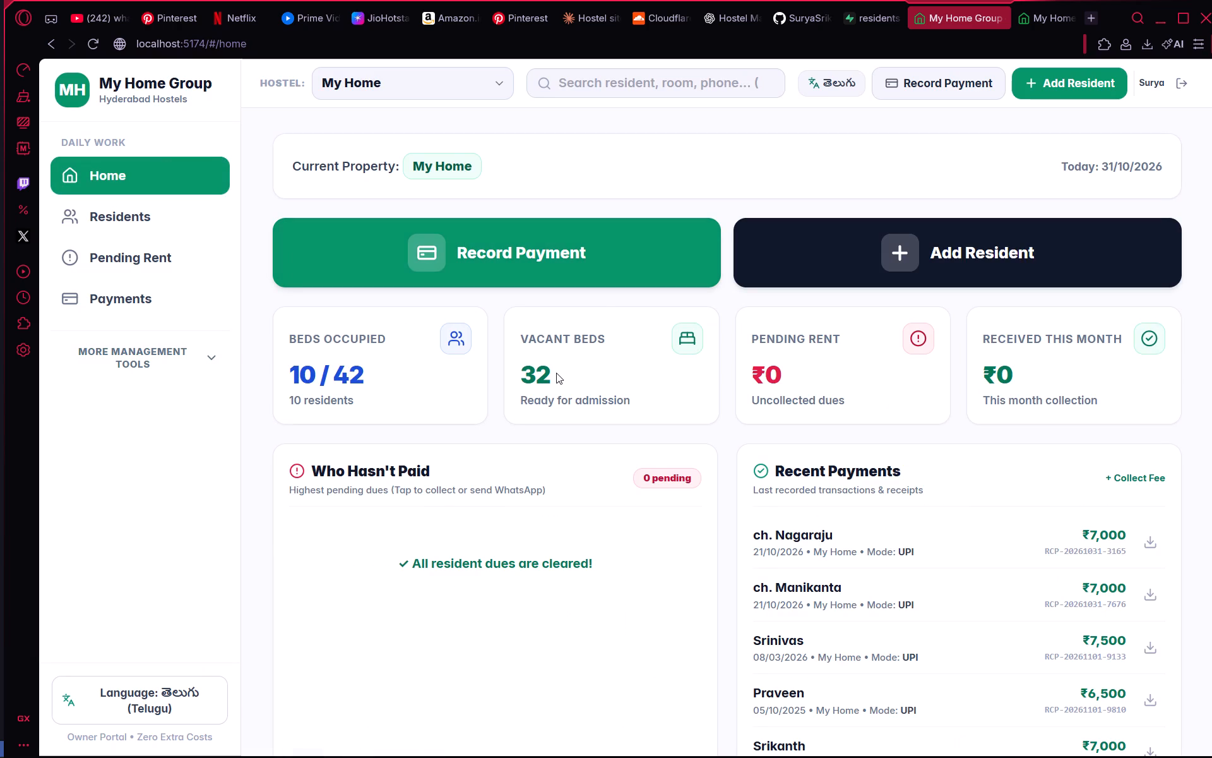
pyautogui.scroll(2, 556, 373)
pyautogui.click(99, 40)
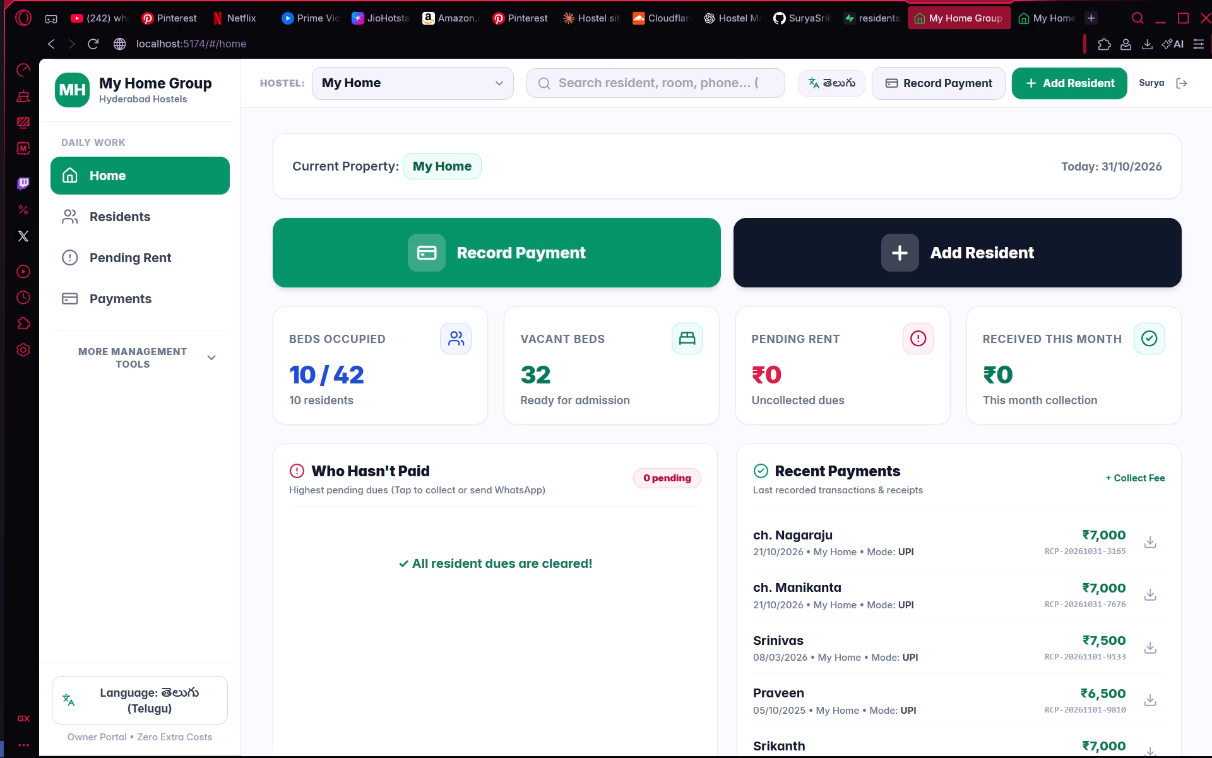
# Switch the dashboard to All Hostels (6 Properties) and review the consolidated occupancy and payment figures.
pyautogui.click(475, 88)
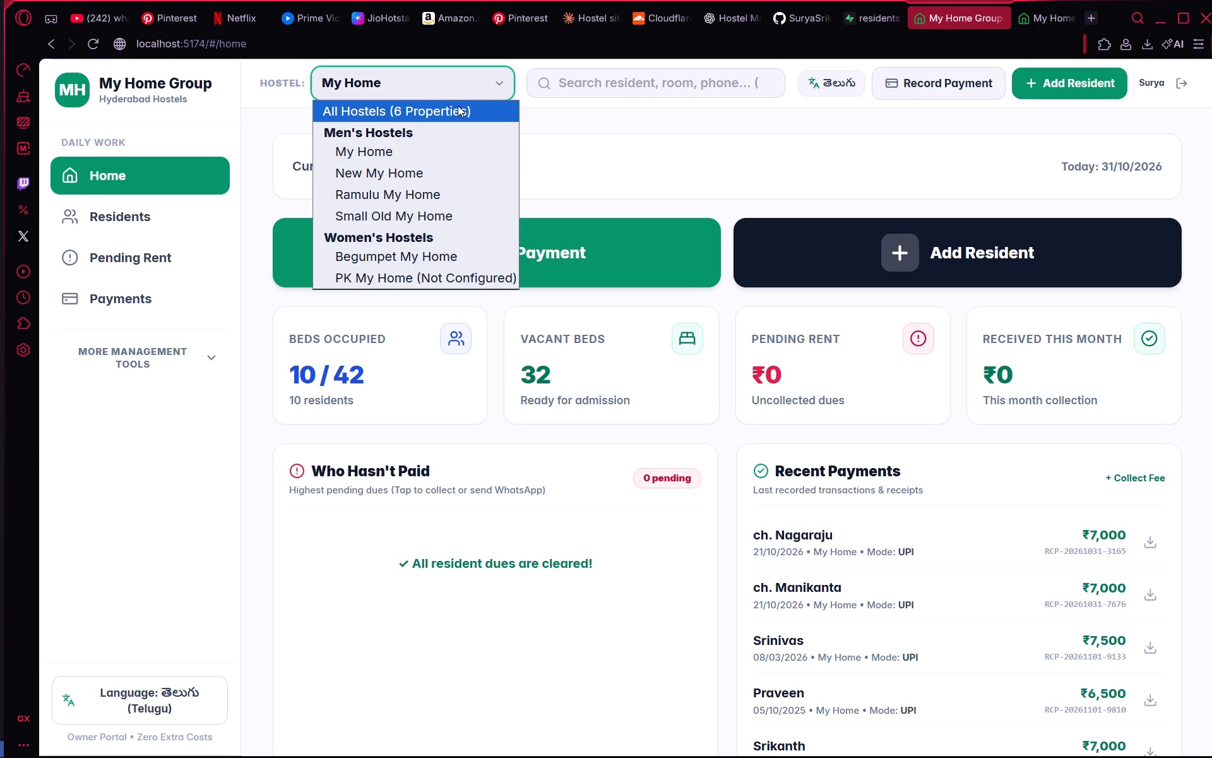
pyautogui.click(393, 112)
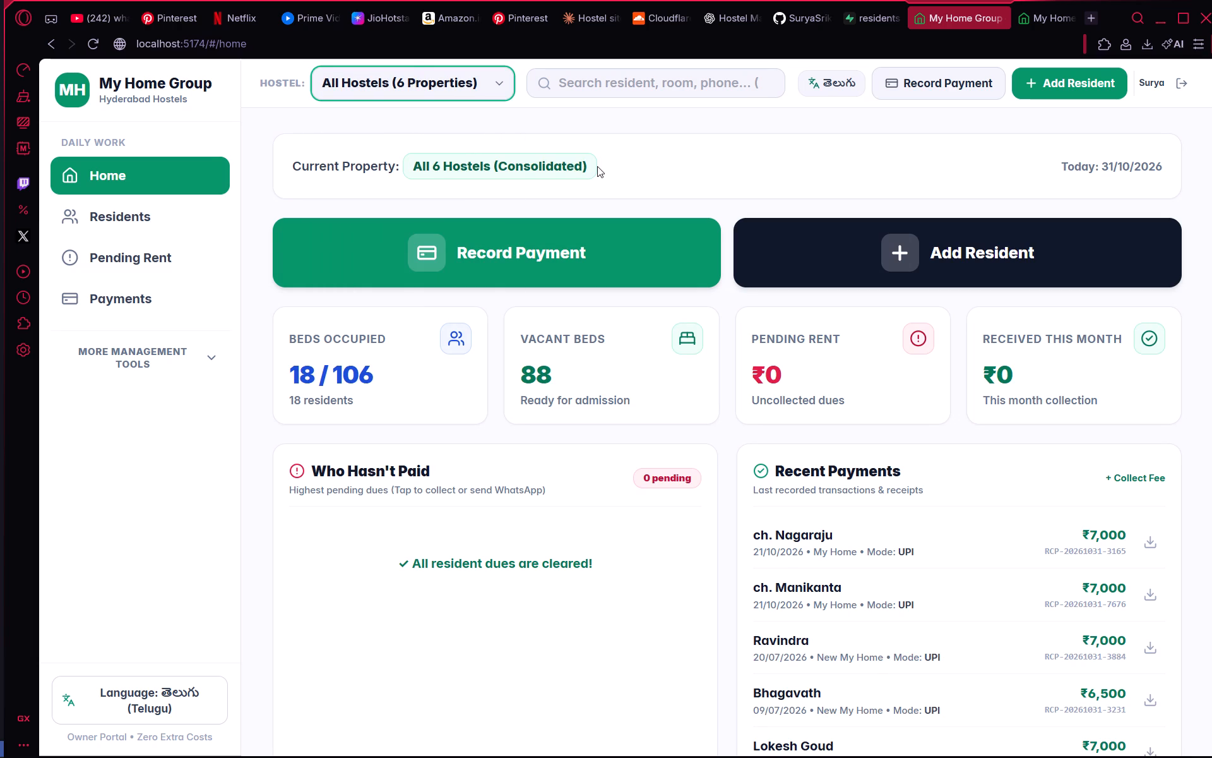
pyautogui.scroll(-3, 704, 337)
pyautogui.scroll(1, 704, 337)
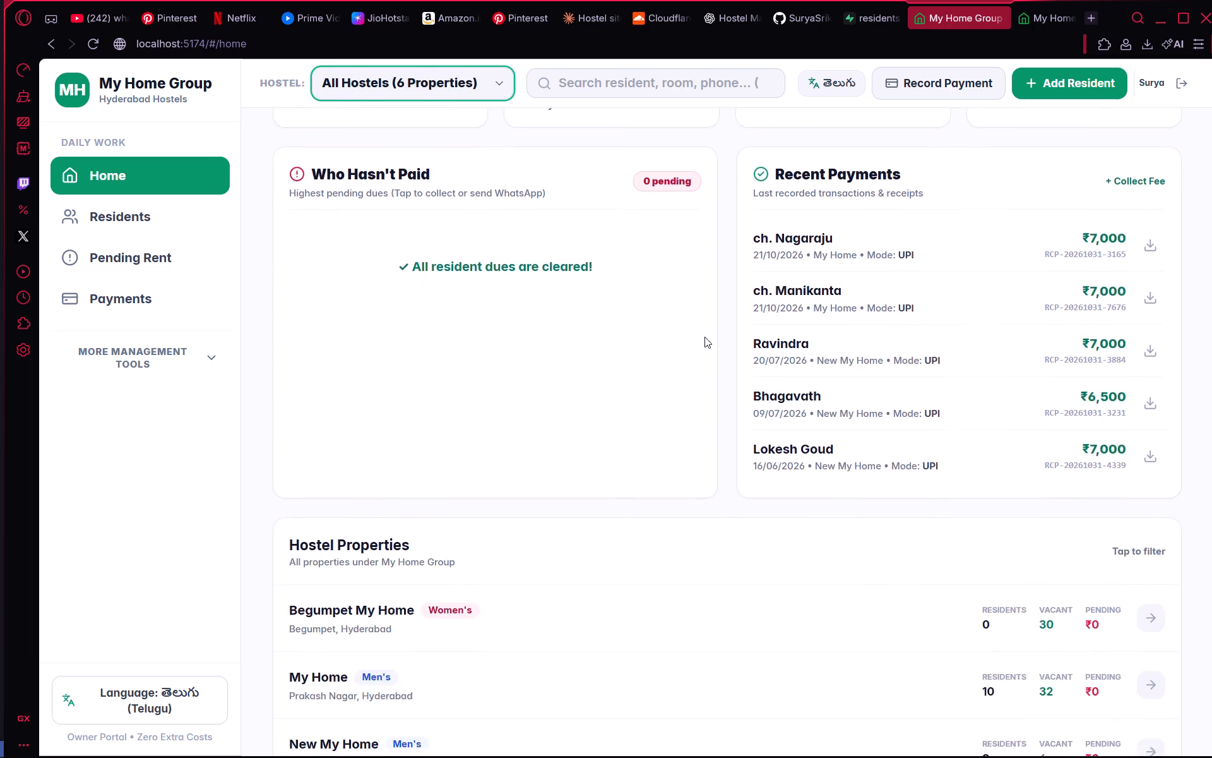
pyautogui.scroll(1, 704, 337)
pyautogui.moveTo(1015, 381); pyautogui.dragTo(995, 371)
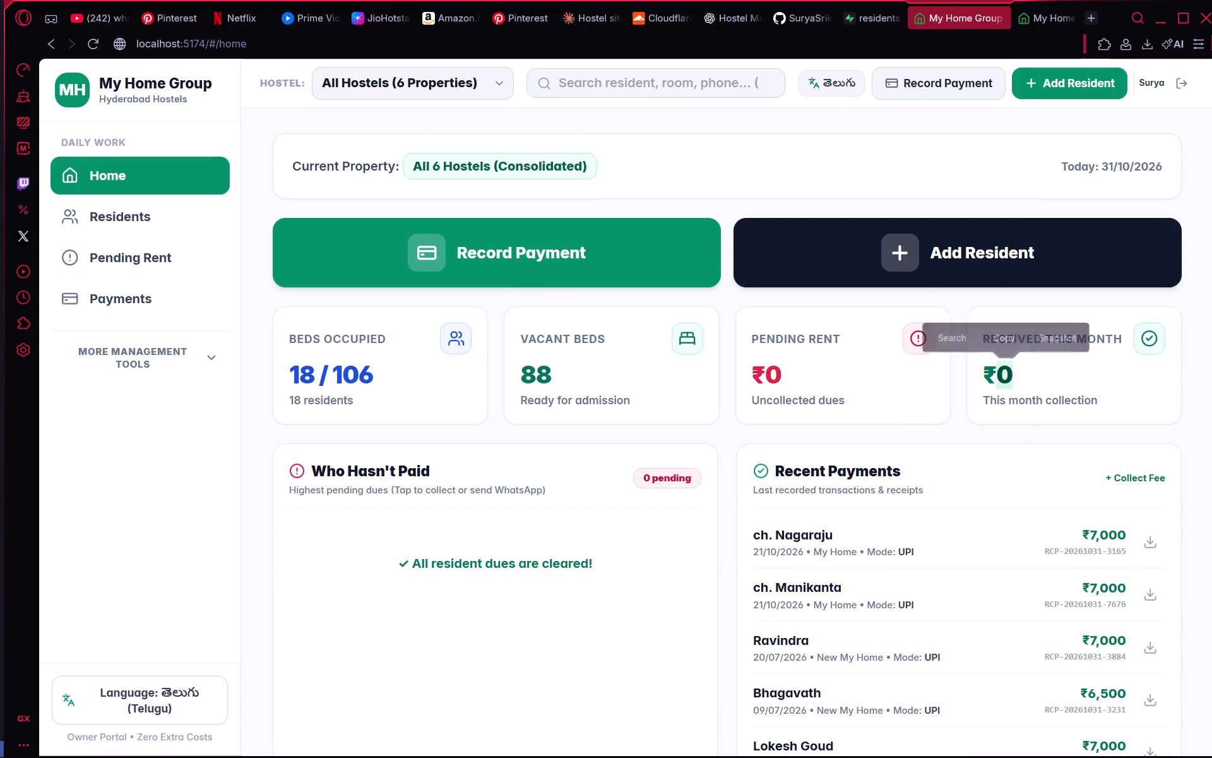
pyautogui.click(1099, 408)
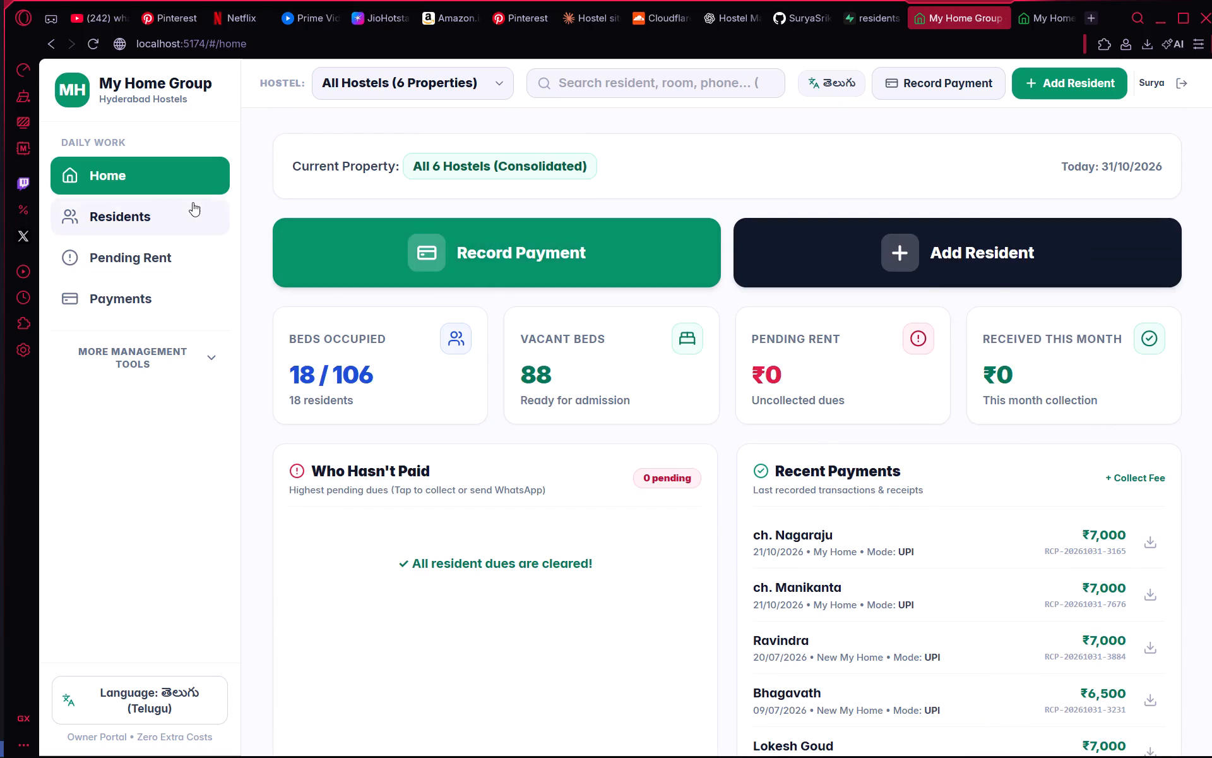
pyautogui.click(193, 202)
pyautogui.click(187, 170)
# Open the My Home hostel's rooms from the dashboard's hostel properties.
pyautogui.scroll(-3, 423, 335)
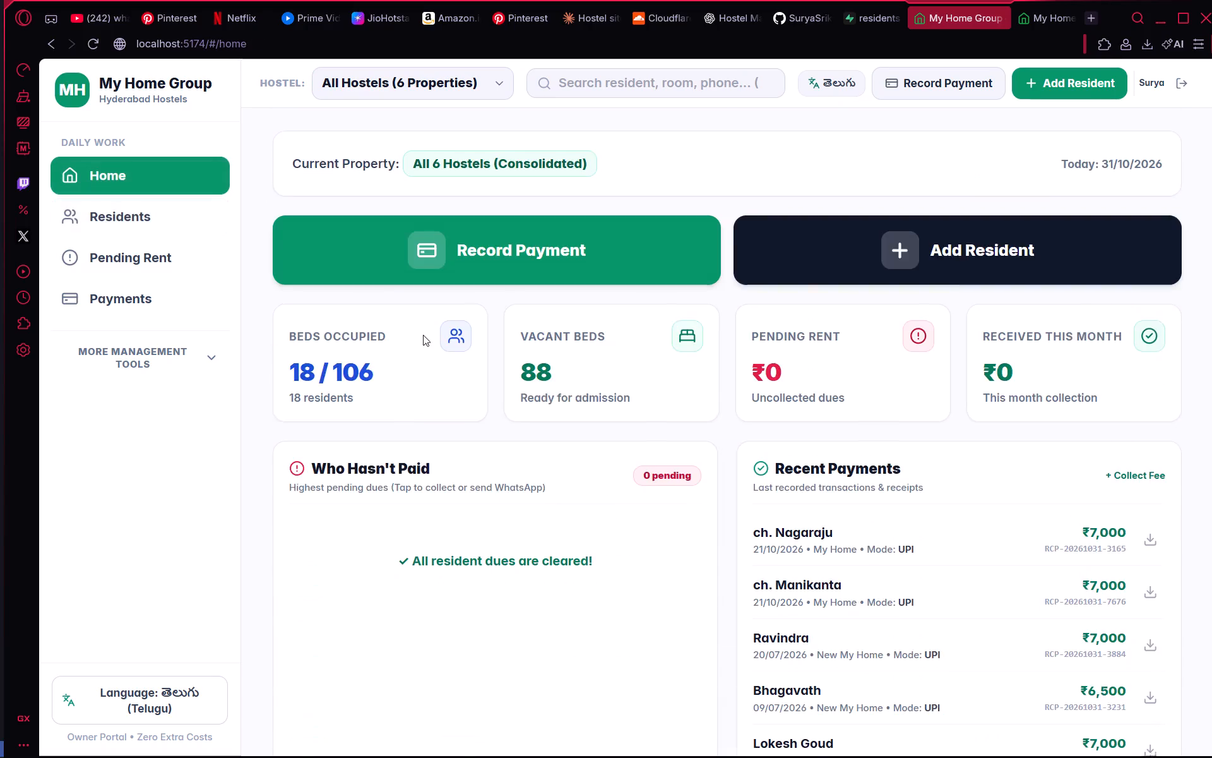
pyautogui.scroll(-4, 423, 335)
pyautogui.click(436, 370)
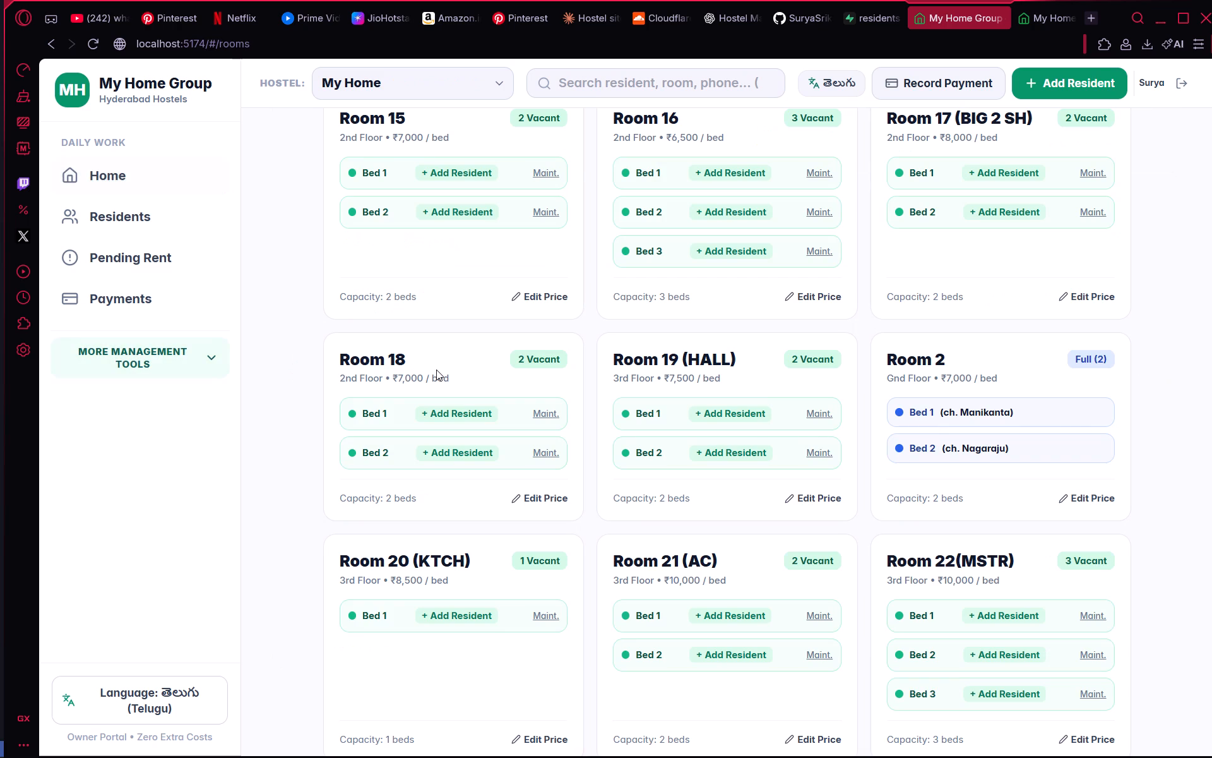
# Start a resident registration for Room 7, Bed 1 and enter the resident's name.
pyautogui.scroll(-2, 433, 374)
pyautogui.scroll(-1, 730, 424)
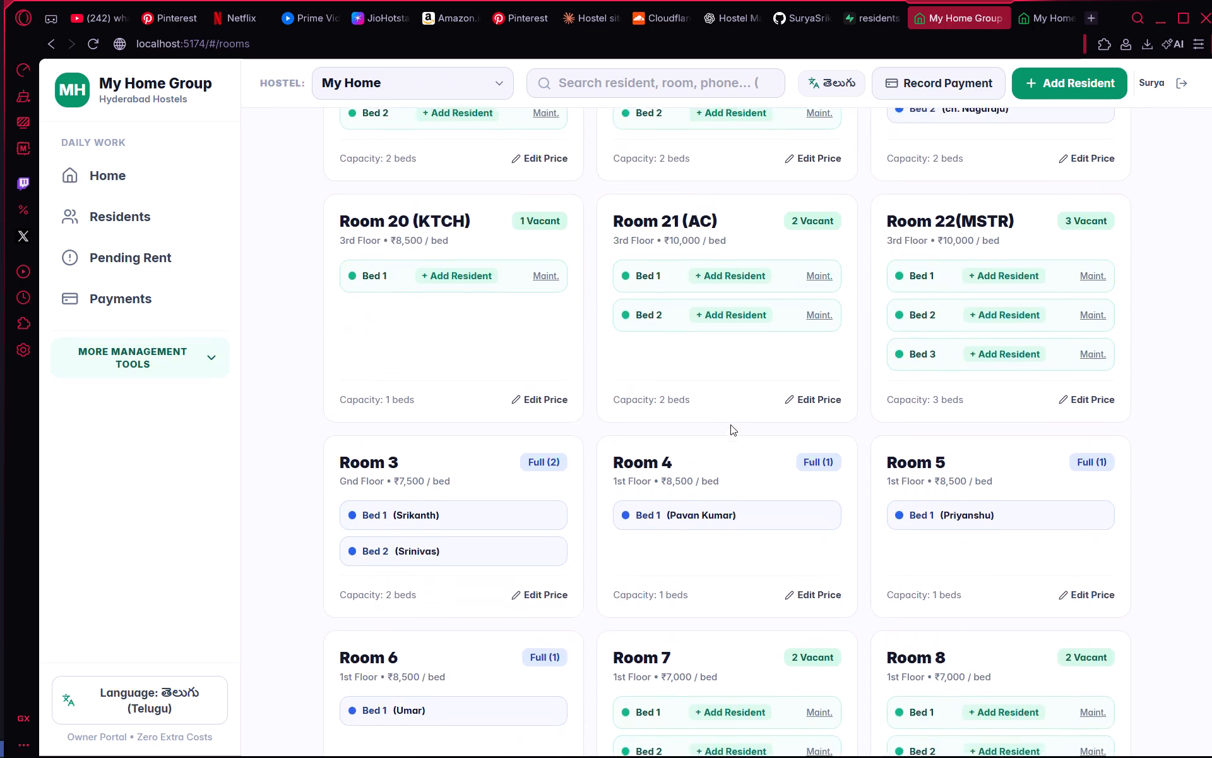
pyautogui.scroll(-1, 730, 424)
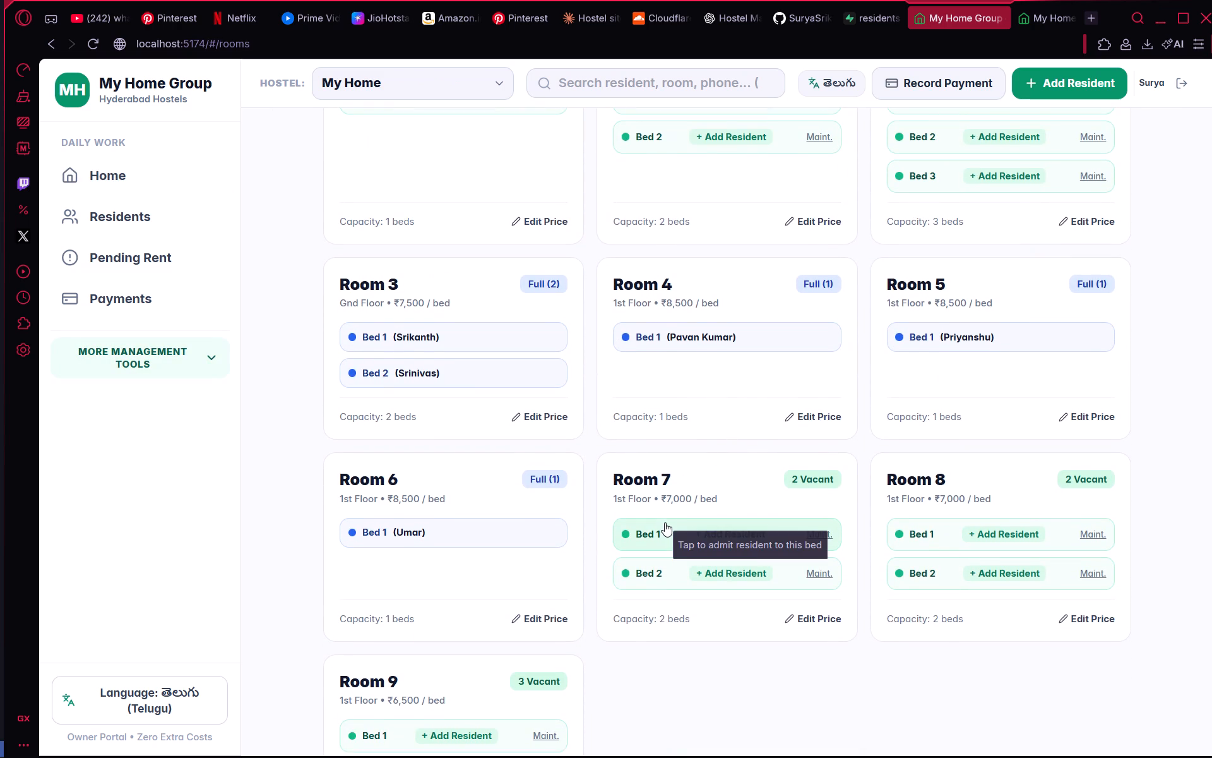
pyautogui.click(665, 522)
pyautogui.click(471, 203)
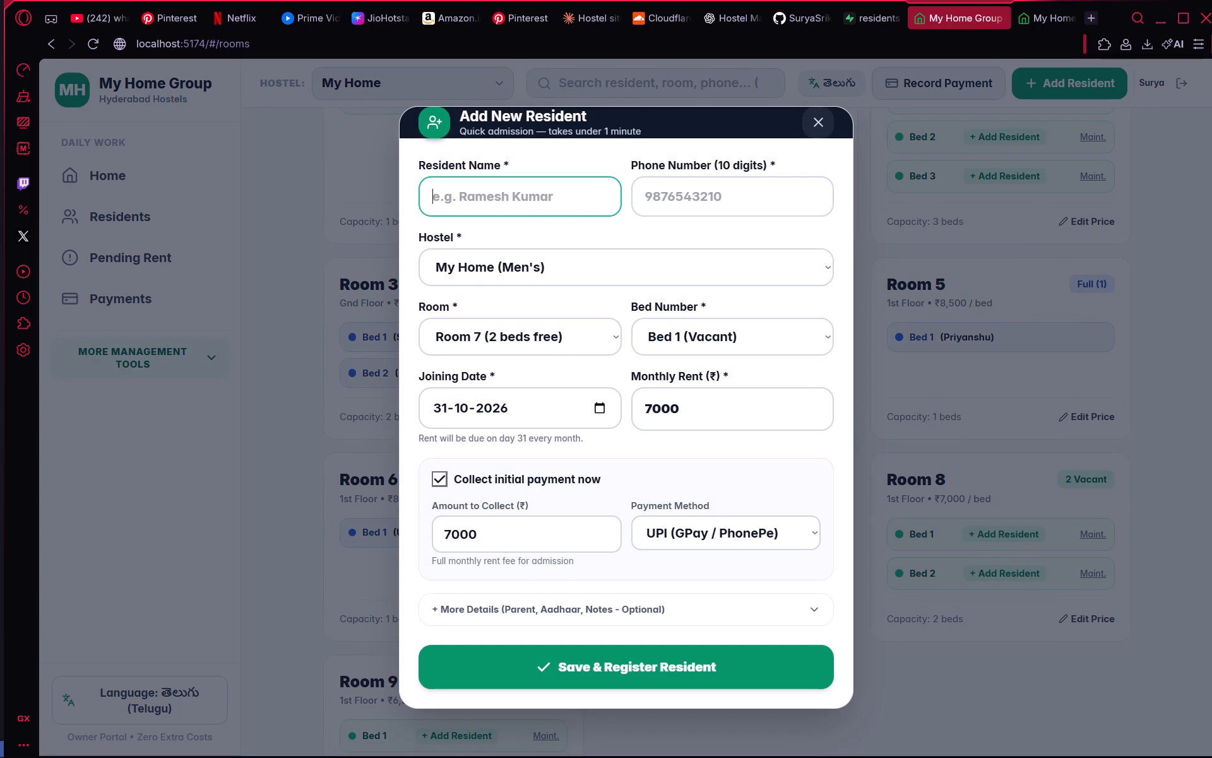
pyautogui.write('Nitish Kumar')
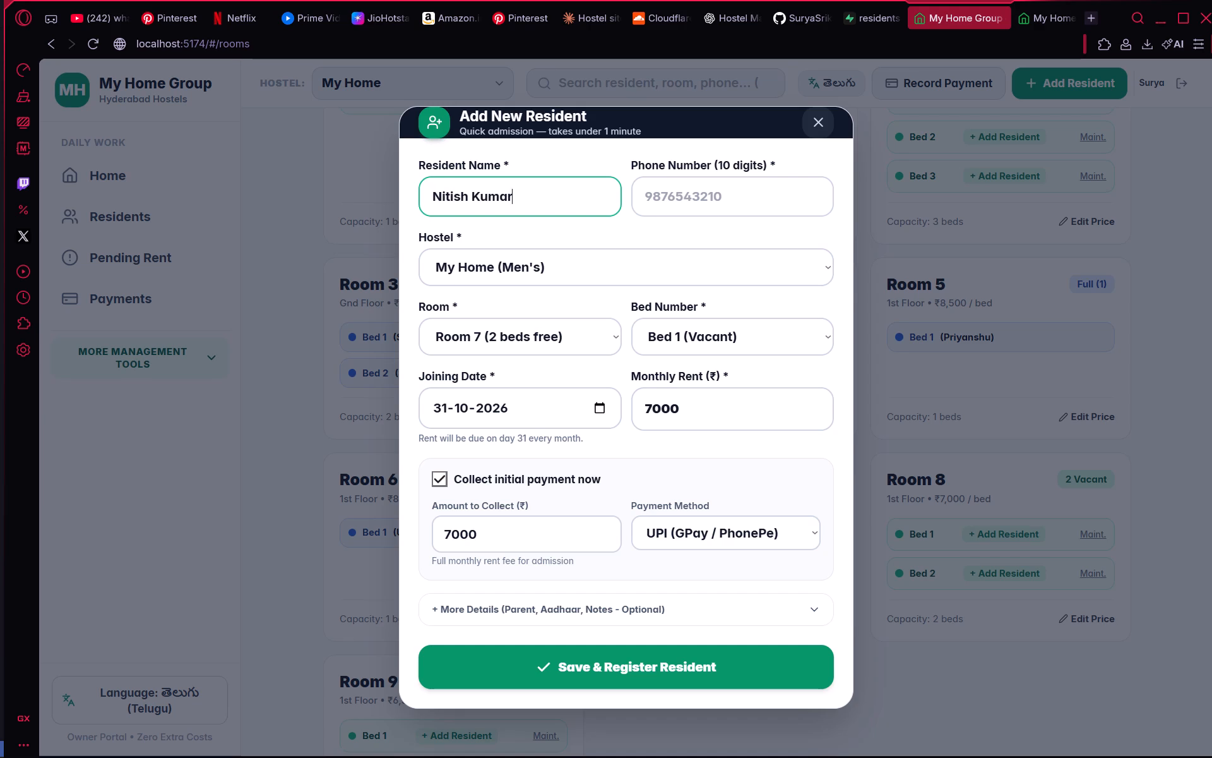
# Set the joining date to 01-07-2026 in the Room 7, Bed 1 registration.
pyautogui.click(694, 203)
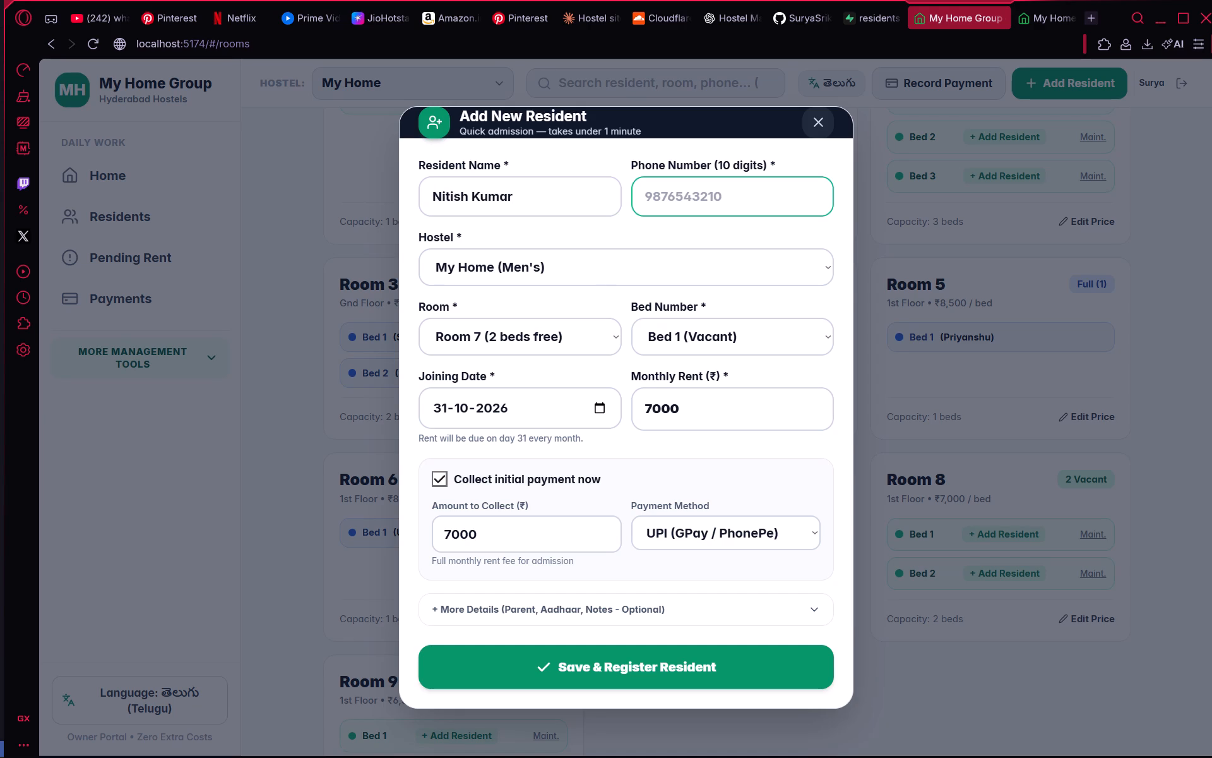
pyautogui.click(601, 407)
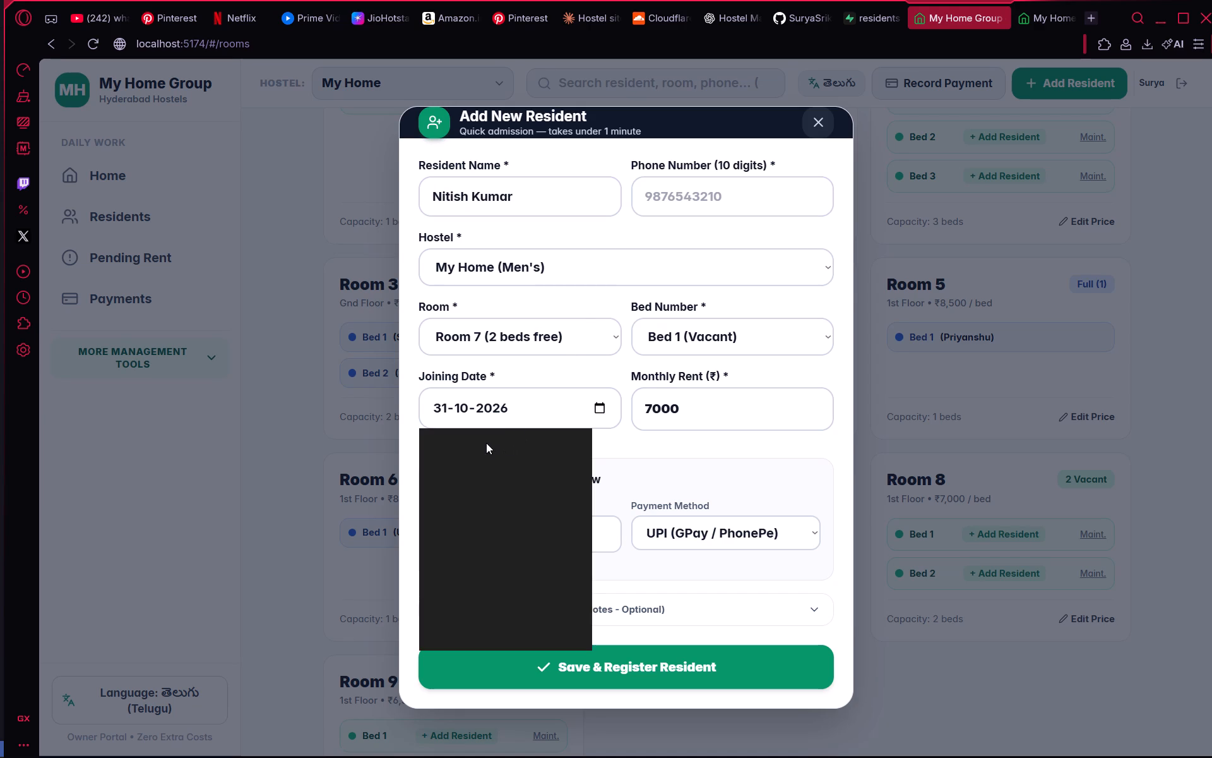
pyautogui.click(489, 445)
pyautogui.click(520, 536)
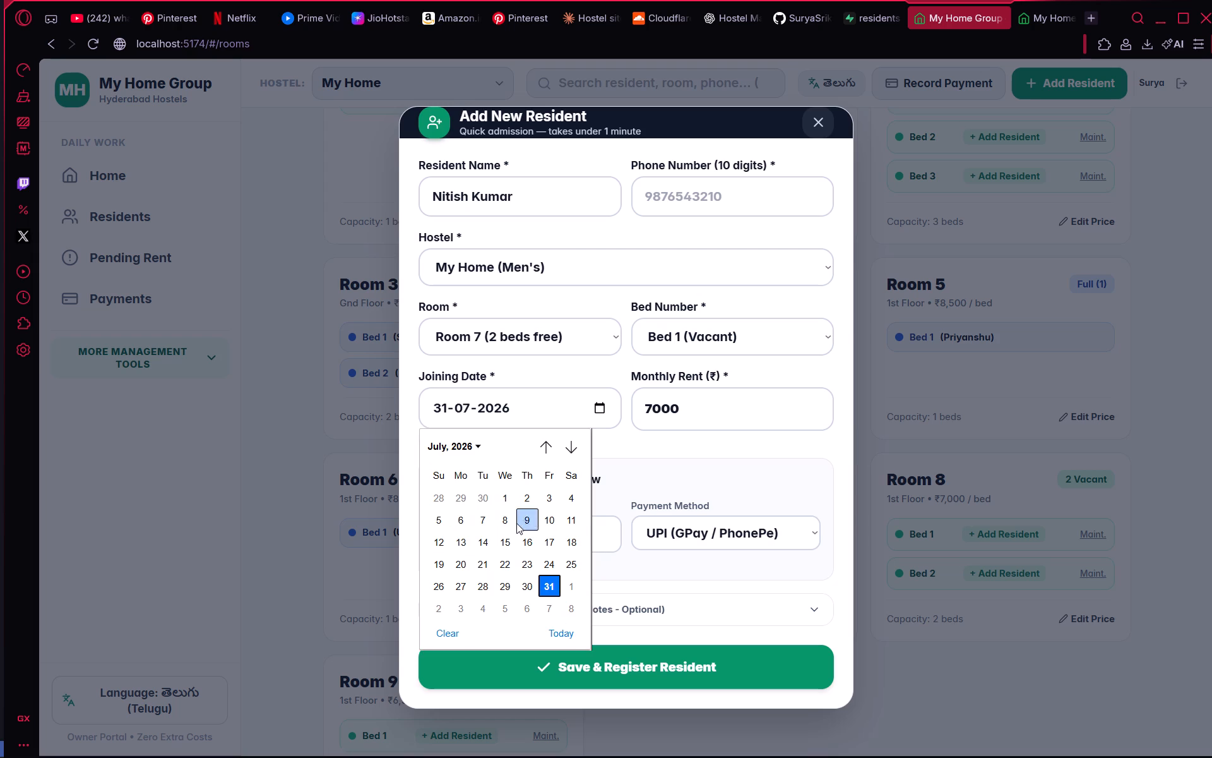
pyautogui.click(508, 496)
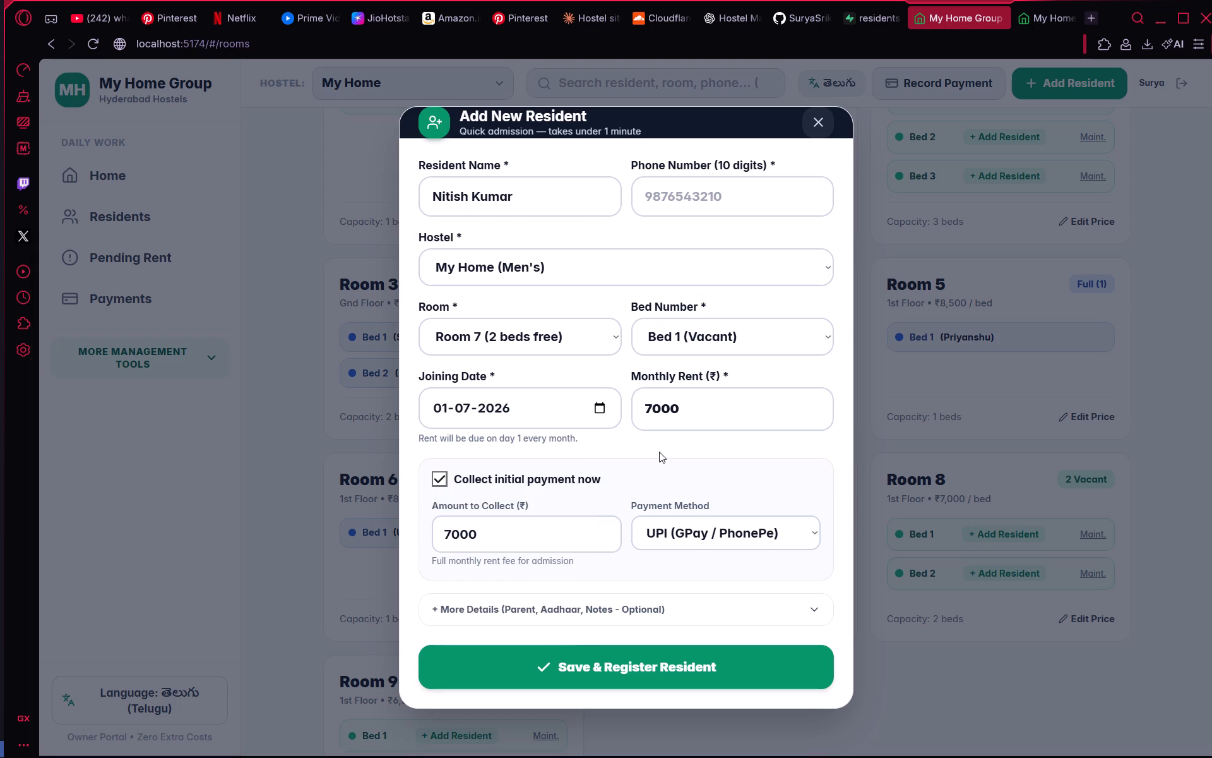
# Enter the resident's phone number in the Room 7, Bed 1 registration.
pyautogui.click(696, 195)
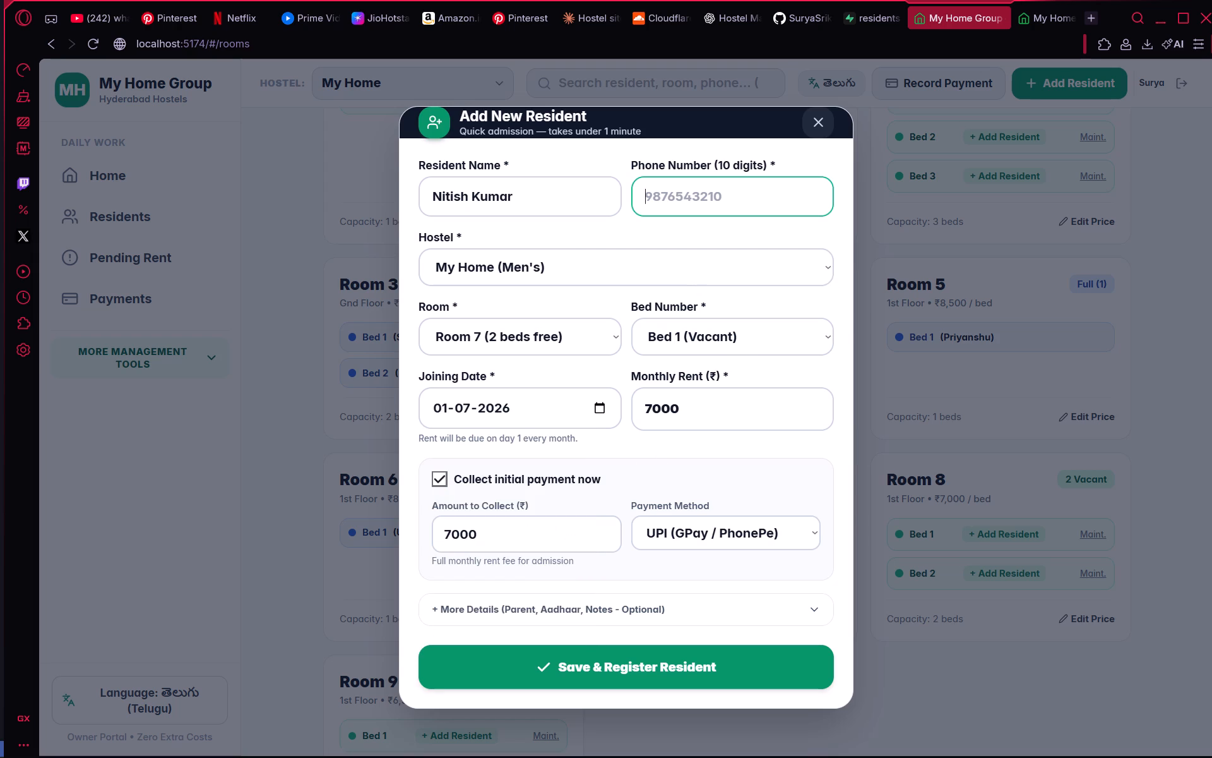
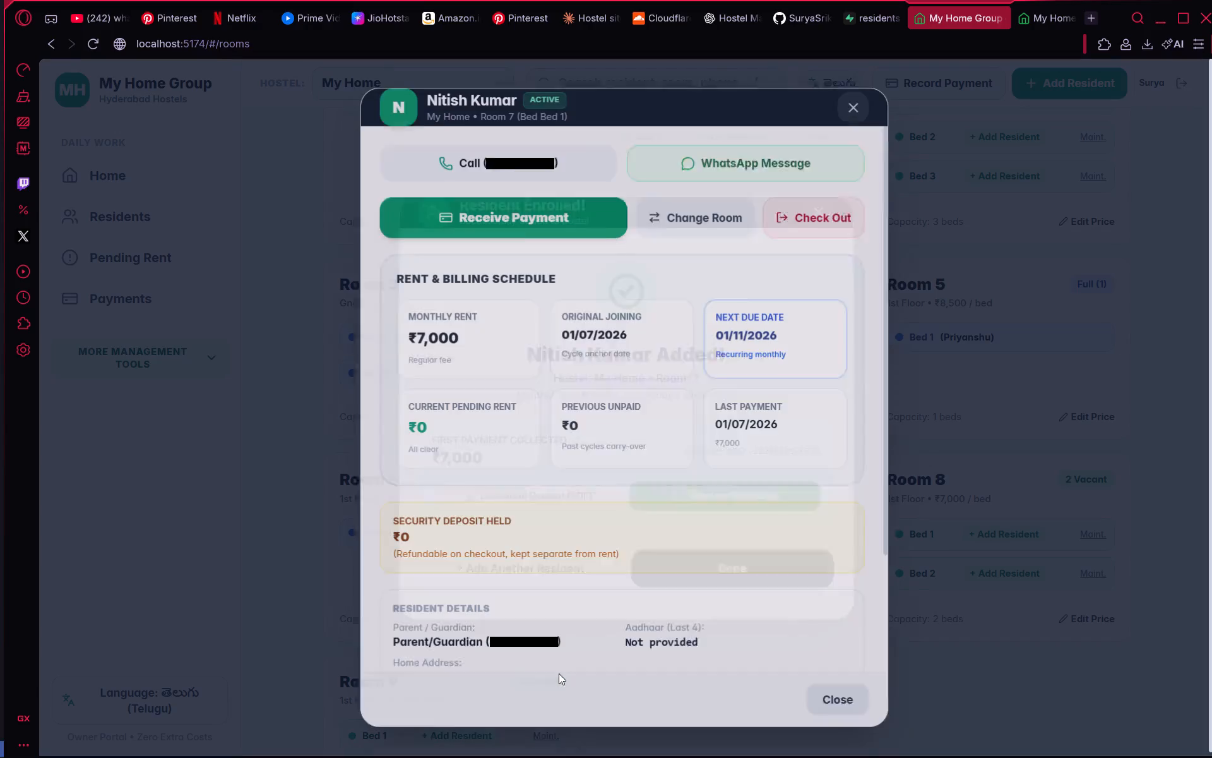
# Close the newly registered Room 7, Bed 1 resident's profile and the enrolment confirmation.
pyautogui.click(855, 109)
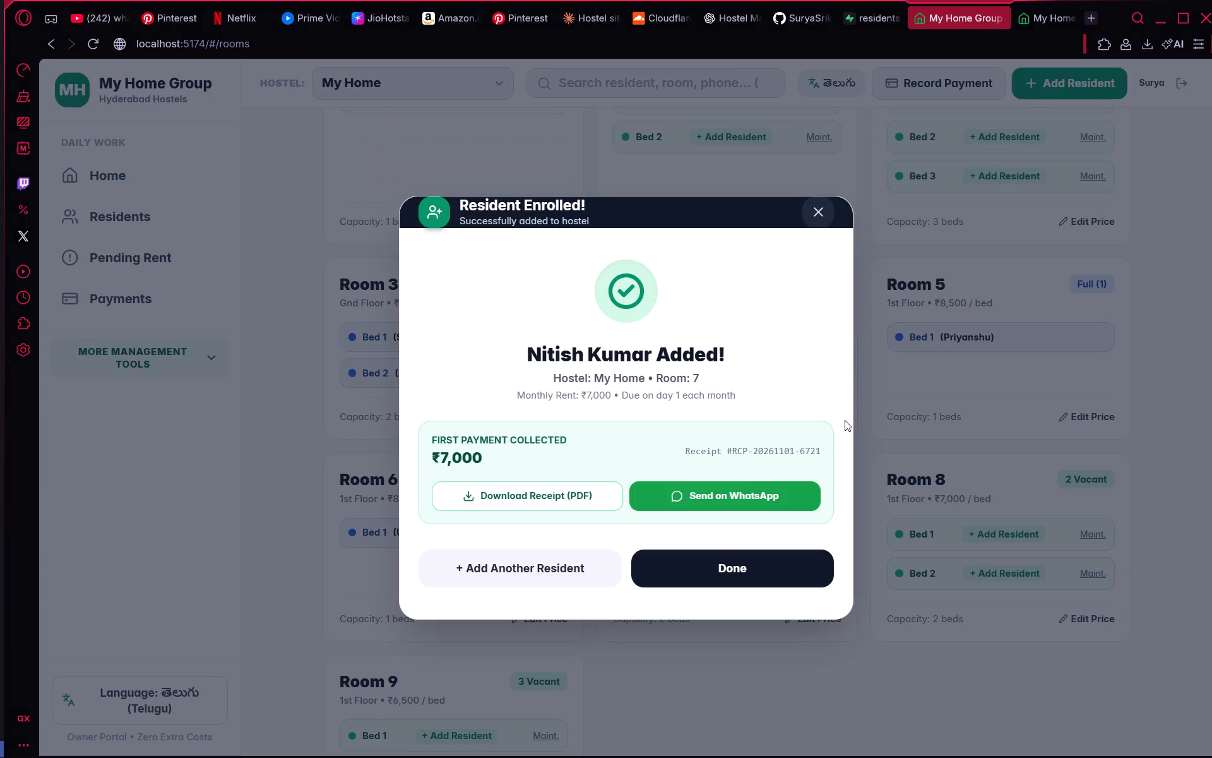
pyautogui.click(823, 207)
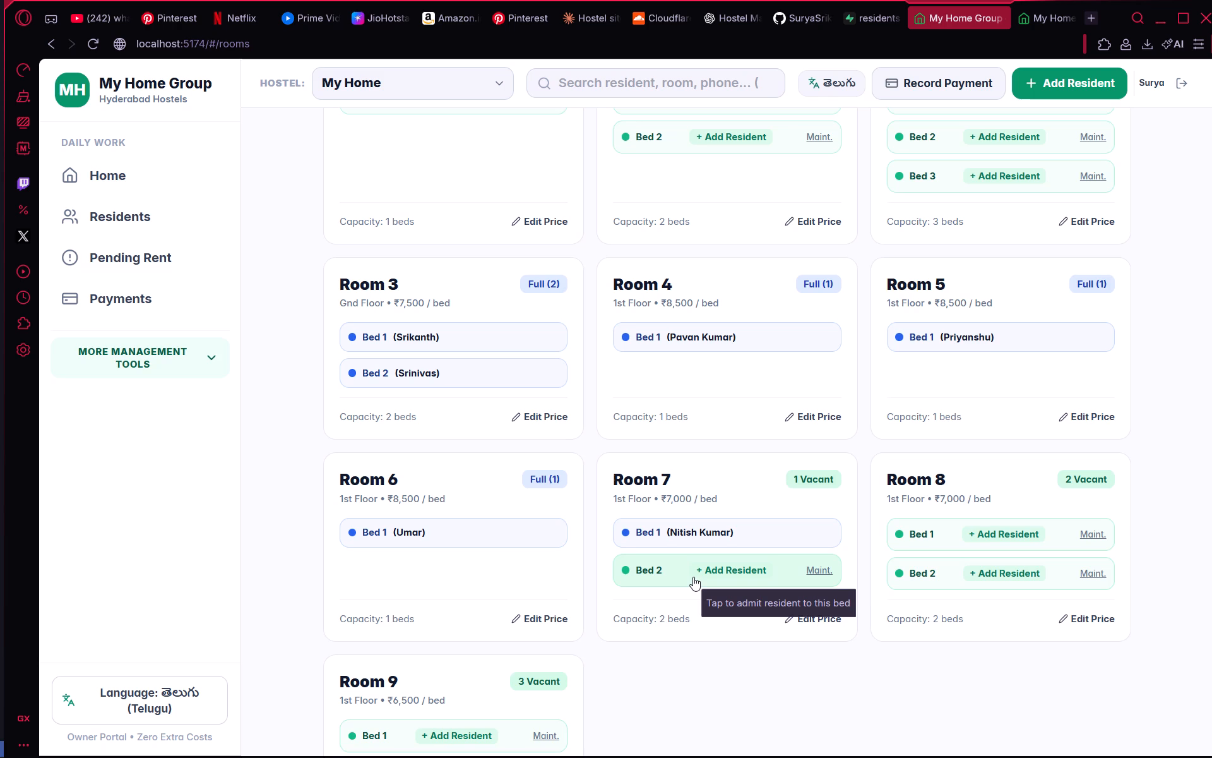
# Start a resident registration for Room 7, Bed 2 and enter the resident's name.
pyautogui.hscroll(1, 693, 577)
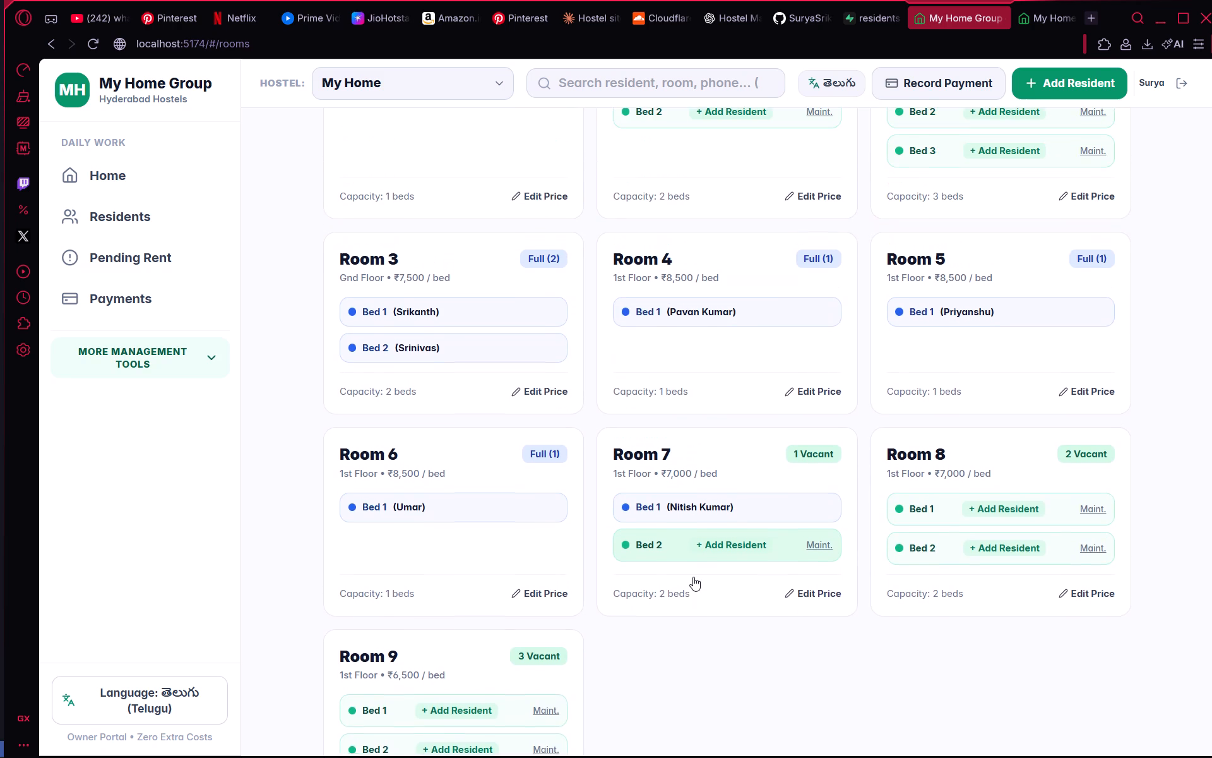
pyautogui.hscroll(1, 693, 577)
pyautogui.click(693, 577)
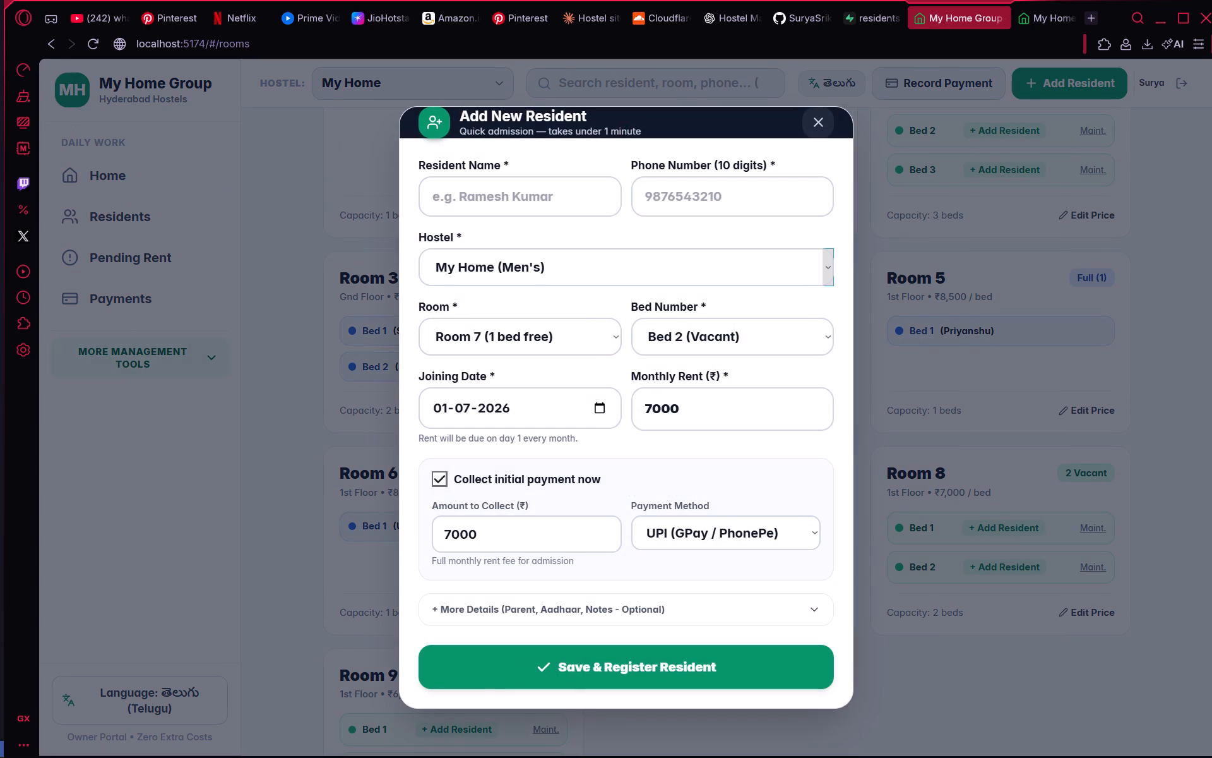
pyautogui.click(476, 188)
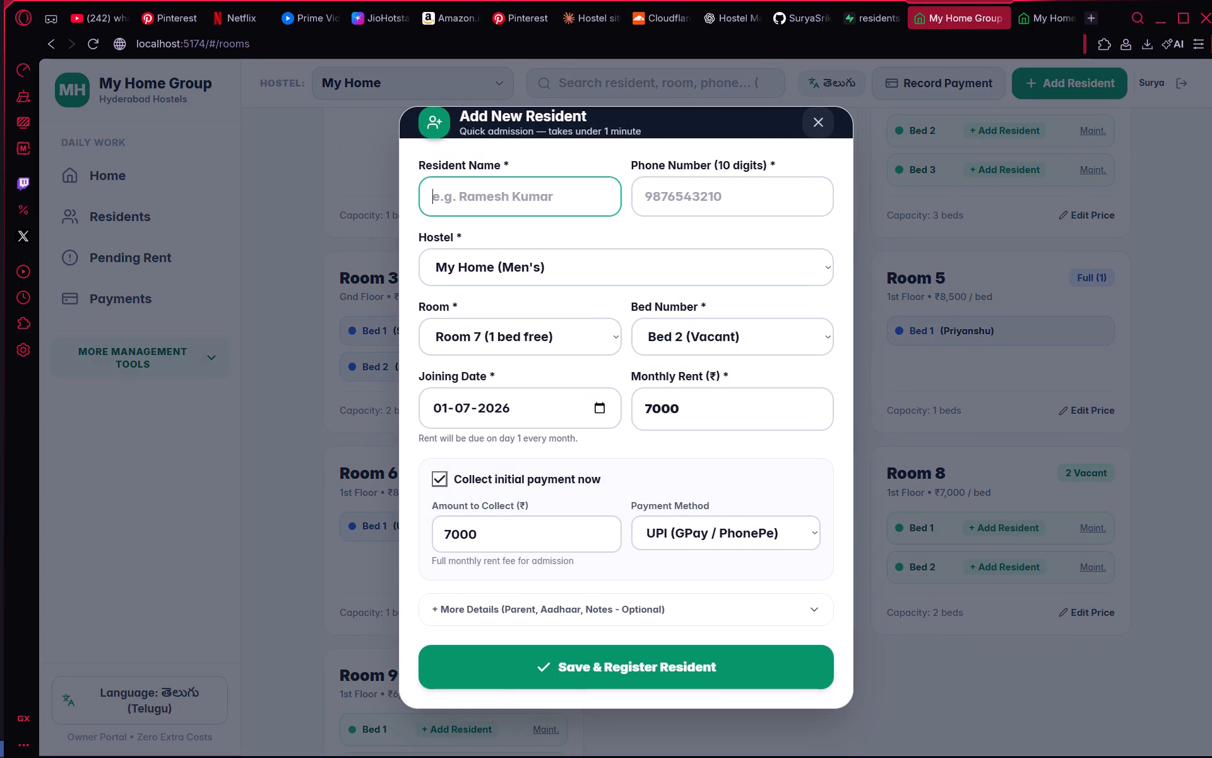
pyautogui.press('i')
pyautogui.press('BackSpace')
pyautogui.write('Imran')
# Enter the resident's phone number in the Room 7, Bed 2 registration.
pyautogui.click(657, 195)
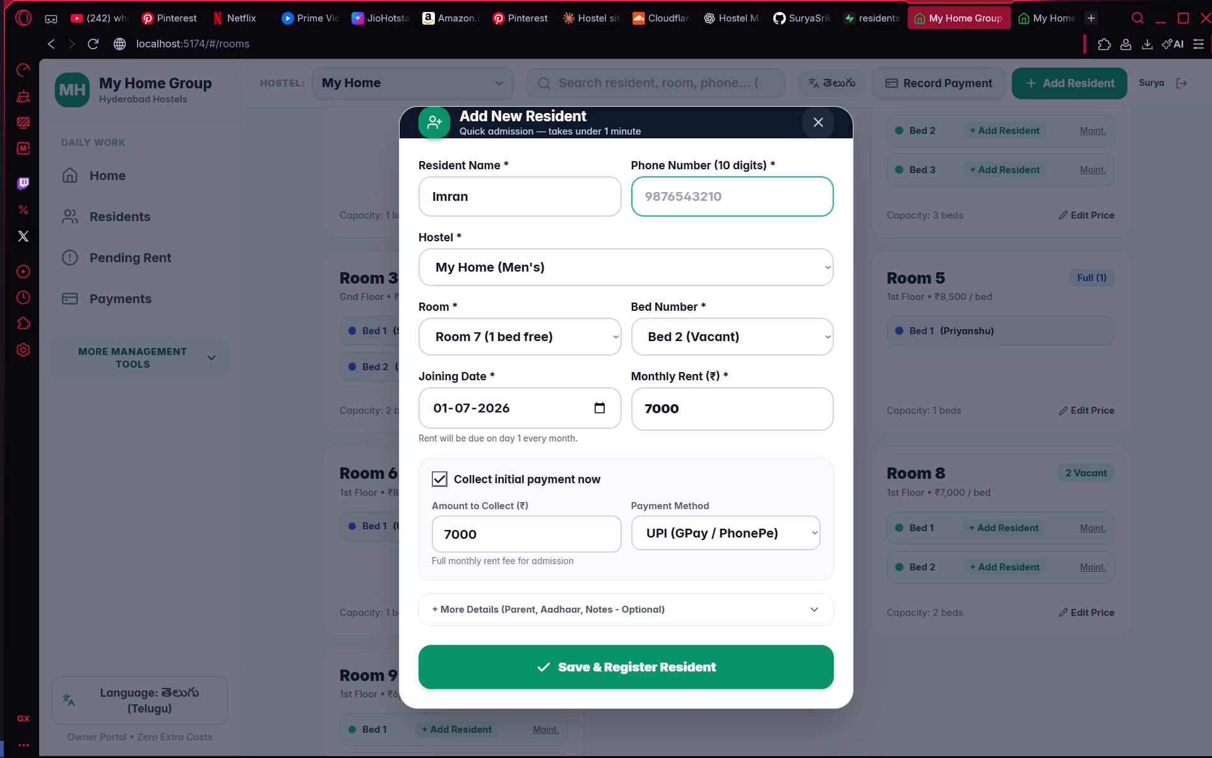
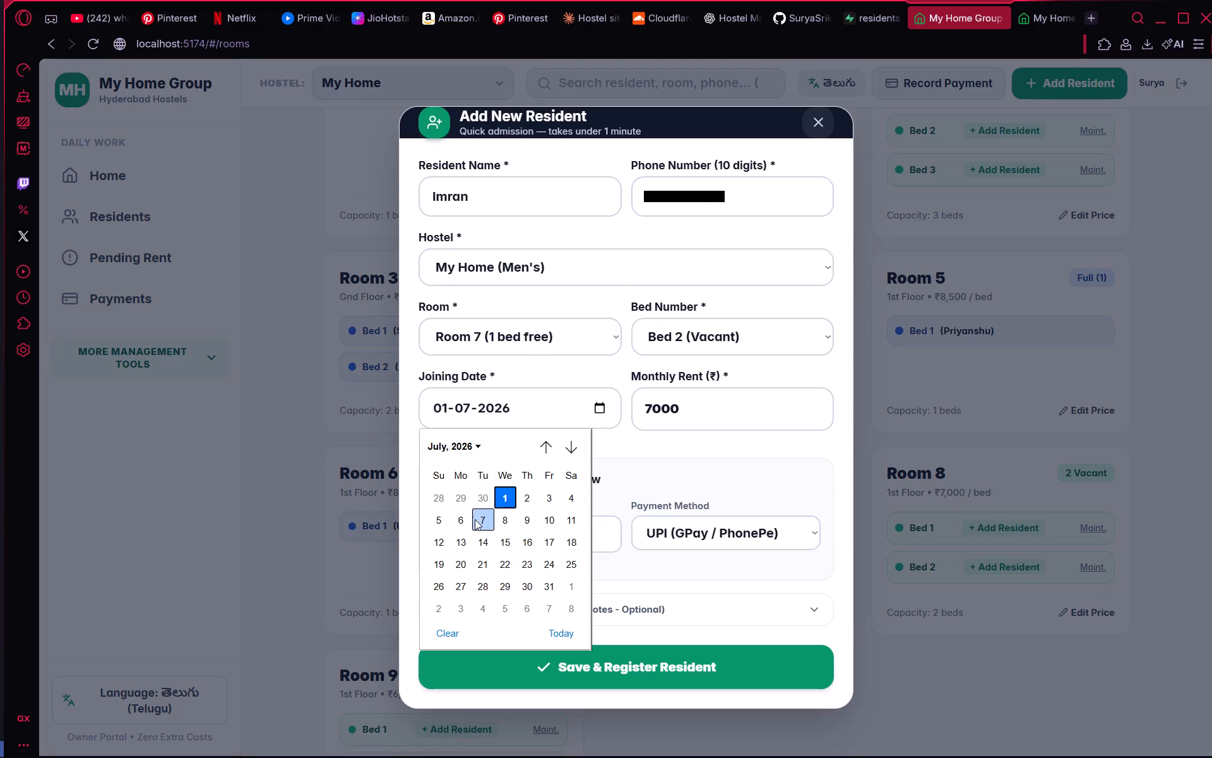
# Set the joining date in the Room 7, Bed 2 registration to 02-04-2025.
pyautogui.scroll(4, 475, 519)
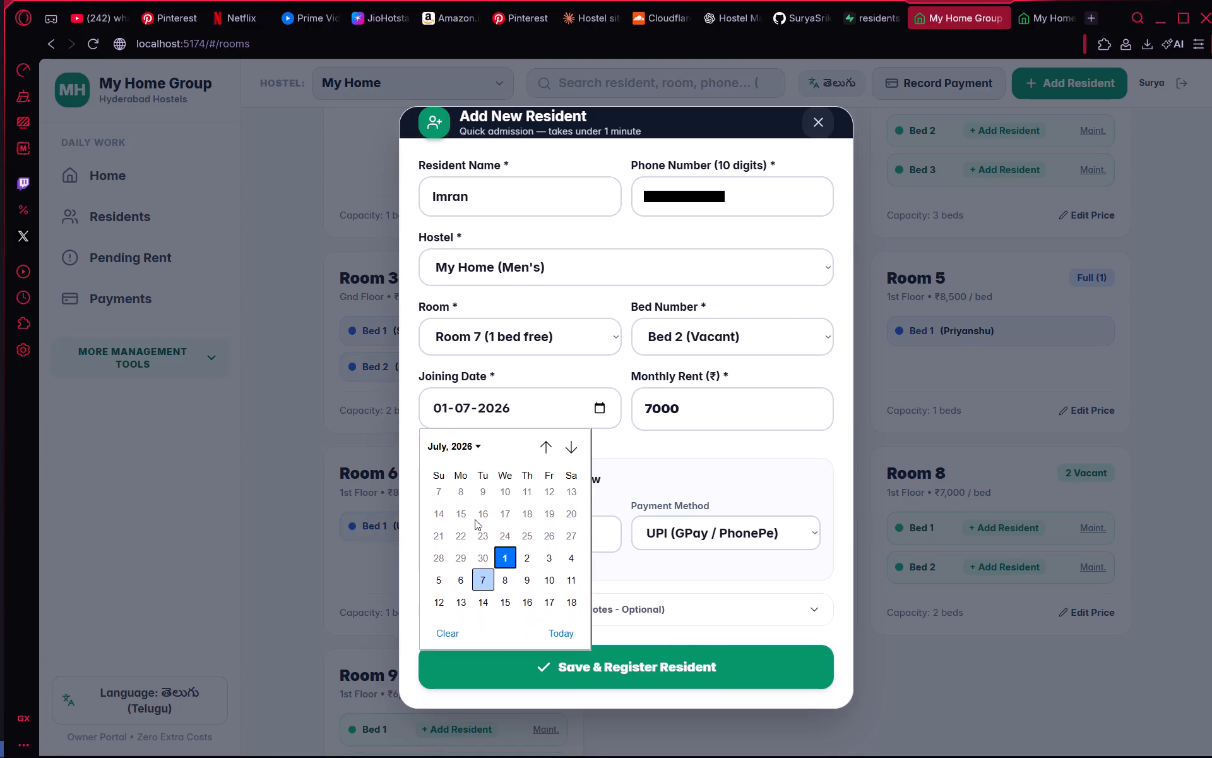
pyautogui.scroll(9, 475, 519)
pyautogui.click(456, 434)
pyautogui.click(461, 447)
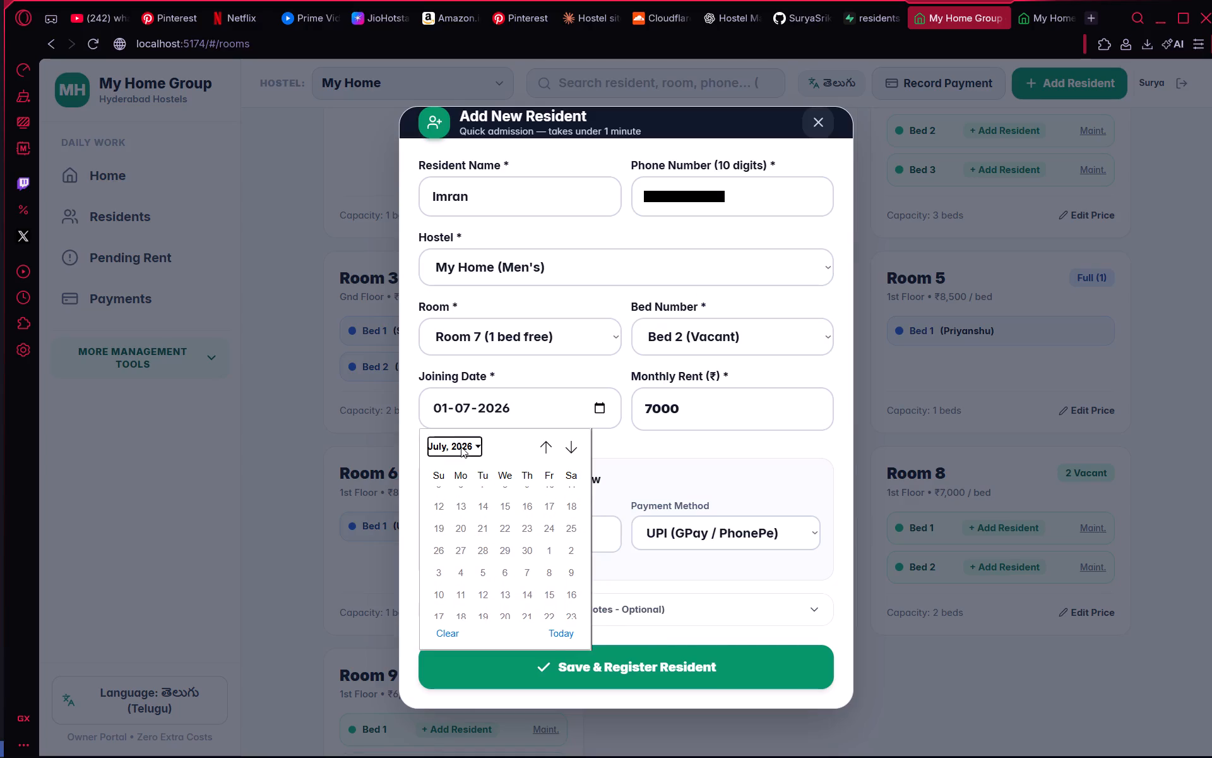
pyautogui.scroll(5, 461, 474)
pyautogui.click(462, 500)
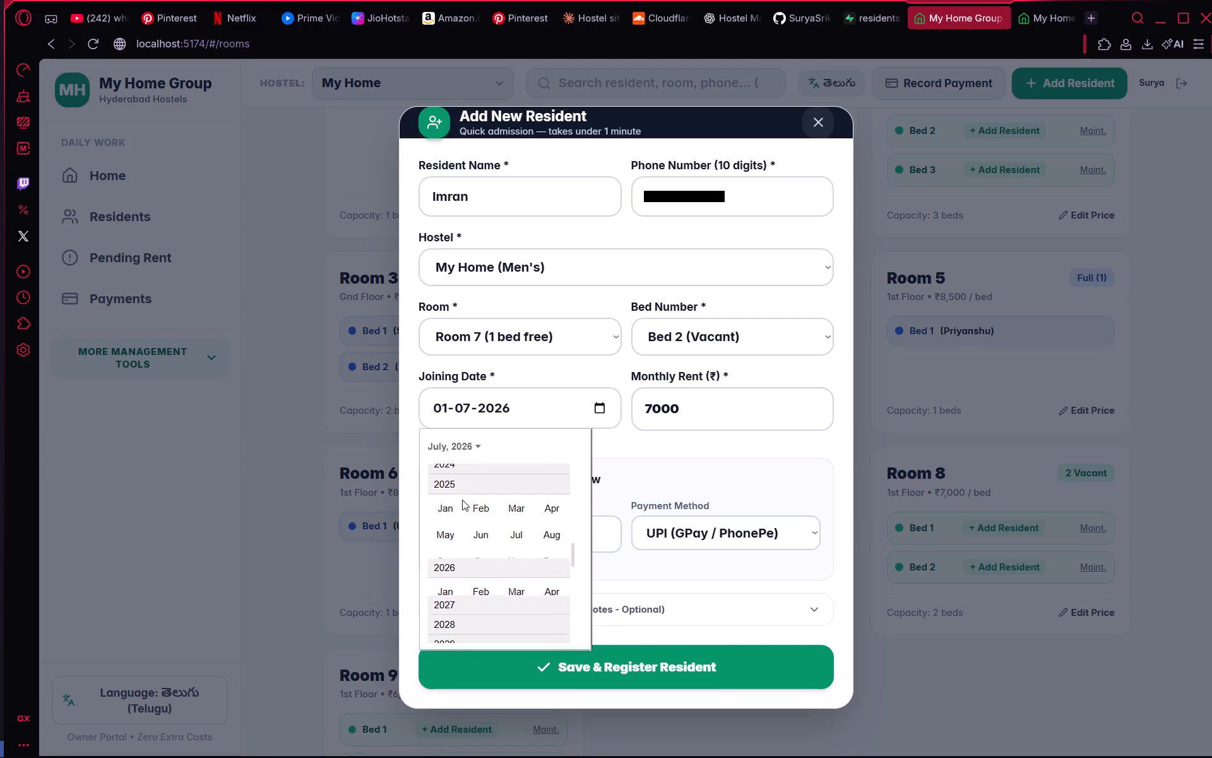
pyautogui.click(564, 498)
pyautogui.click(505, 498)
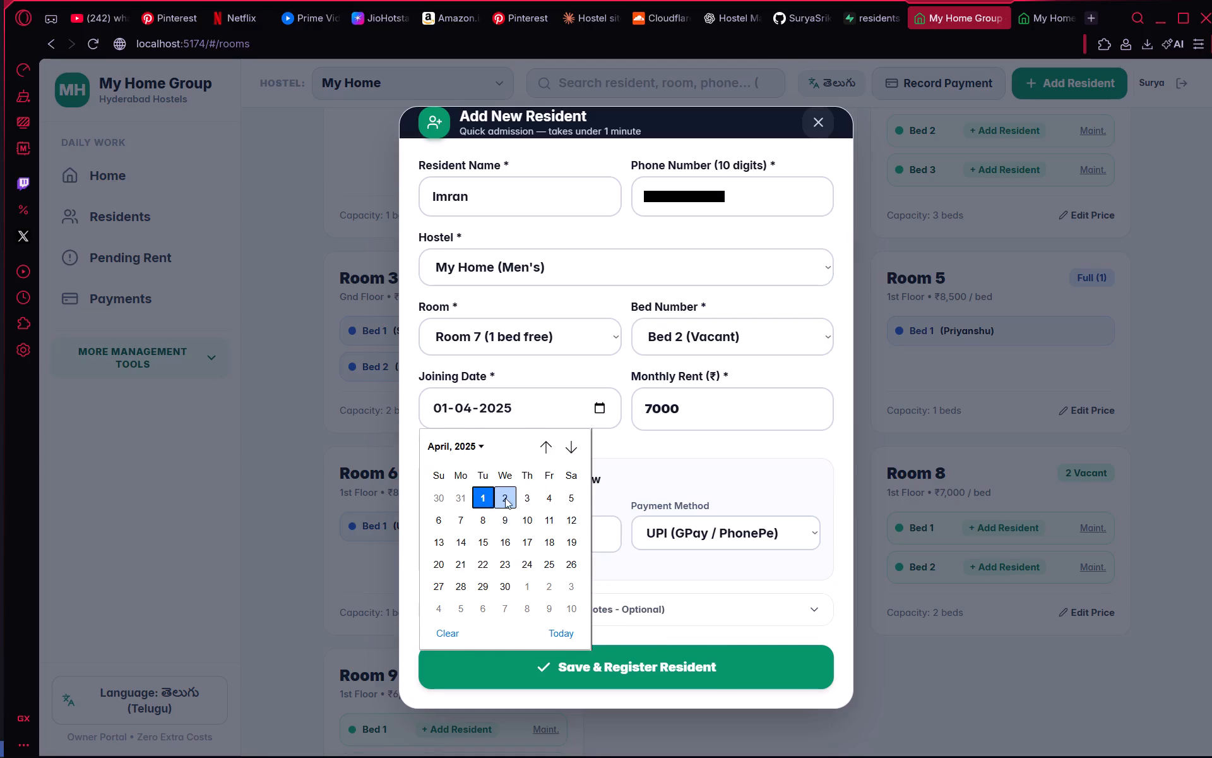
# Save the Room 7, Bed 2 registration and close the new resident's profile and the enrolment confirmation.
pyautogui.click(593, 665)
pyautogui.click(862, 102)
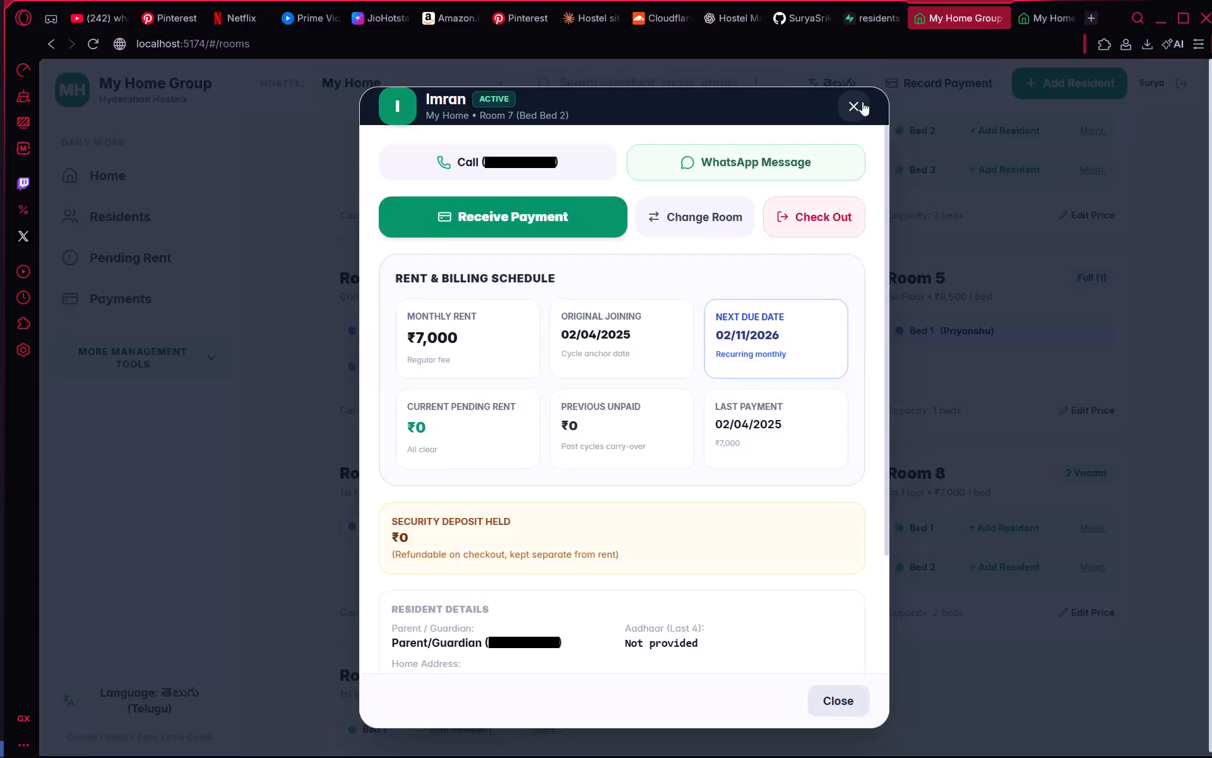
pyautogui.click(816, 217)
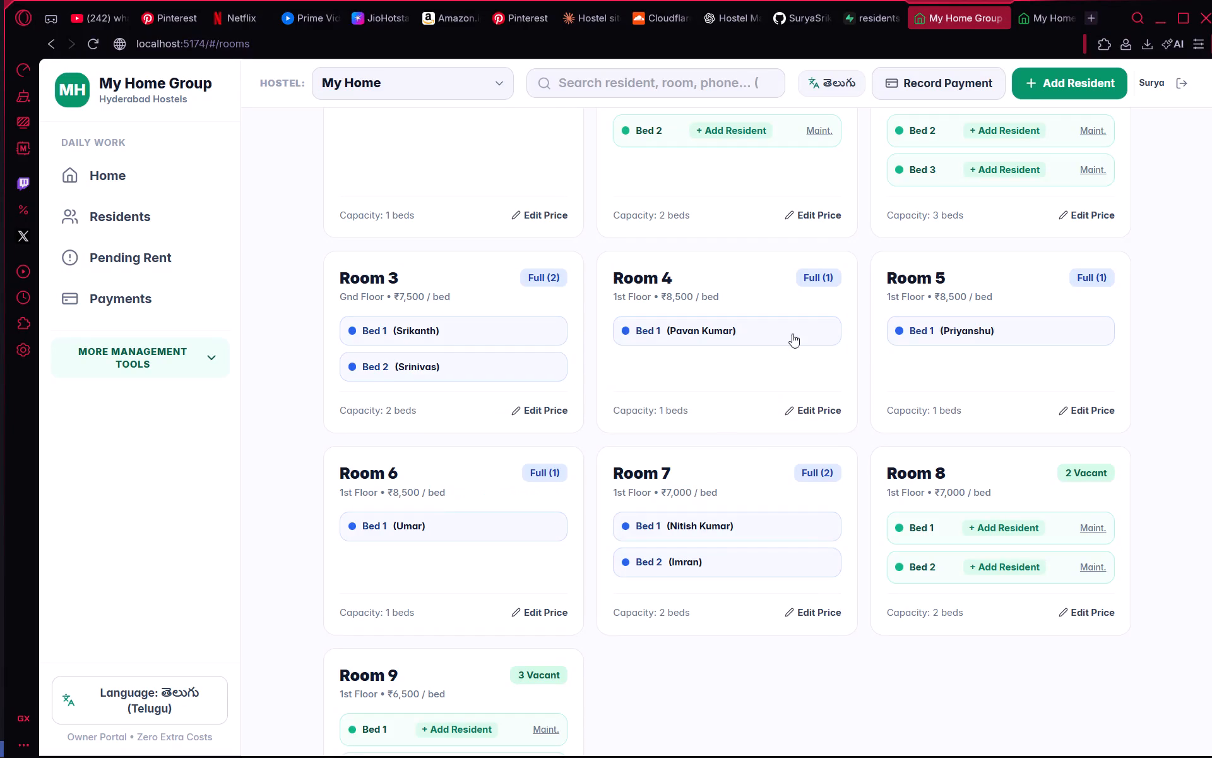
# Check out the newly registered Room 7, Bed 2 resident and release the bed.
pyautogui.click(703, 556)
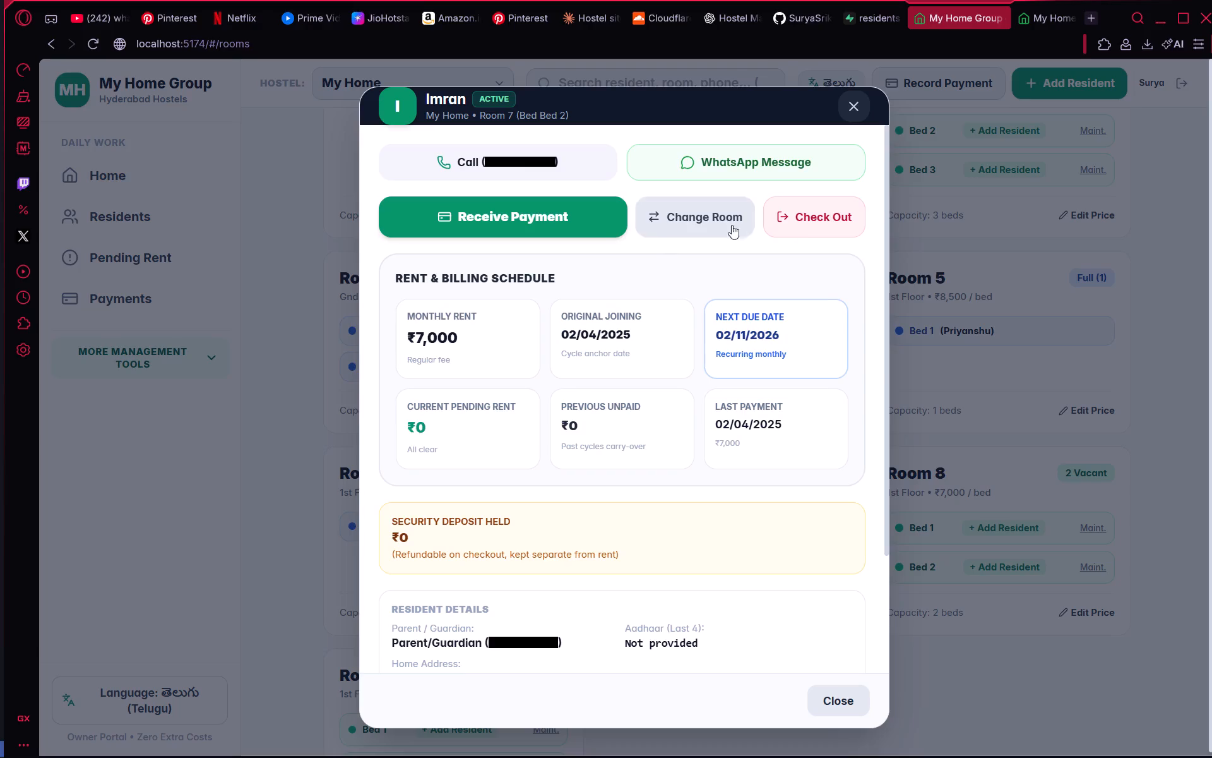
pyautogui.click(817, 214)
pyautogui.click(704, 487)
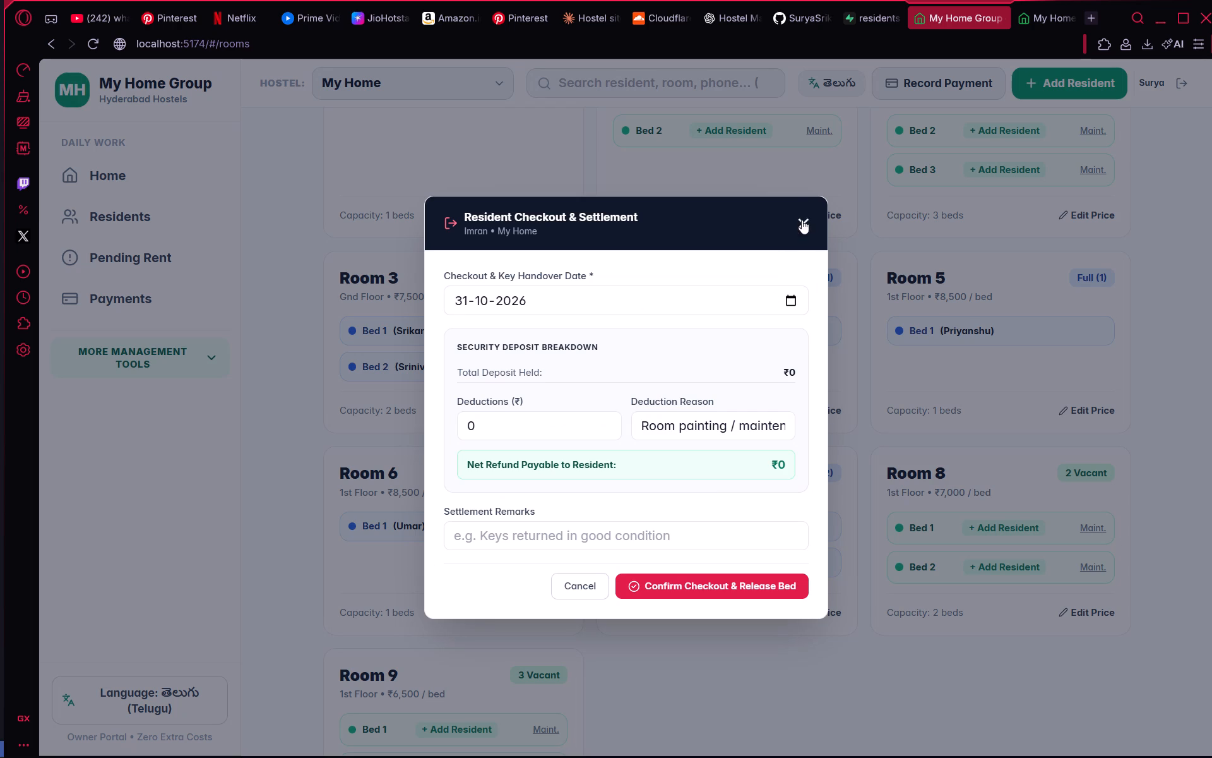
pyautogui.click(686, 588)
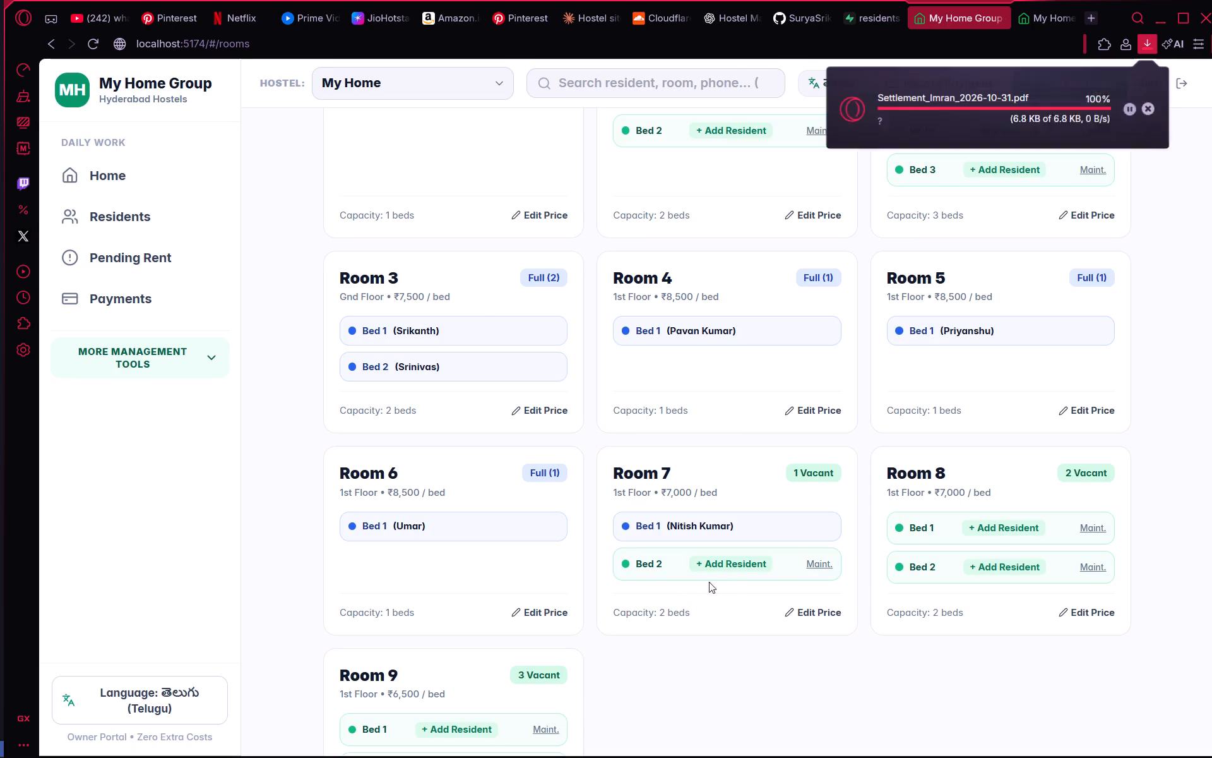
# Start a new resident registration for Room 7, Bed 2 and enter the replacement resident's name.
pyautogui.click(733, 563)
pyautogui.click(545, 202)
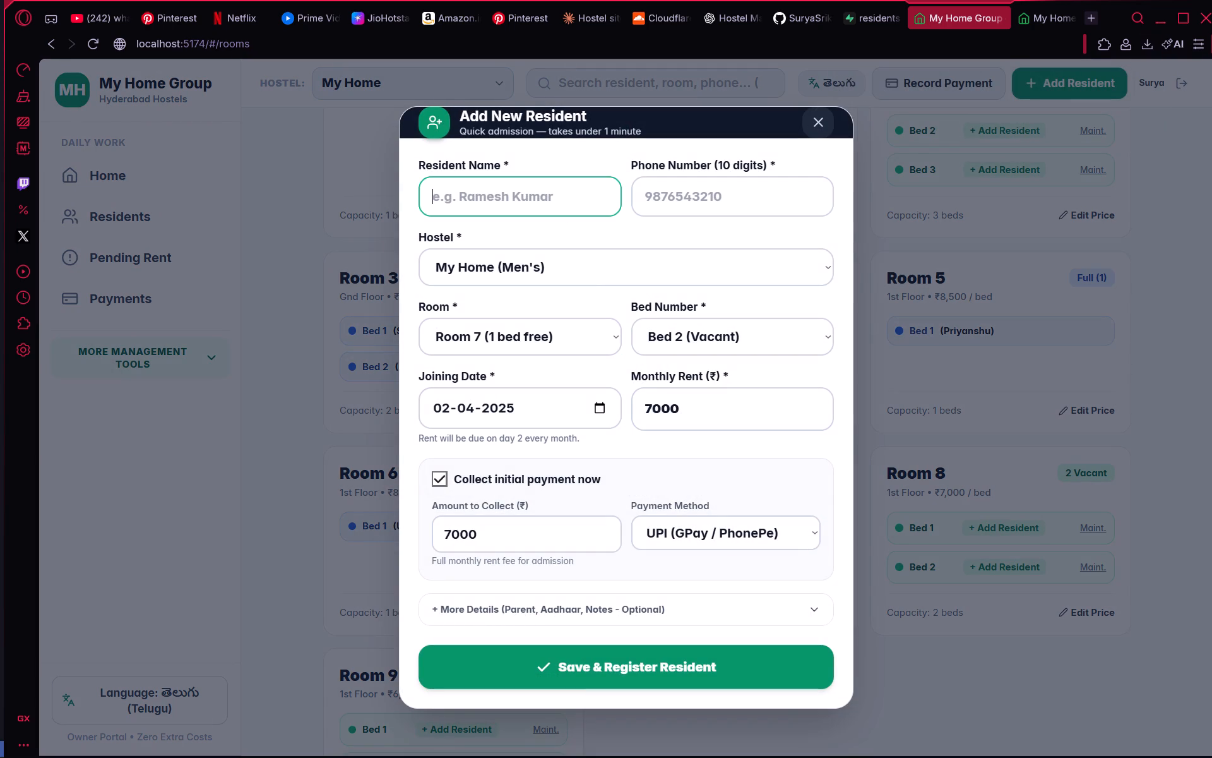
pyautogui.write('Vaibhav')
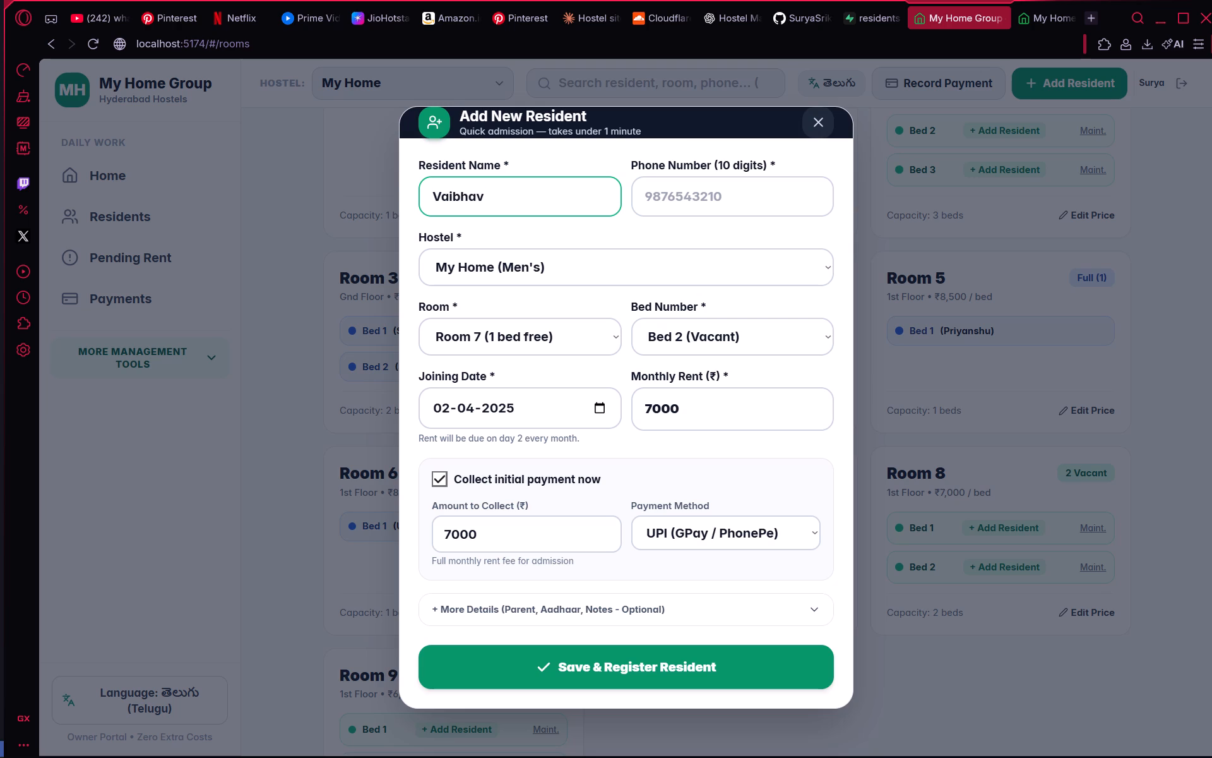
pyautogui.click(803, 199)
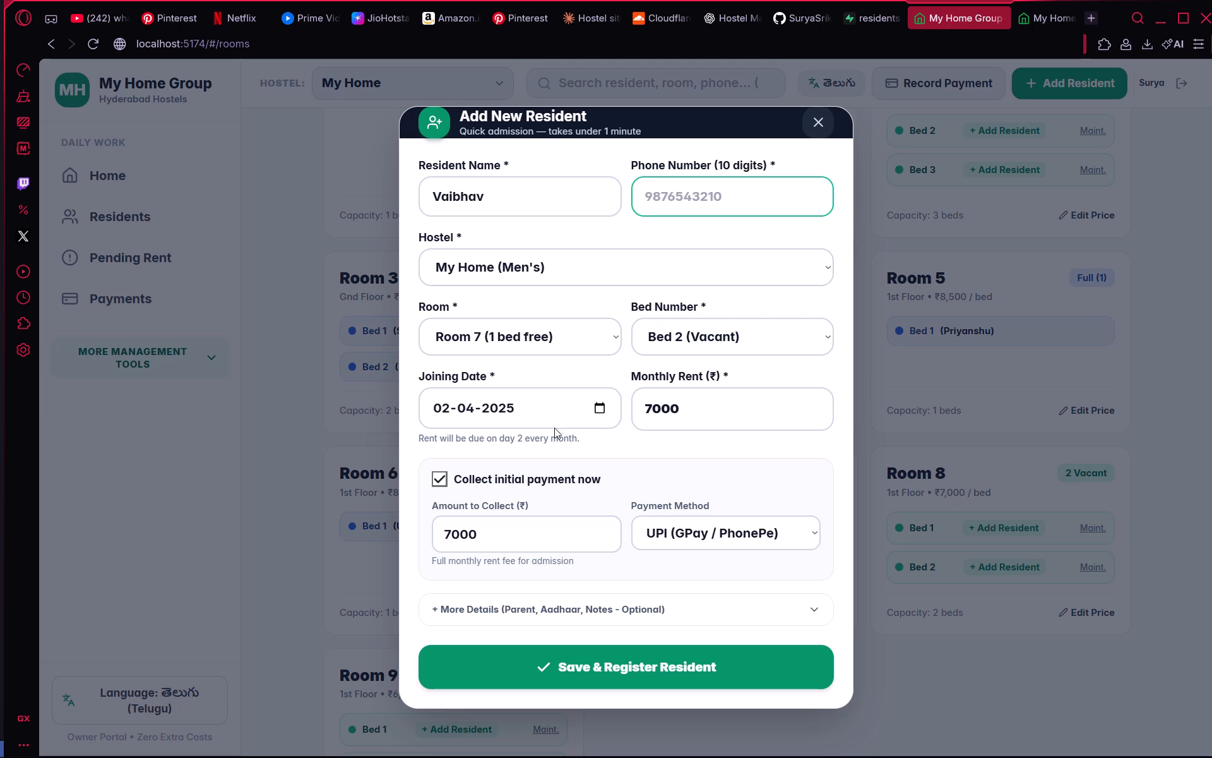
# Set the joining date in the new Room 7, Bed 2 registration to 01-10-2024.
pyautogui.click(595, 402)
pyautogui.click(470, 447)
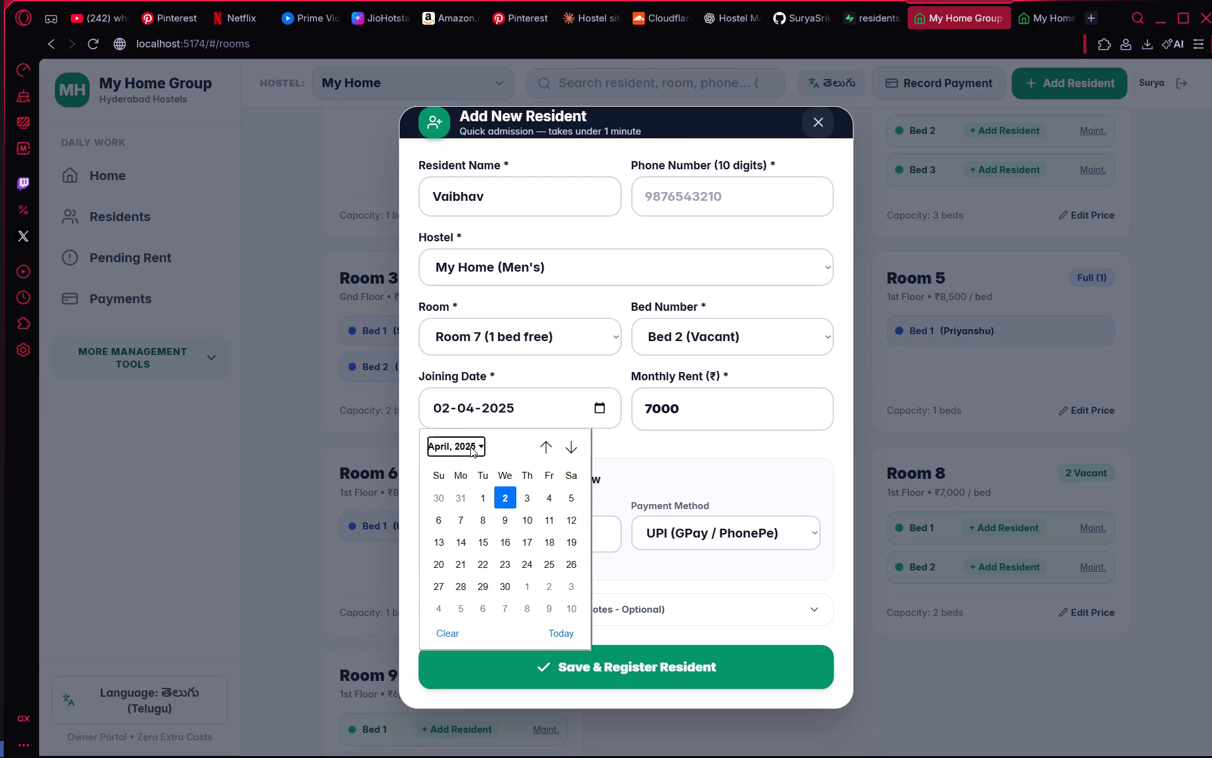
pyautogui.scroll(4, 469, 587)
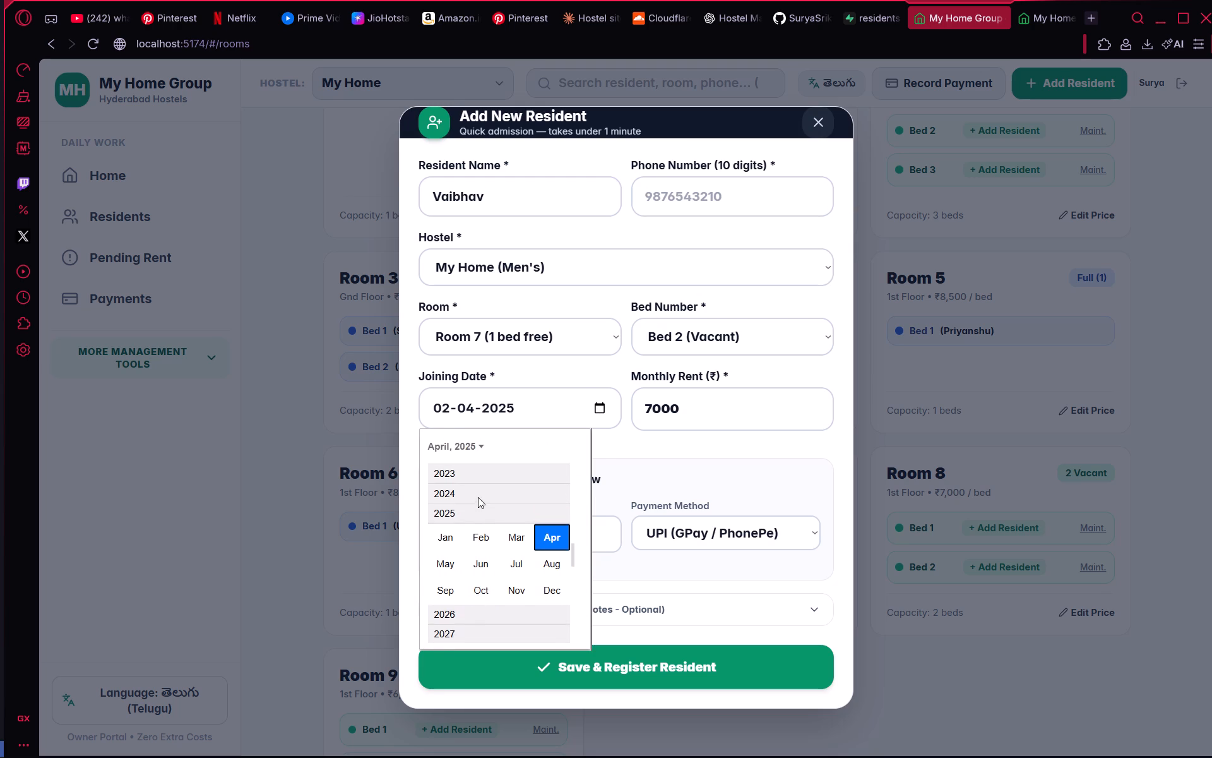
pyautogui.click(477, 496)
pyautogui.click(491, 546)
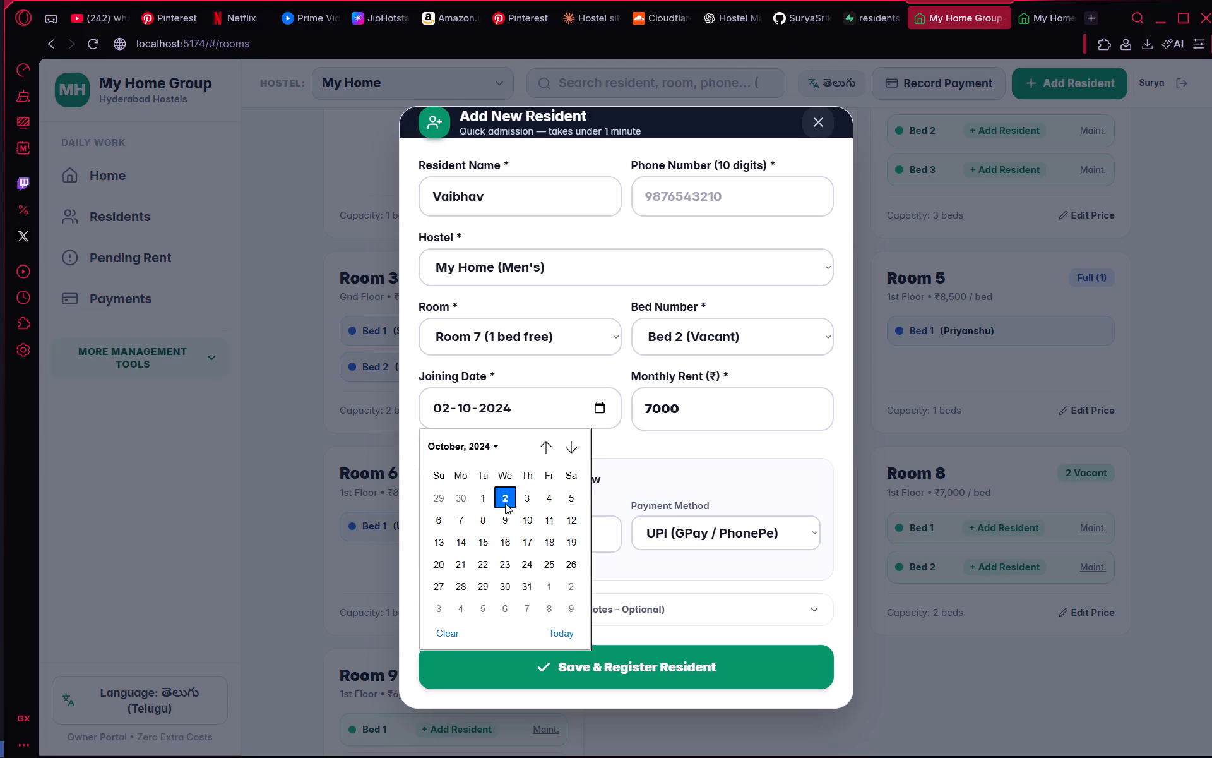
pyautogui.click(487, 498)
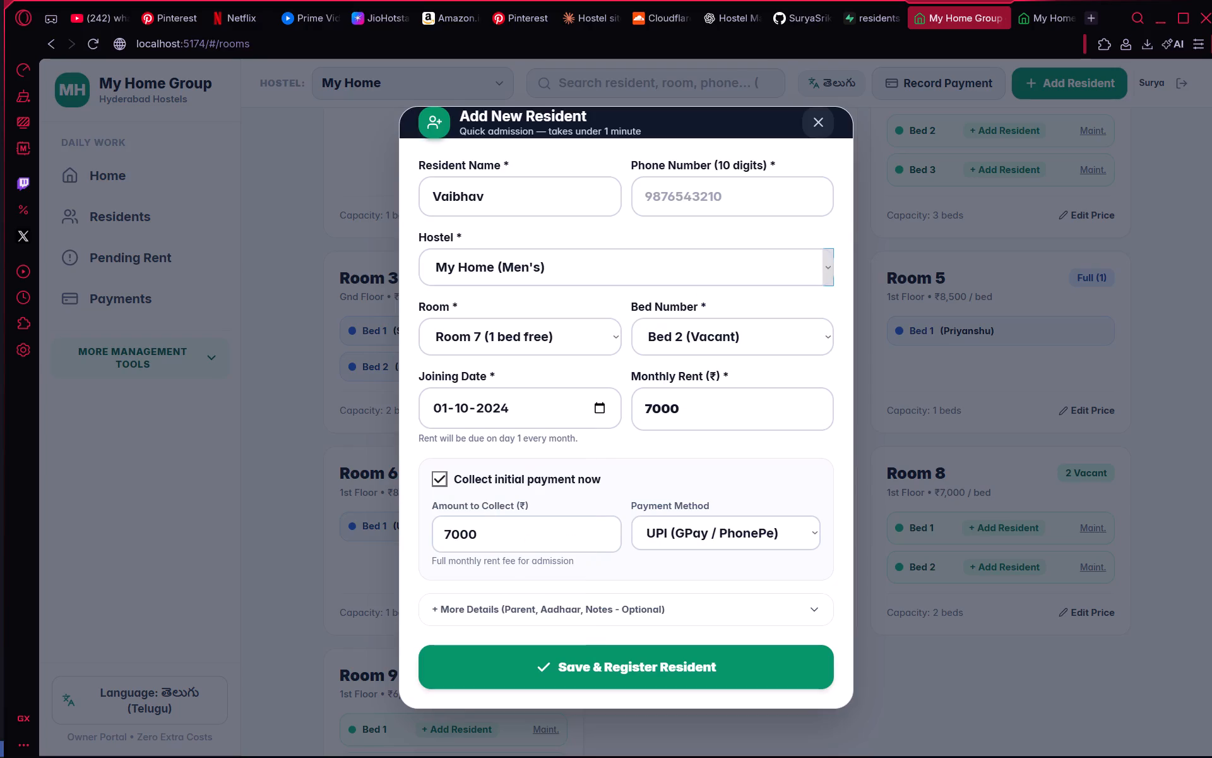
# Enter the resident's phone number in the new Room 7, Bed 2 registration.
pyautogui.click(717, 203)
pyautogui.write('89')
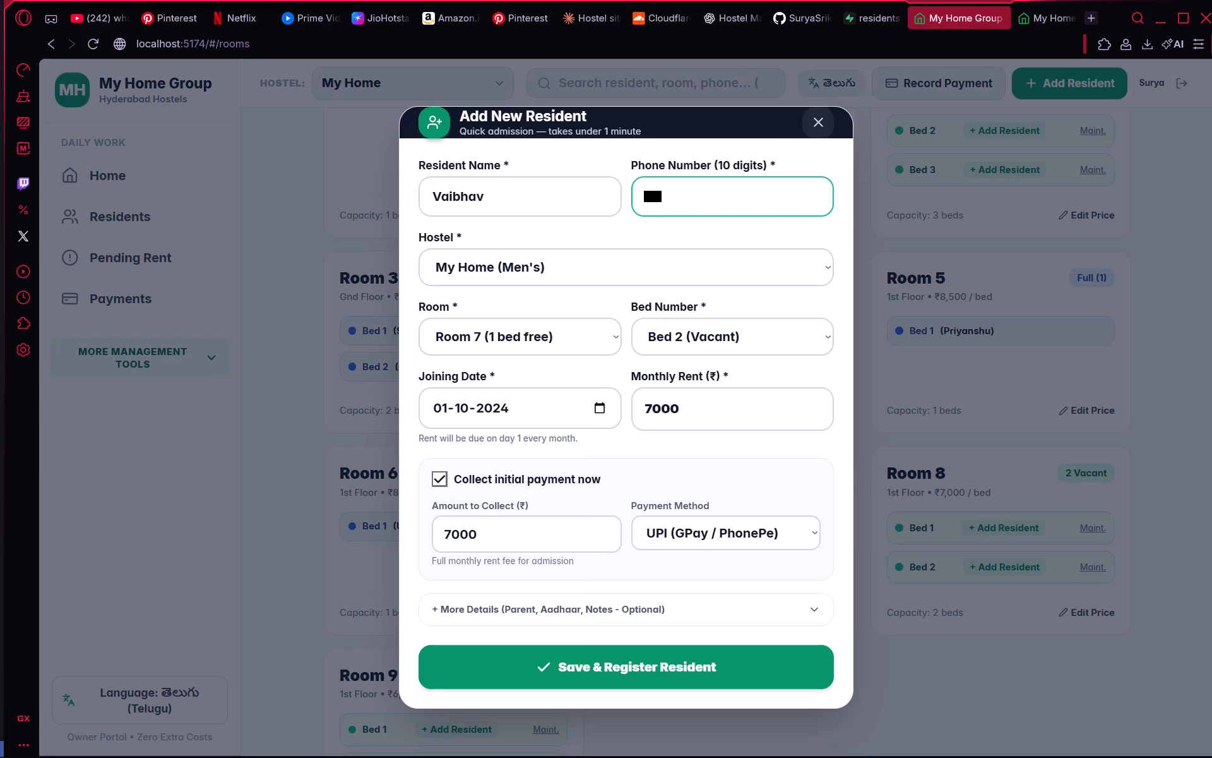
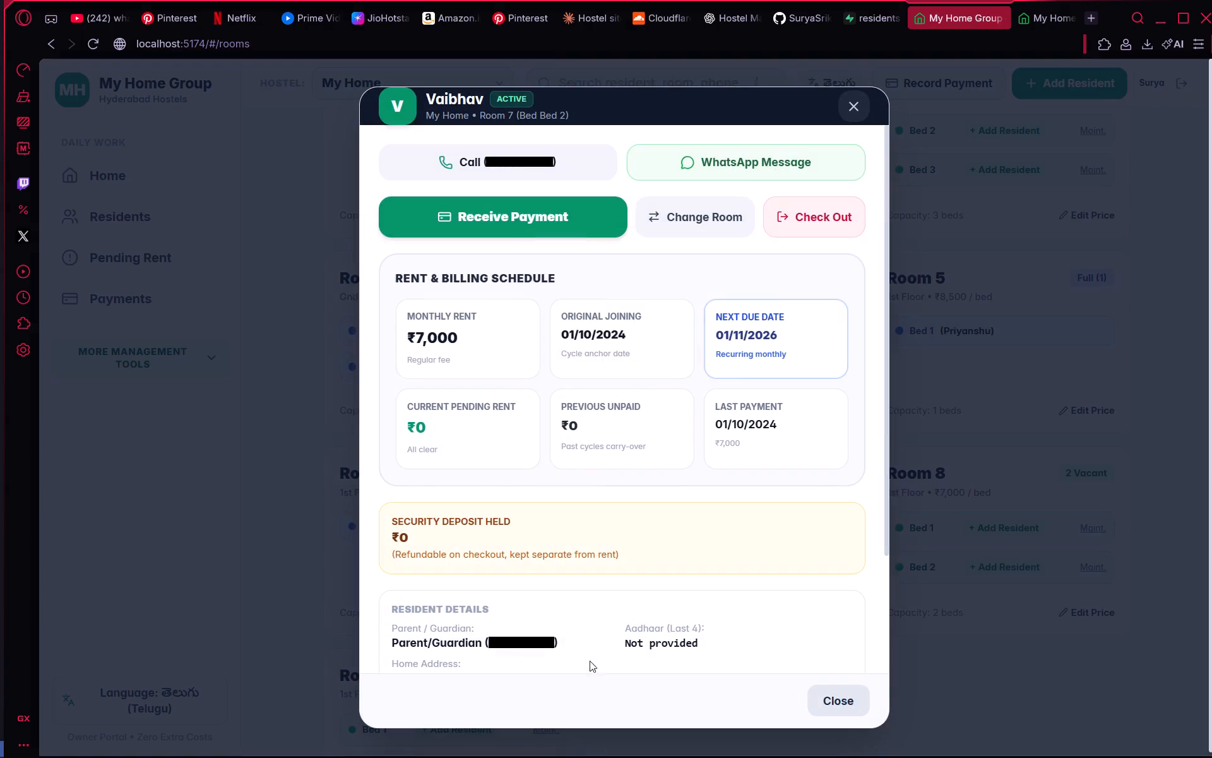
# Close the Room 7, Bed 2 resident's profile and the enrolment confirmation to return to the room list.
pyautogui.click(857, 100)
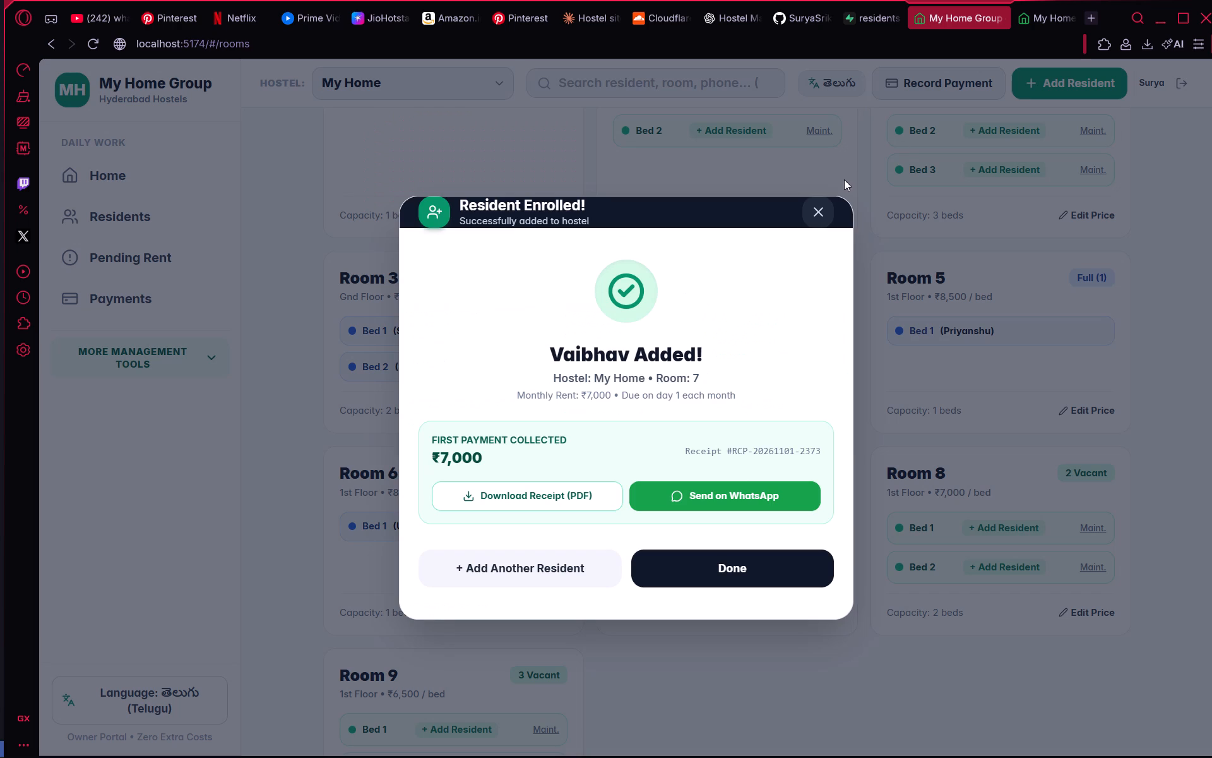
pyautogui.click(826, 212)
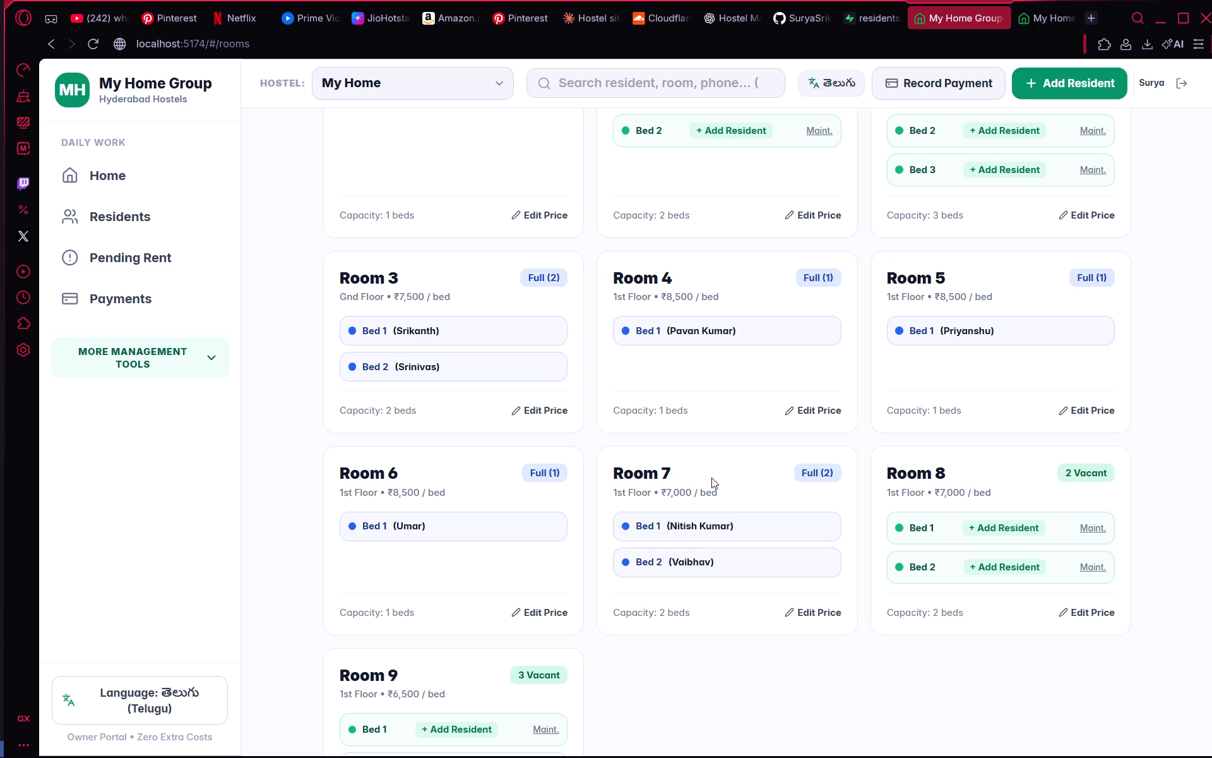
# Look through the My Home room cards to review which beds are occupied and which are vacant.
pyautogui.scroll(12, 711, 478)
pyautogui.scroll(-6, 711, 478)
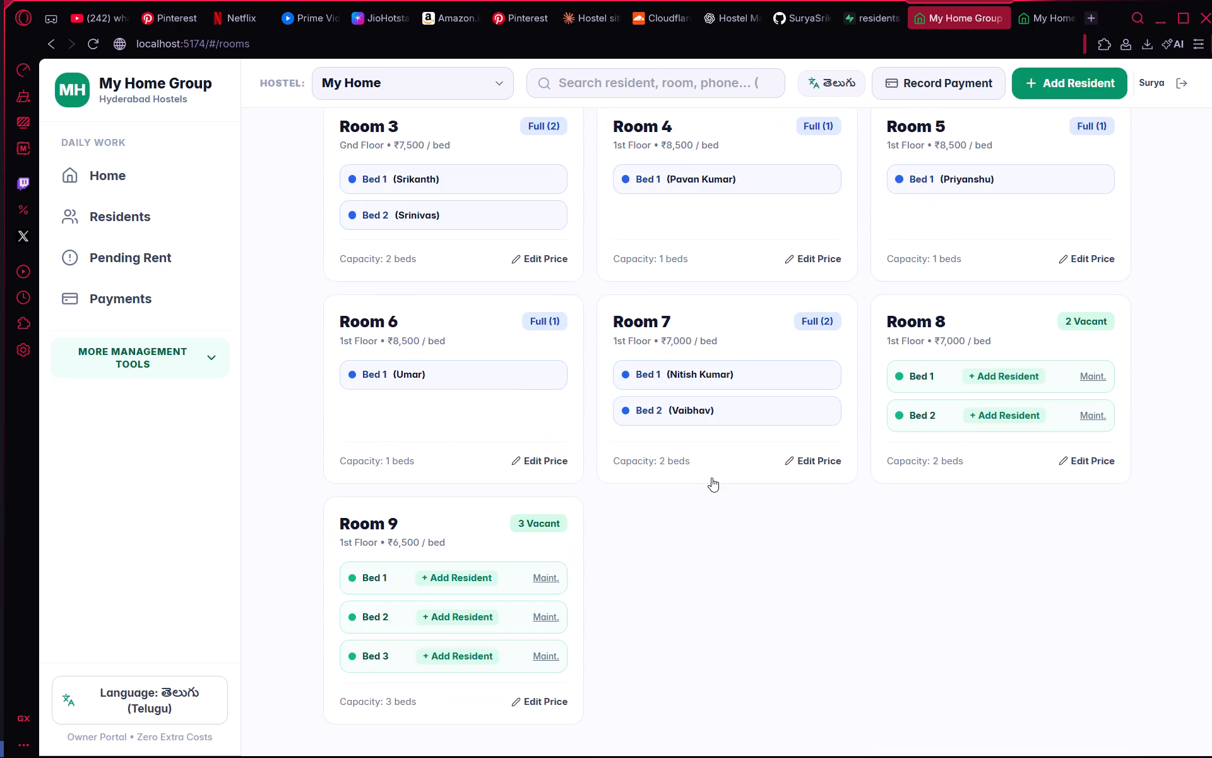
pyautogui.scroll(3, 711, 478)
pyautogui.scroll(-2, 711, 478)
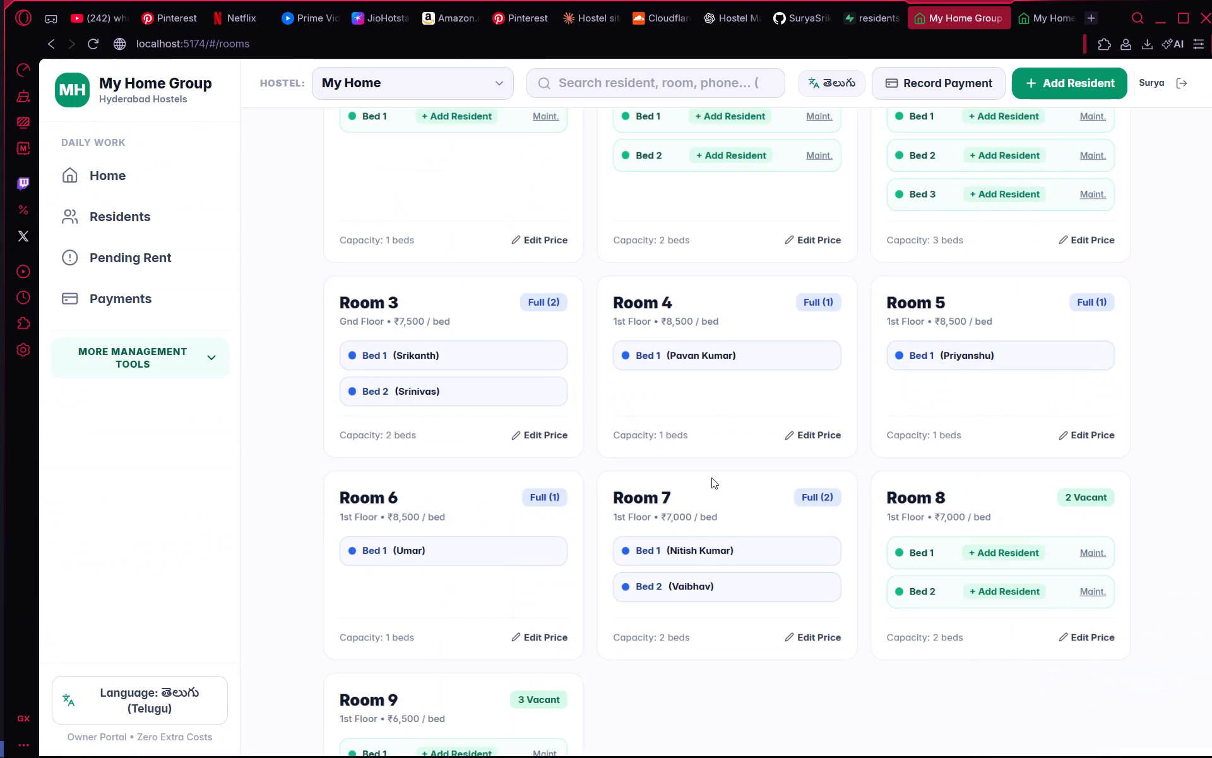
pyautogui.scroll(8, 711, 479)
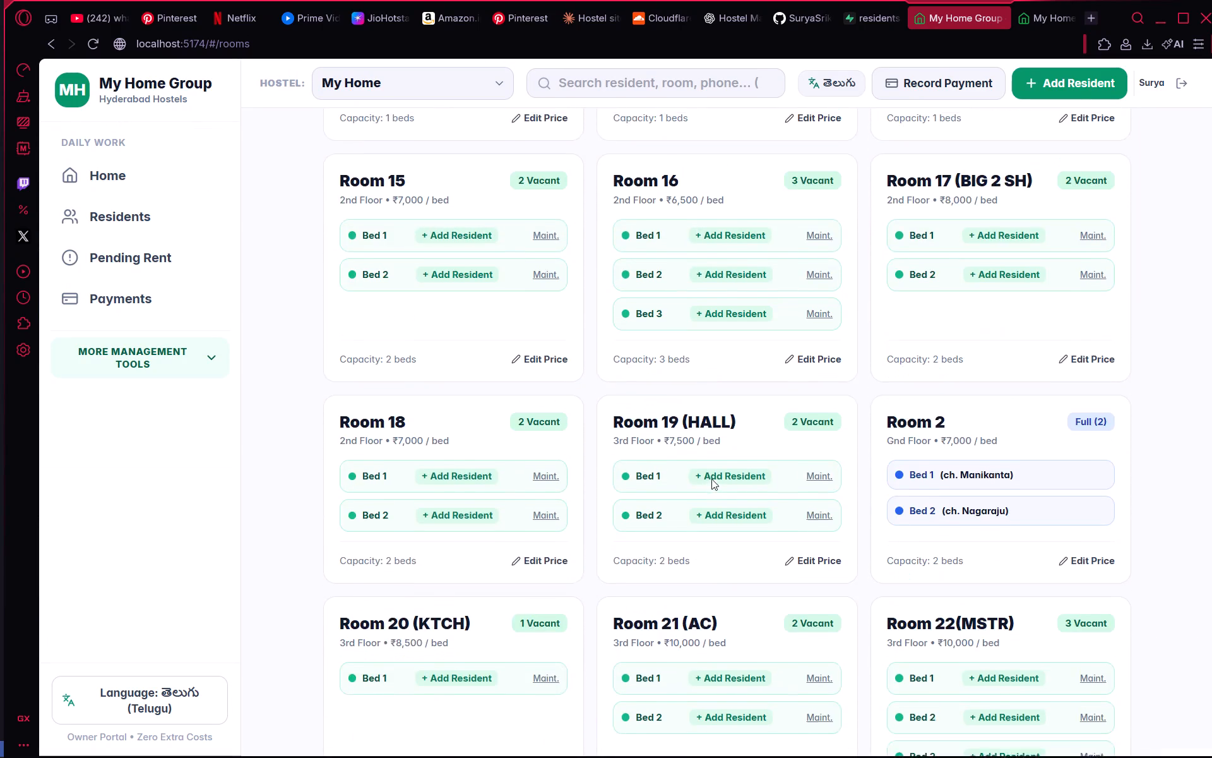
pyautogui.scroll(10, 711, 479)
pyautogui.scroll(-17, 711, 479)
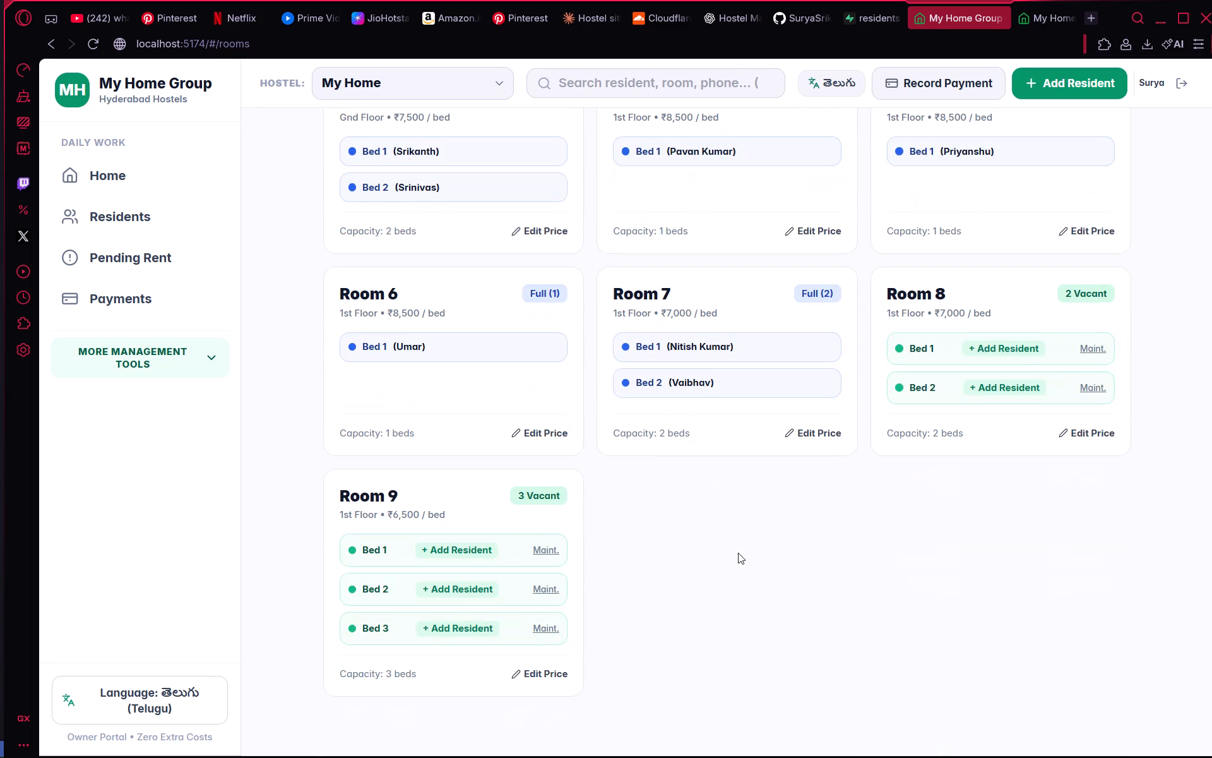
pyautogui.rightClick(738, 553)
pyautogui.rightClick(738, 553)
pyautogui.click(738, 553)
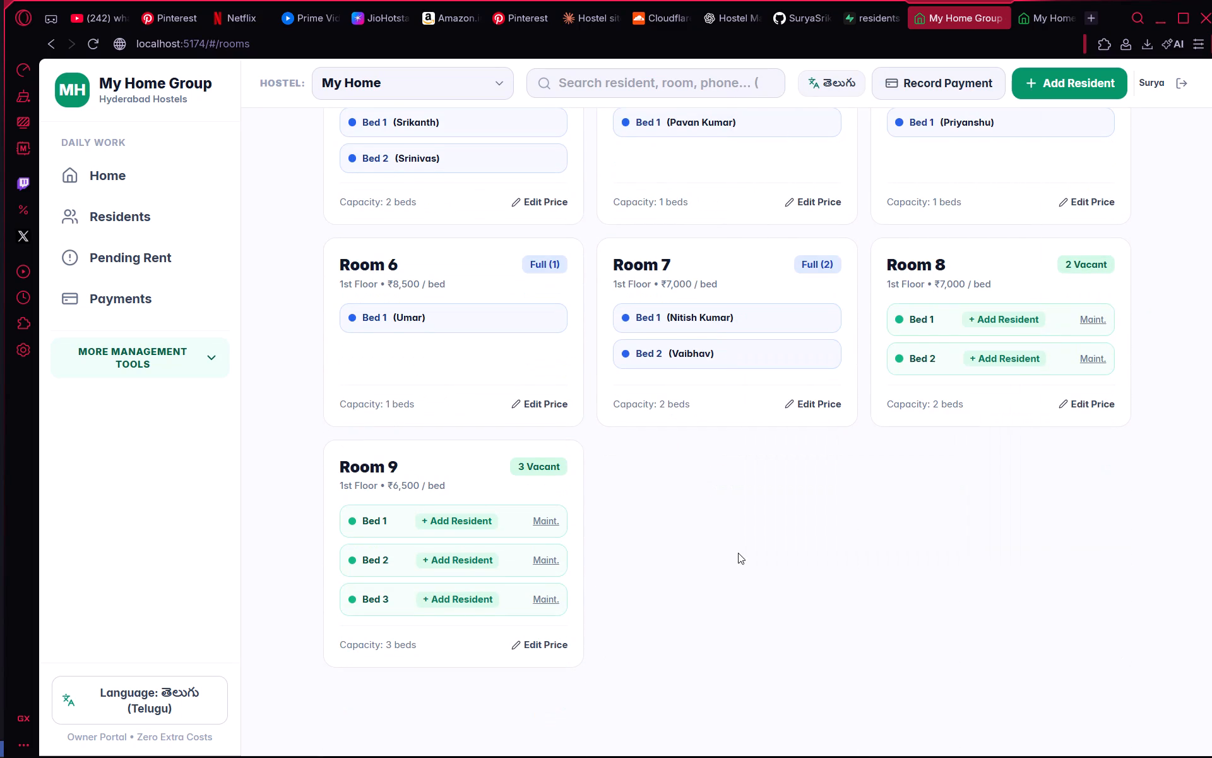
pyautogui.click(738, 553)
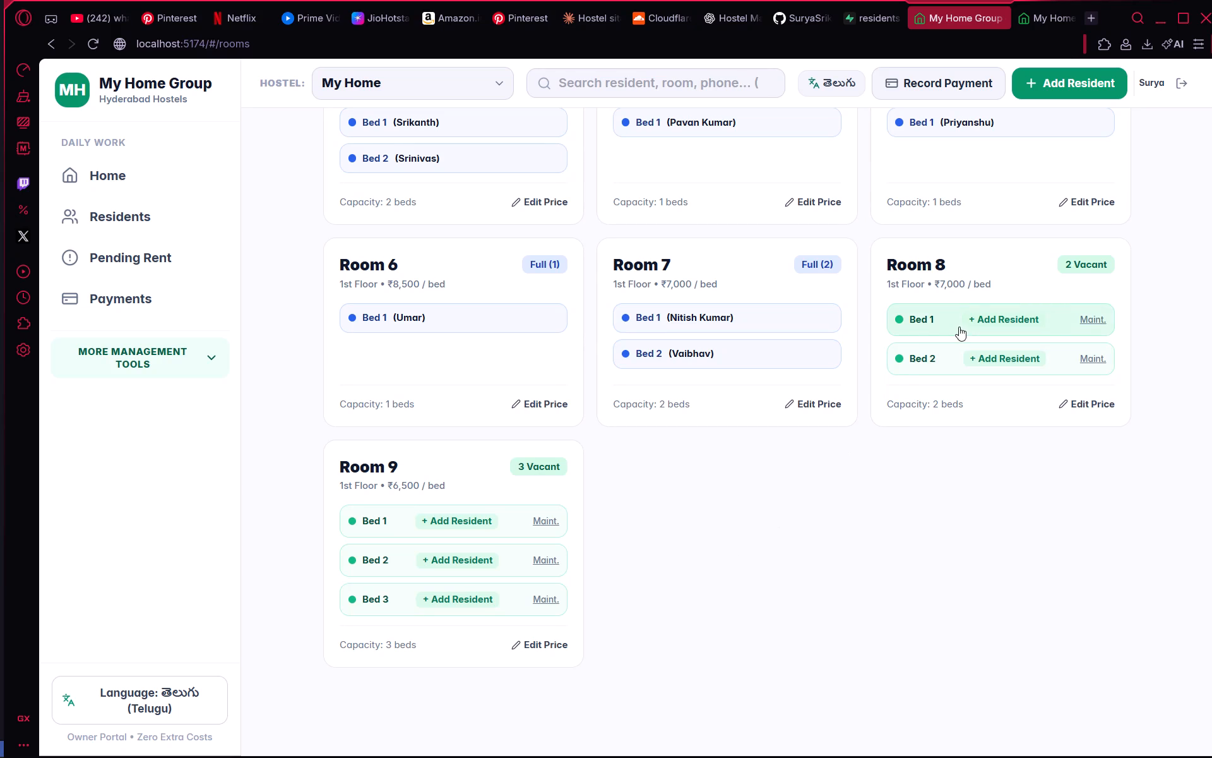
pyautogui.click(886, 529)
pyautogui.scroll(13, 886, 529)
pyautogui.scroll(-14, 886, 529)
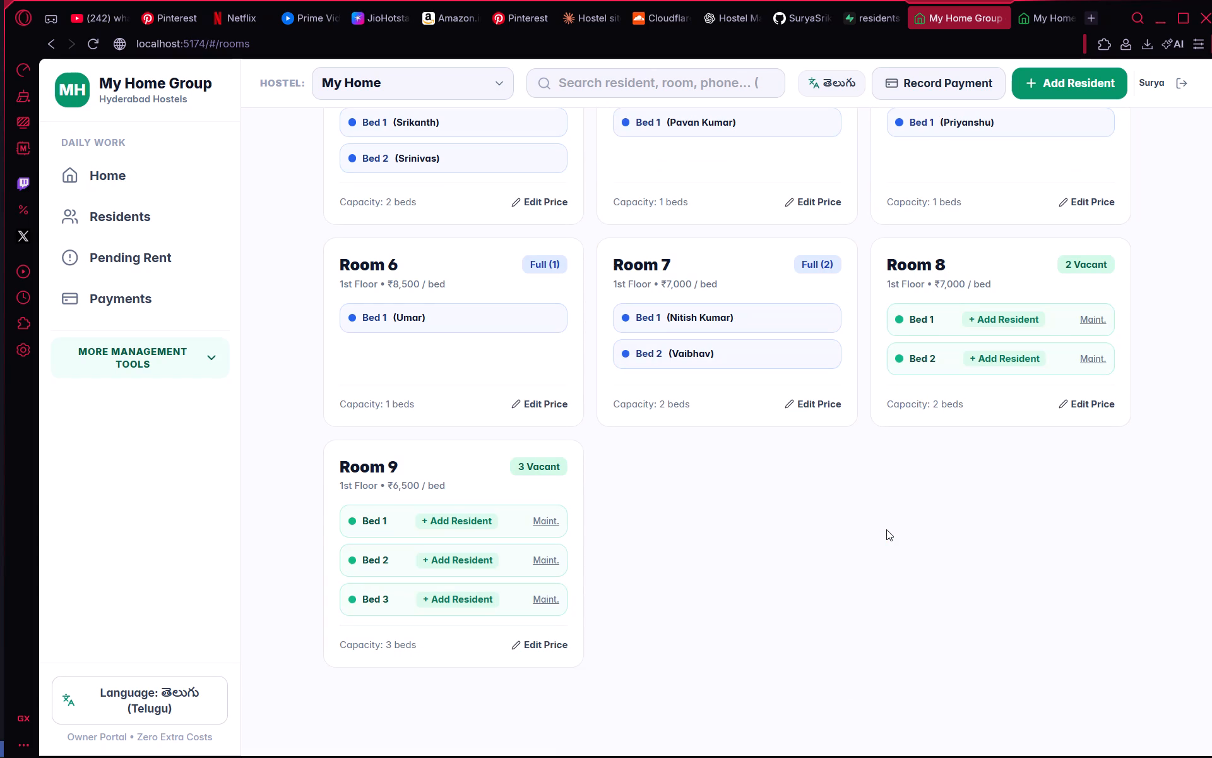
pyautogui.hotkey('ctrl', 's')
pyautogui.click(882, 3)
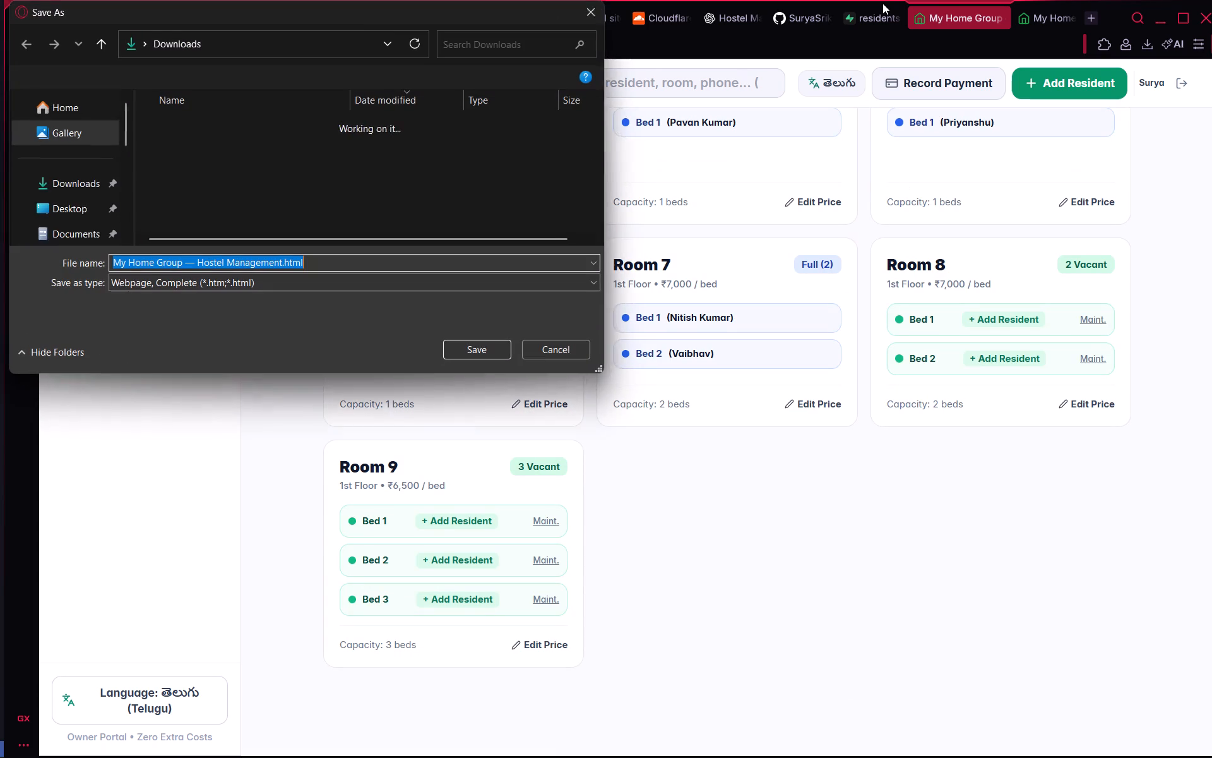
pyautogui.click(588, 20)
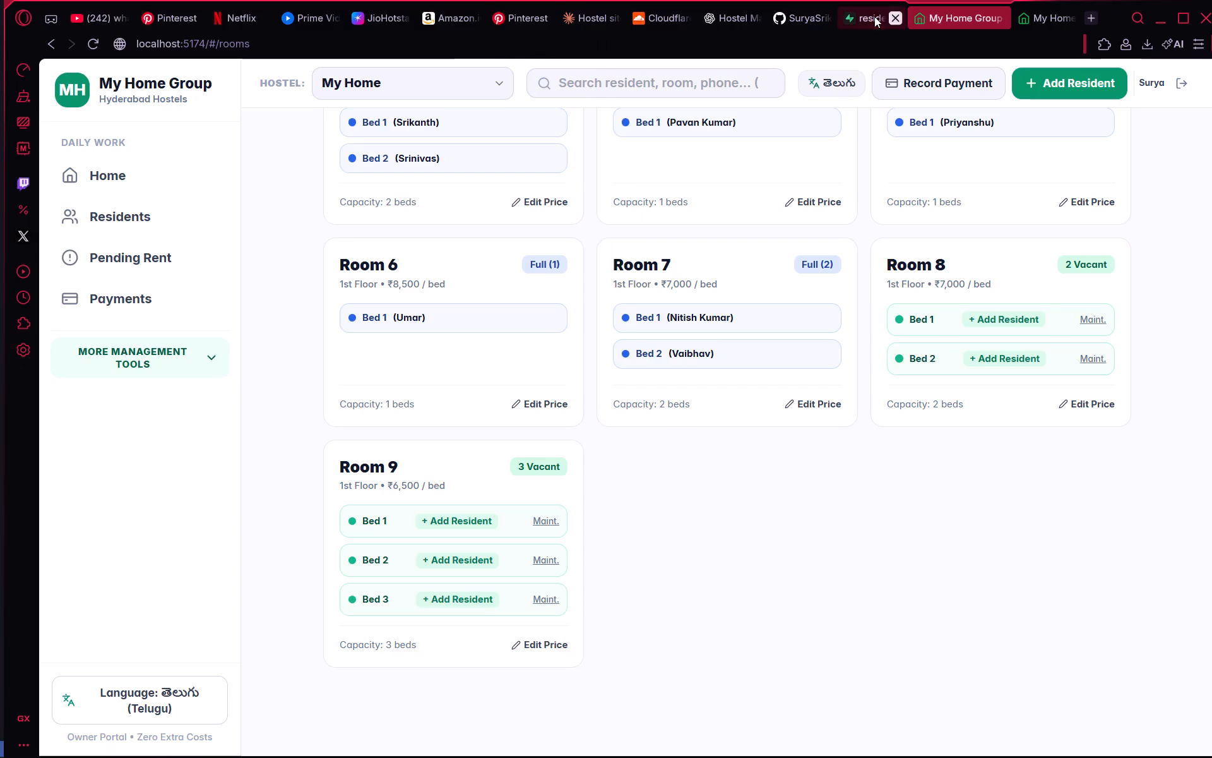
# Check the residents table in Supabase and the hostel management chat in ChatGPT, ending back at the My Home rooms.
pyautogui.click(874, 16)
pyautogui.scroll(6, 616, 239)
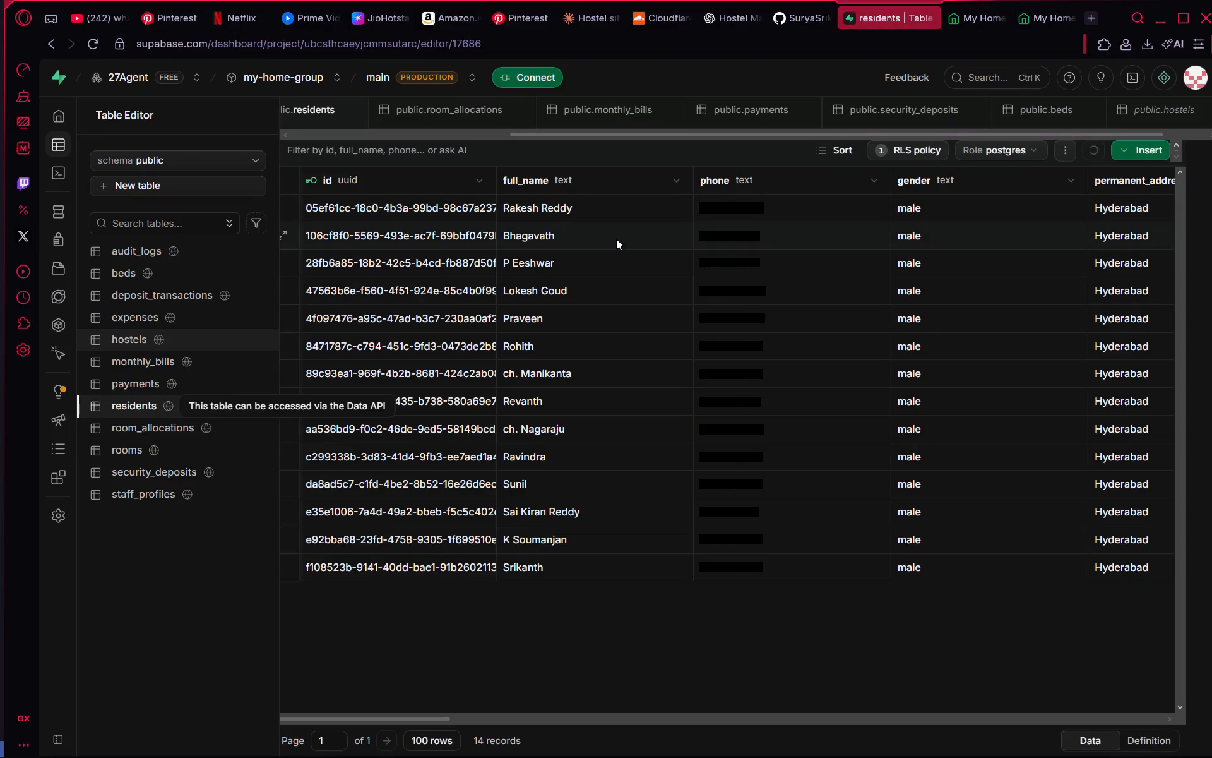
pyautogui.click(956, 20)
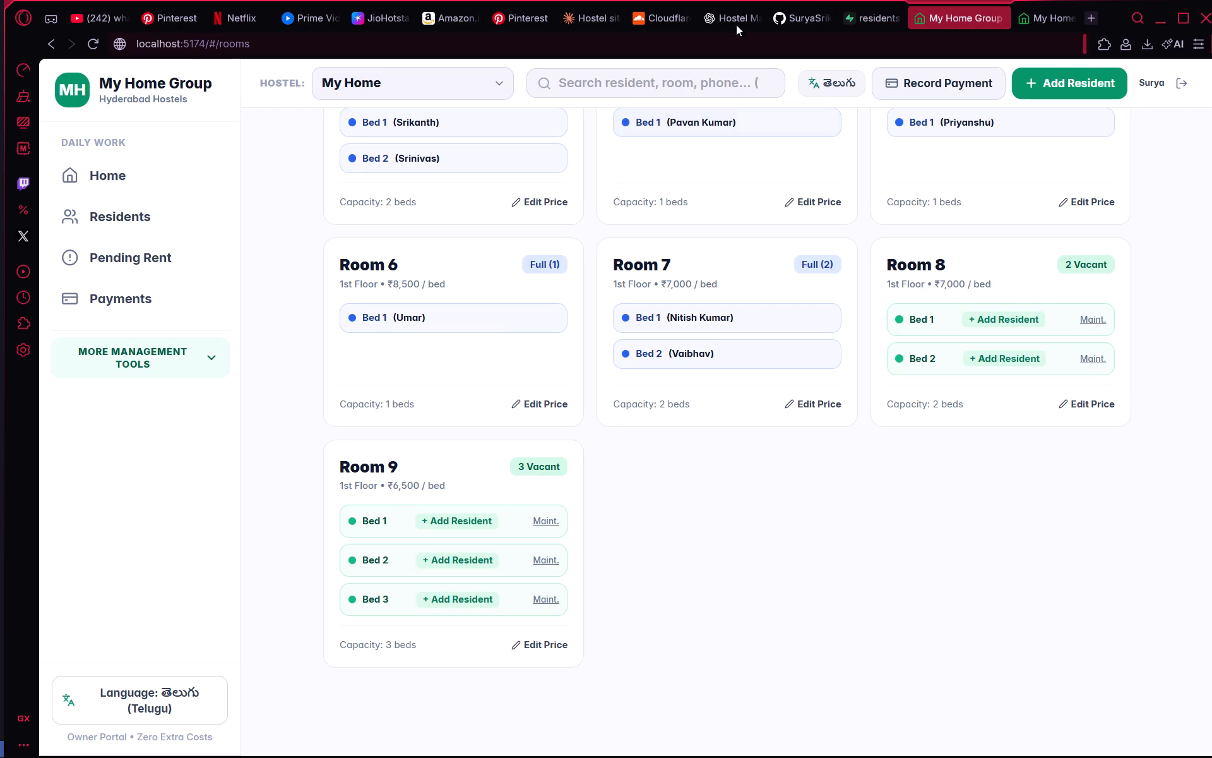
pyautogui.click(732, 13)
pyautogui.click(797, 337)
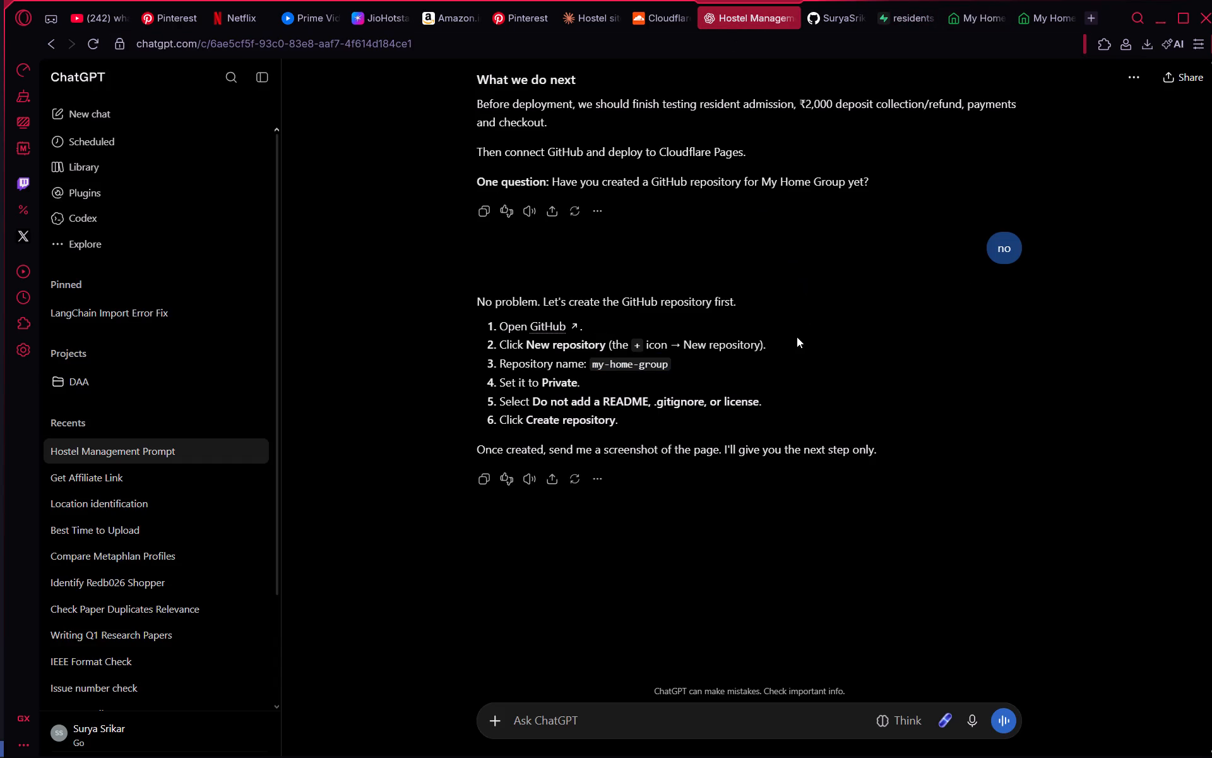
pyautogui.click(983, 11)
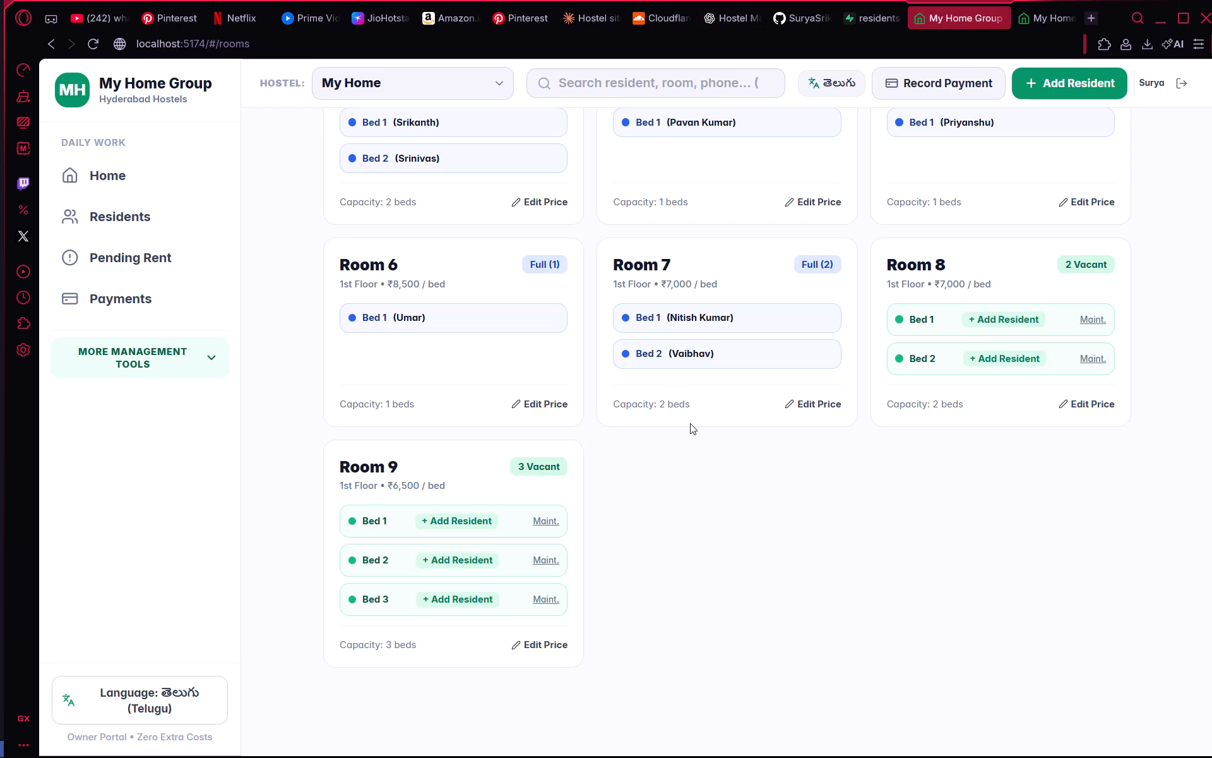
# Start a new resident registration for Room 14, Bed 1 and enter the resident's name.
pyautogui.scroll(12, 692, 450)
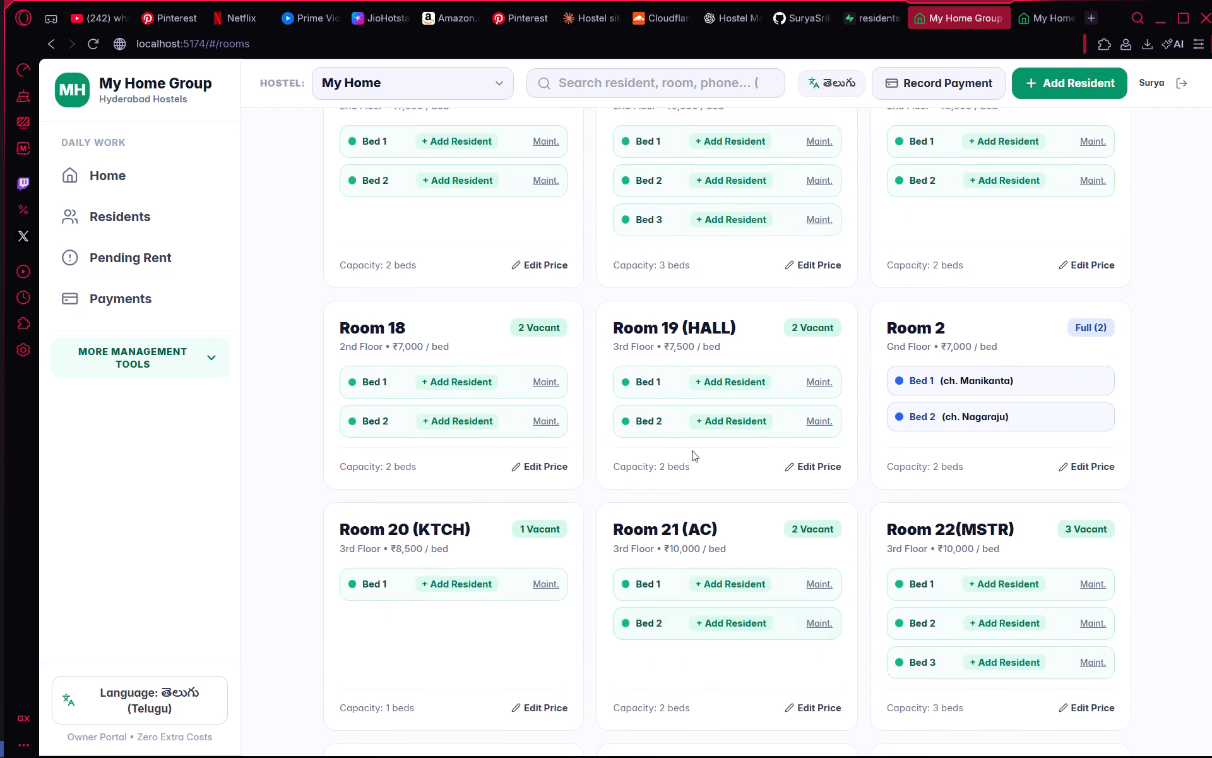
pyautogui.scroll(6, 692, 450)
pyautogui.scroll(-1, 692, 450)
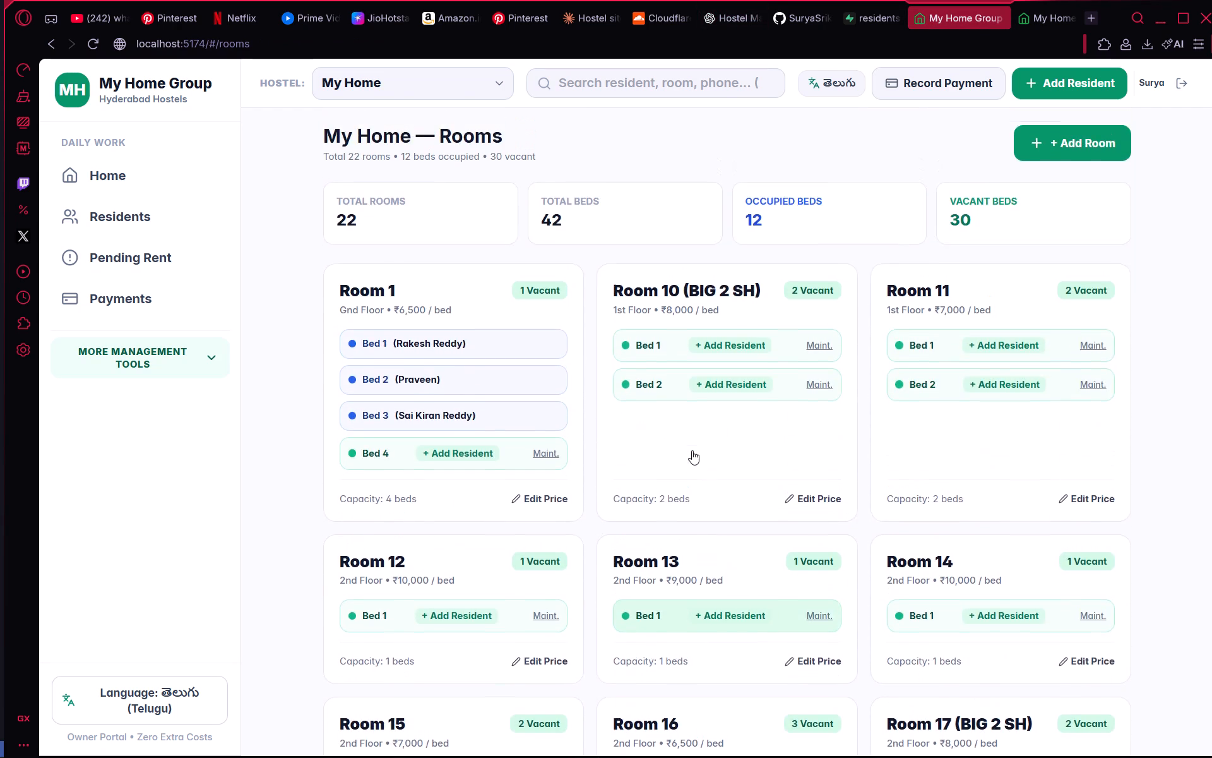
pyautogui.scroll(-1, 692, 450)
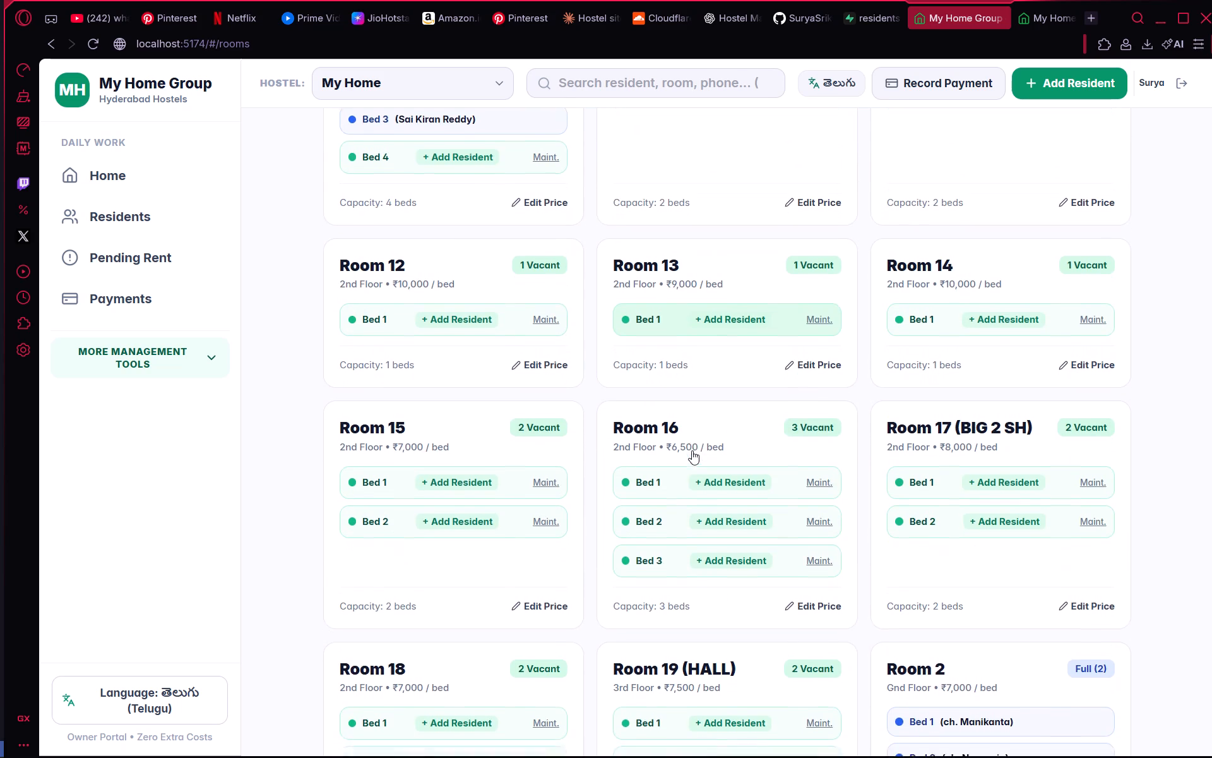
pyautogui.scroll(-1, 692, 450)
pyautogui.scroll(1, 692, 450)
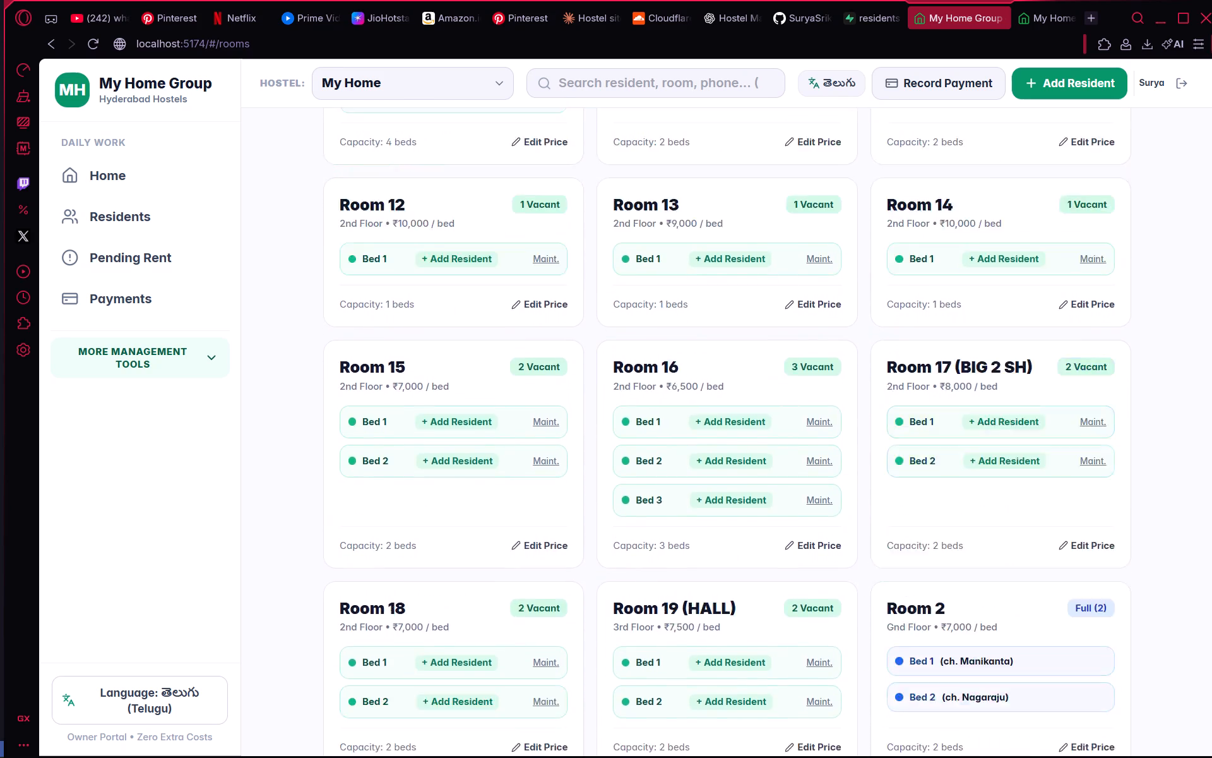
pyautogui.scroll(1, 692, 450)
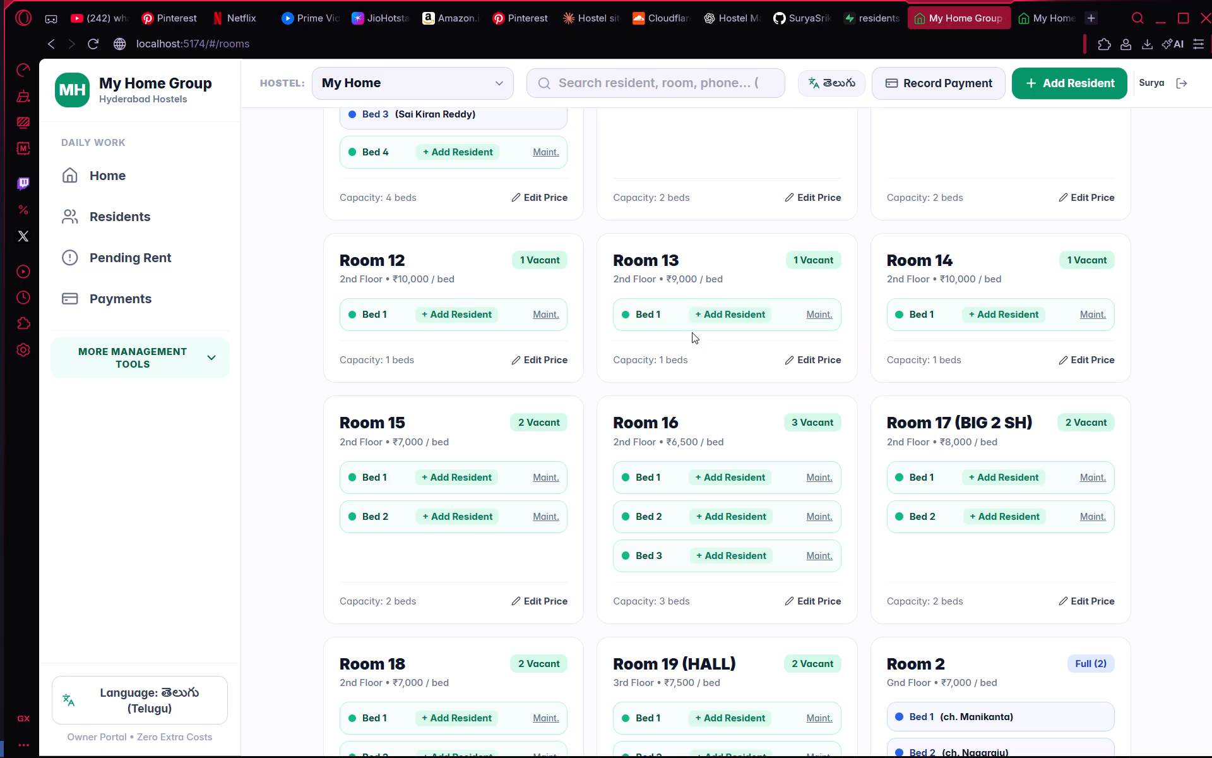
pyautogui.click(906, 312)
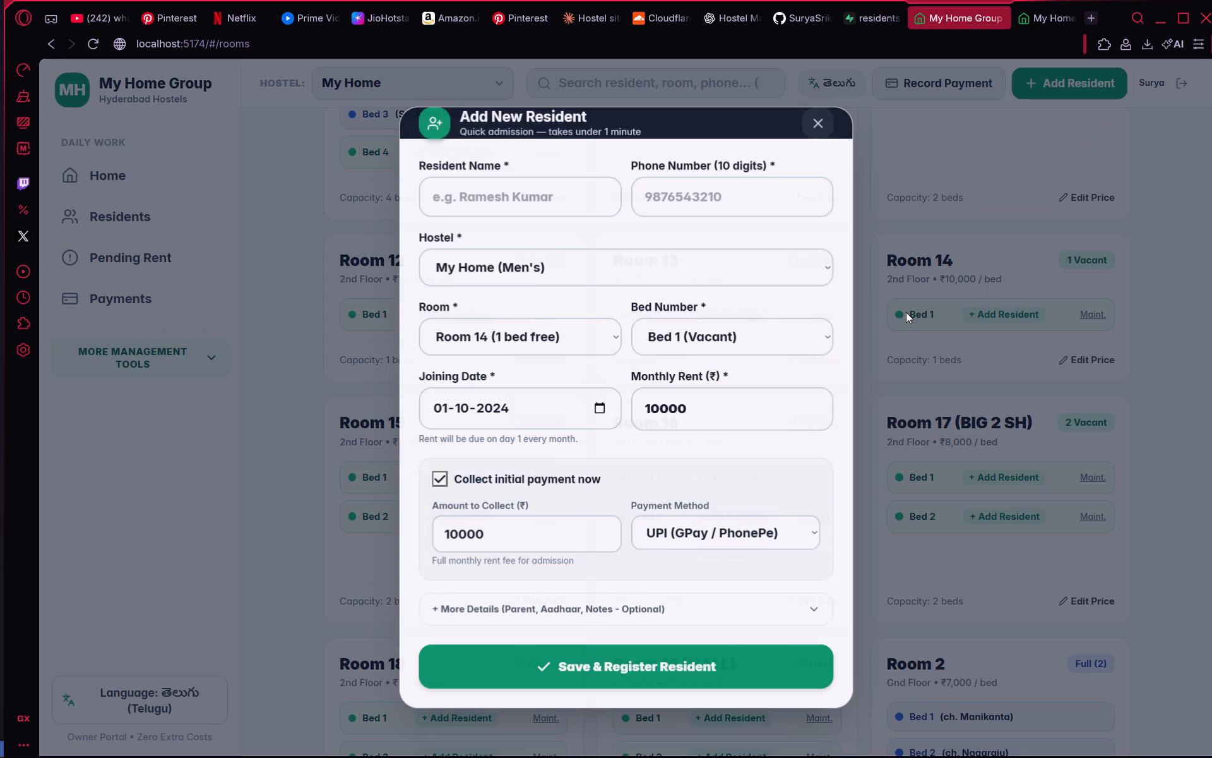
pyautogui.click(537, 188)
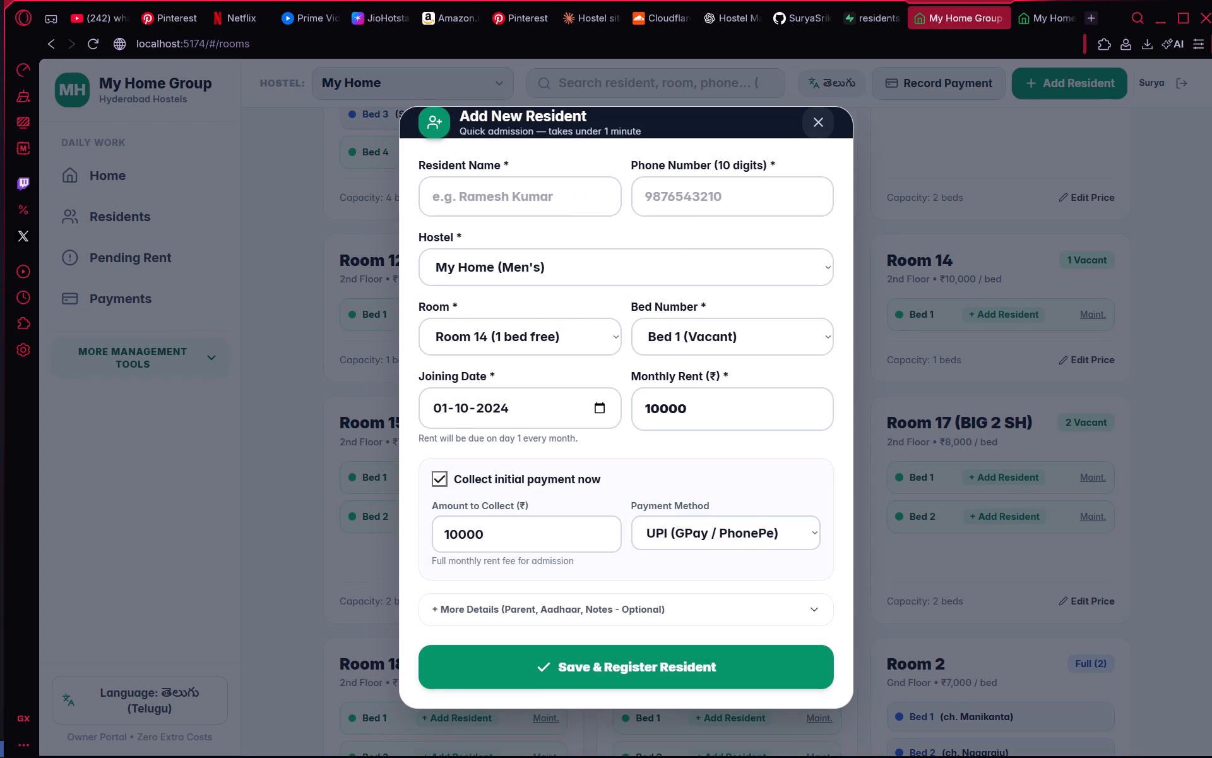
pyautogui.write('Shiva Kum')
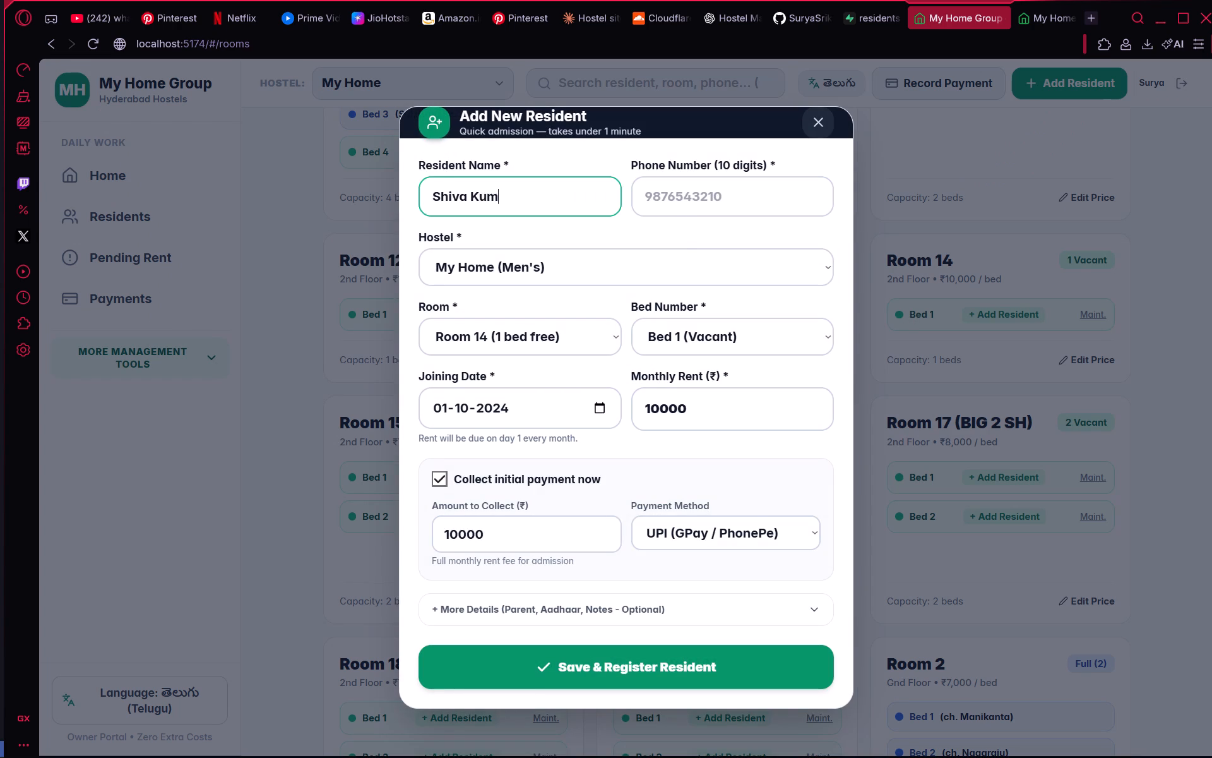
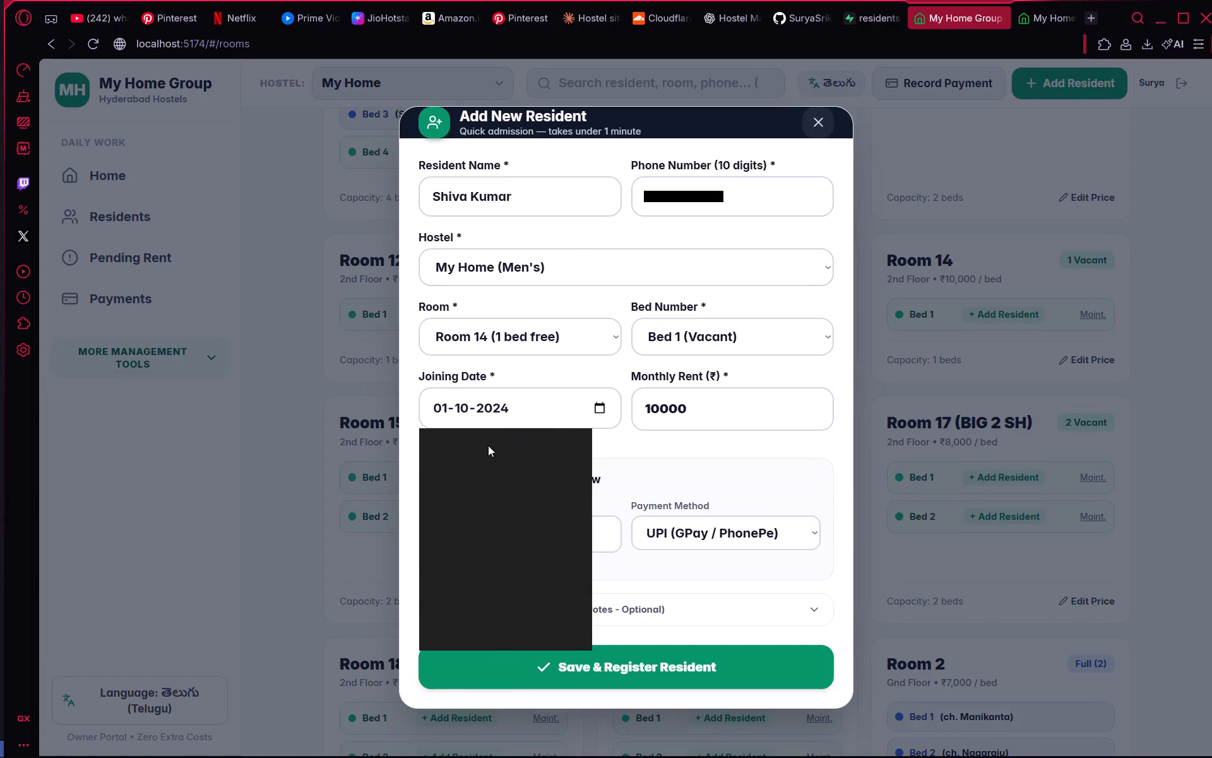
# Set the joining date to 08-06-2026 in the new resident registration for Room 14, Bed 1.
pyautogui.click(488, 445)
pyautogui.click(449, 593)
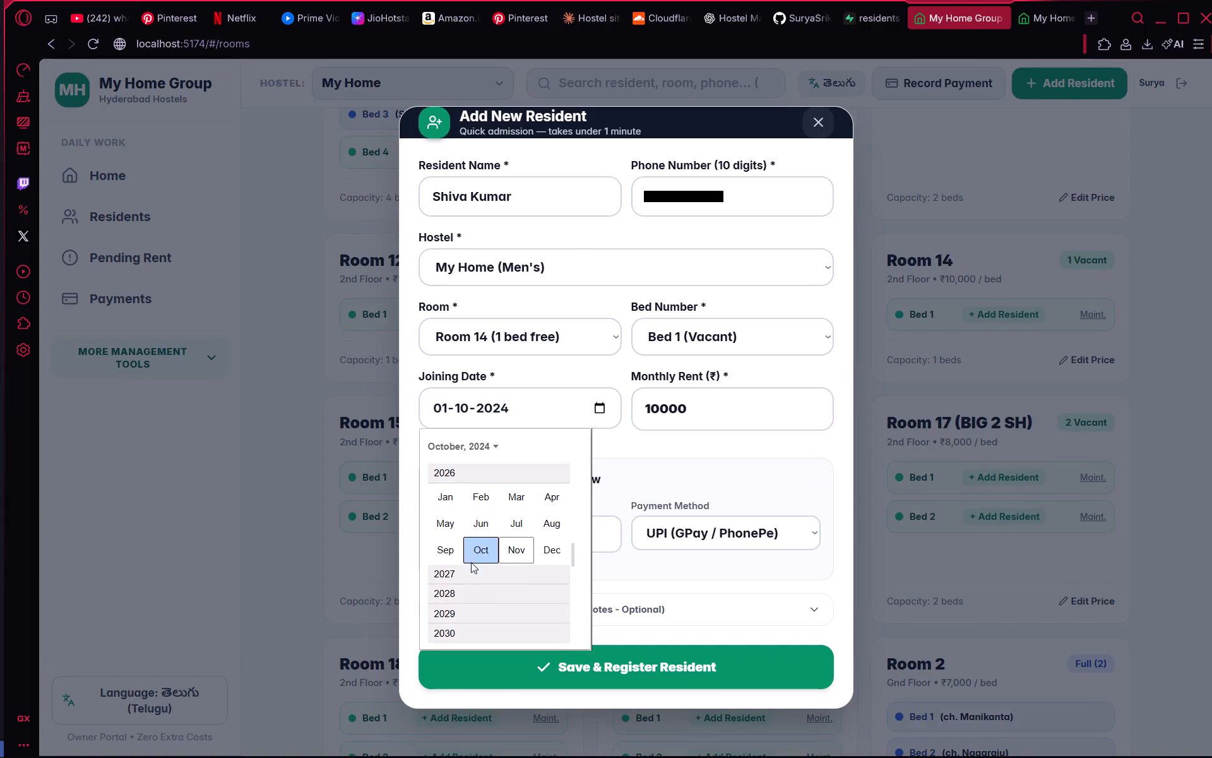
pyautogui.click(483, 520)
pyautogui.click(465, 523)
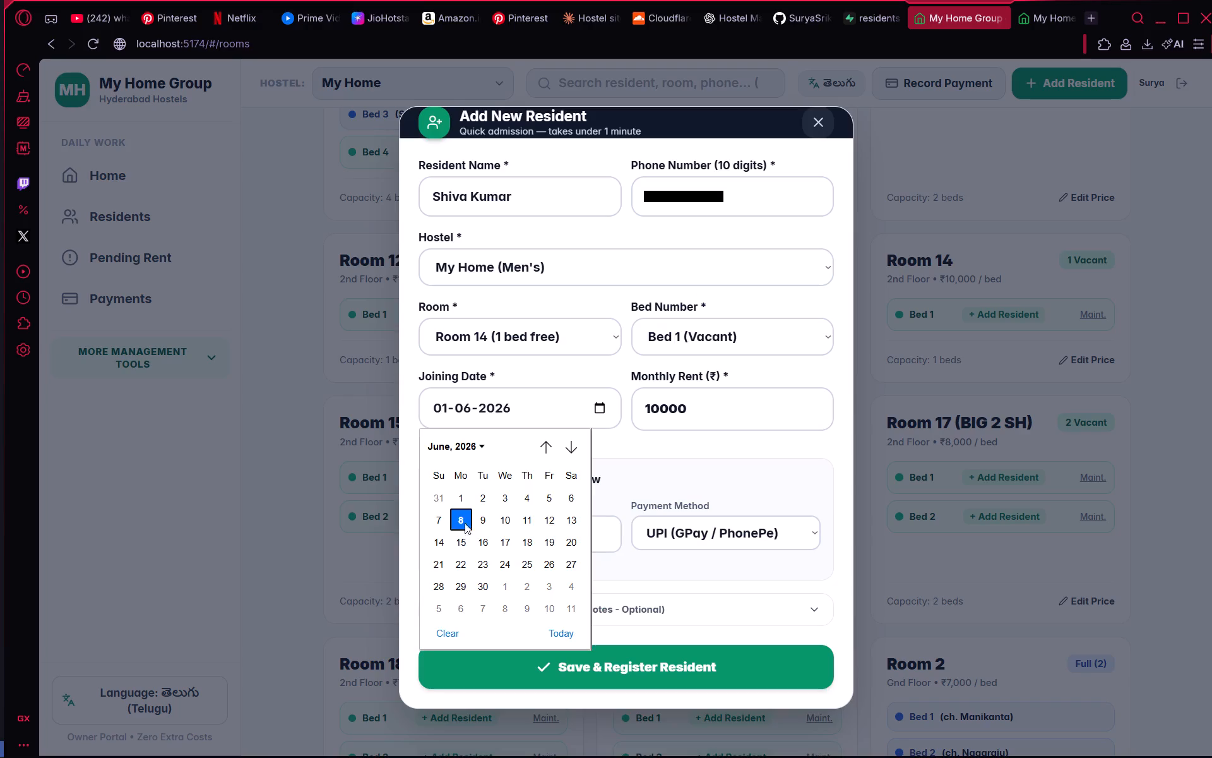
pyautogui.click(706, 443)
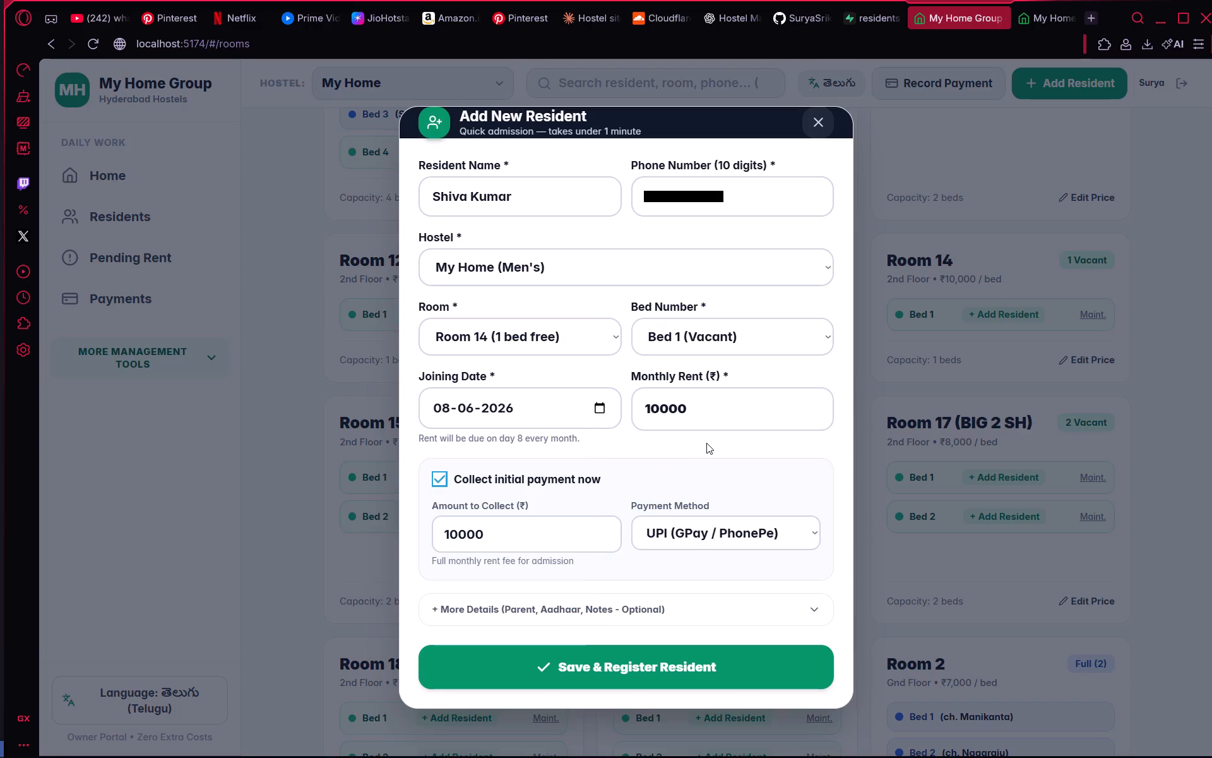
# Save the Room 14, Bed 1 resident's registration and return to the room list, closing the profile and enrolment confirmation.
pyautogui.click(644, 659)
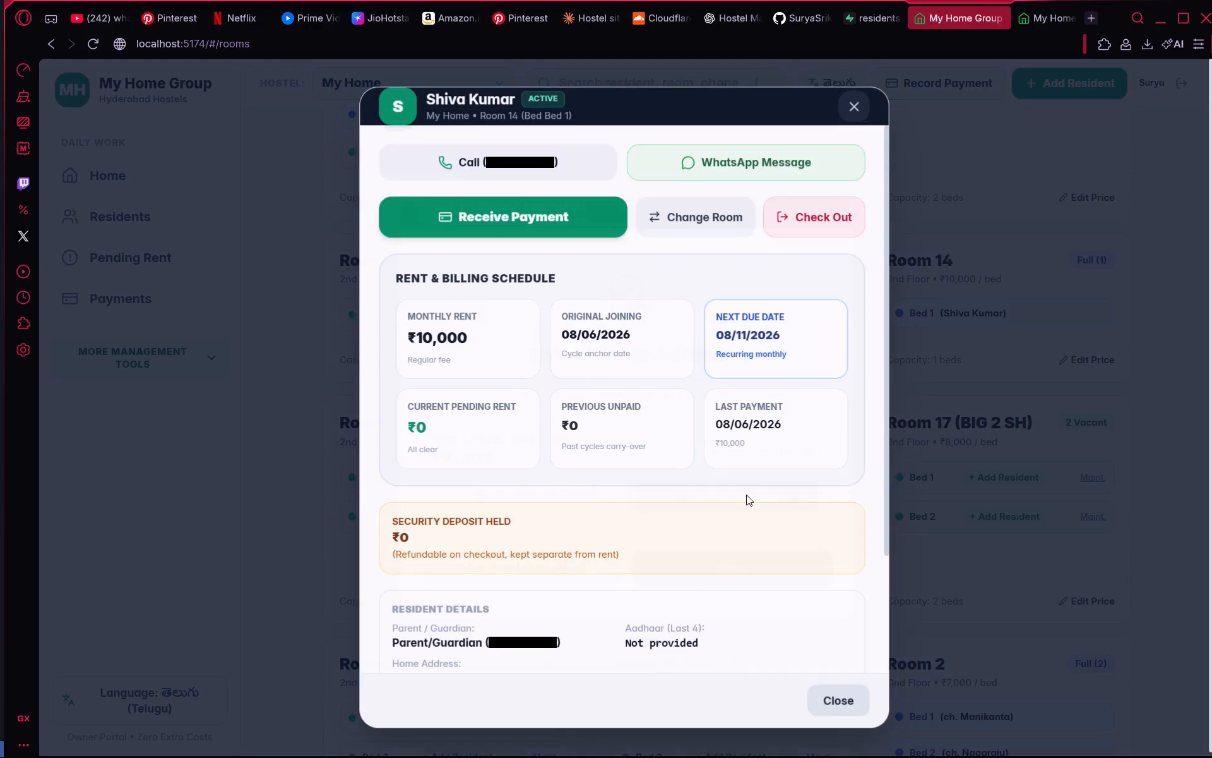
pyautogui.click(850, 102)
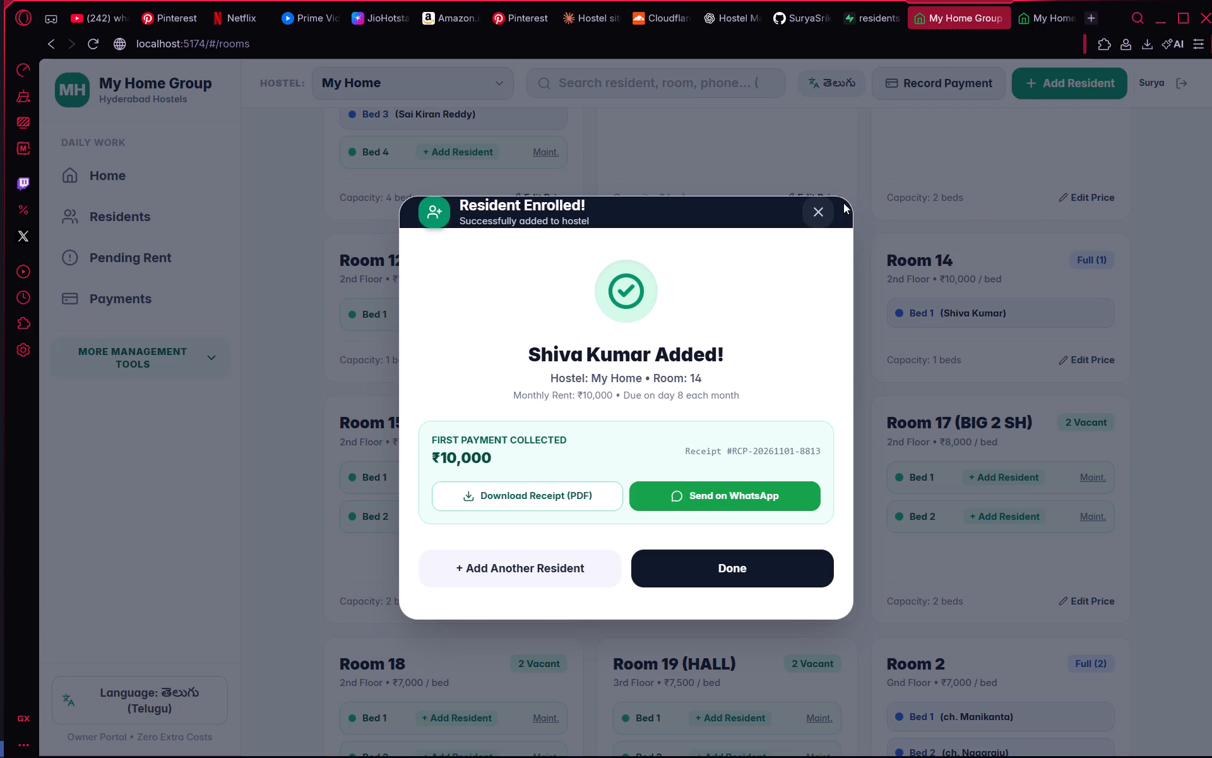
pyautogui.click(823, 208)
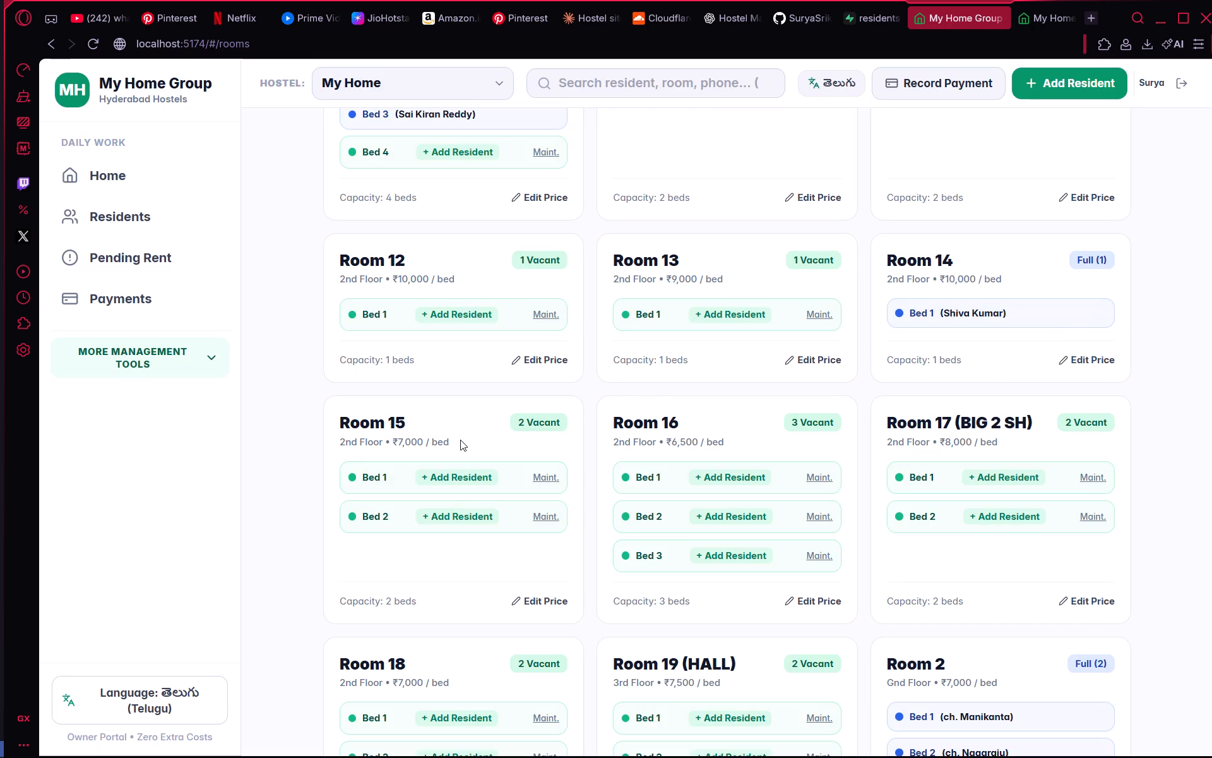
# Start a new resident registration for Room 15, Bed 1 and enter the resident's name.
pyautogui.click(431, 477)
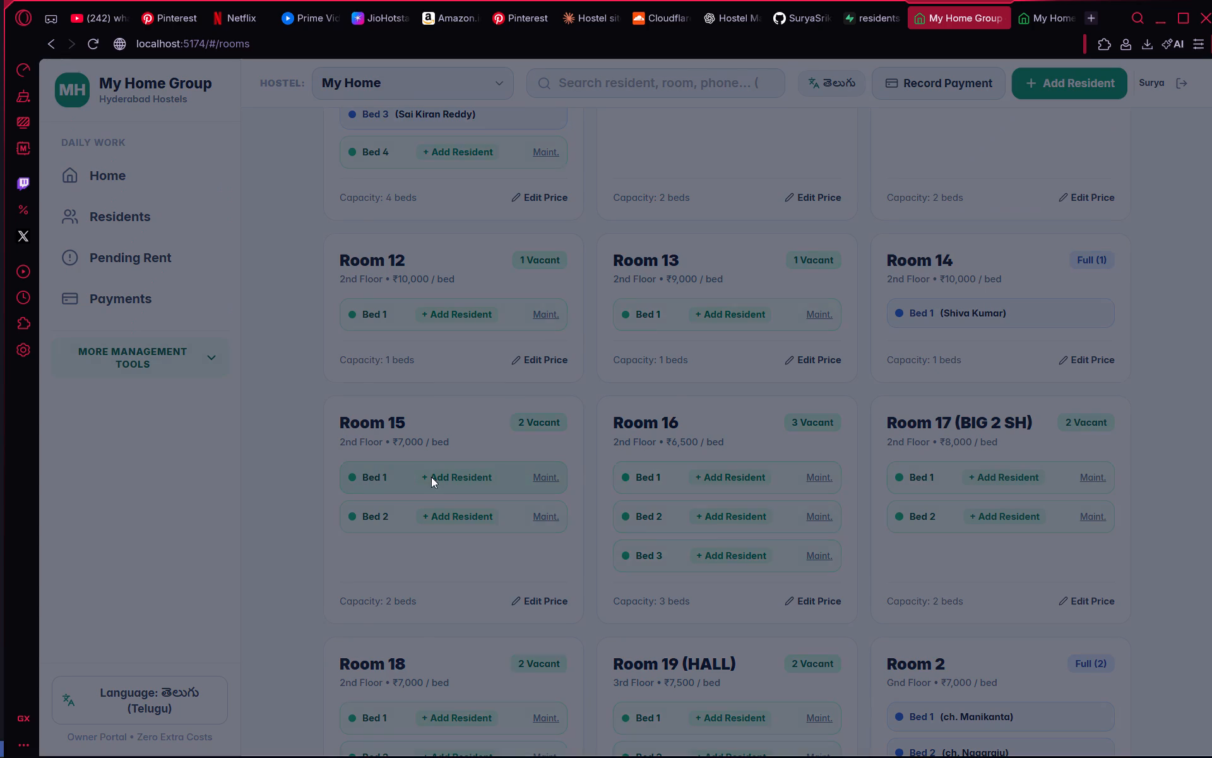
pyautogui.click(526, 192)
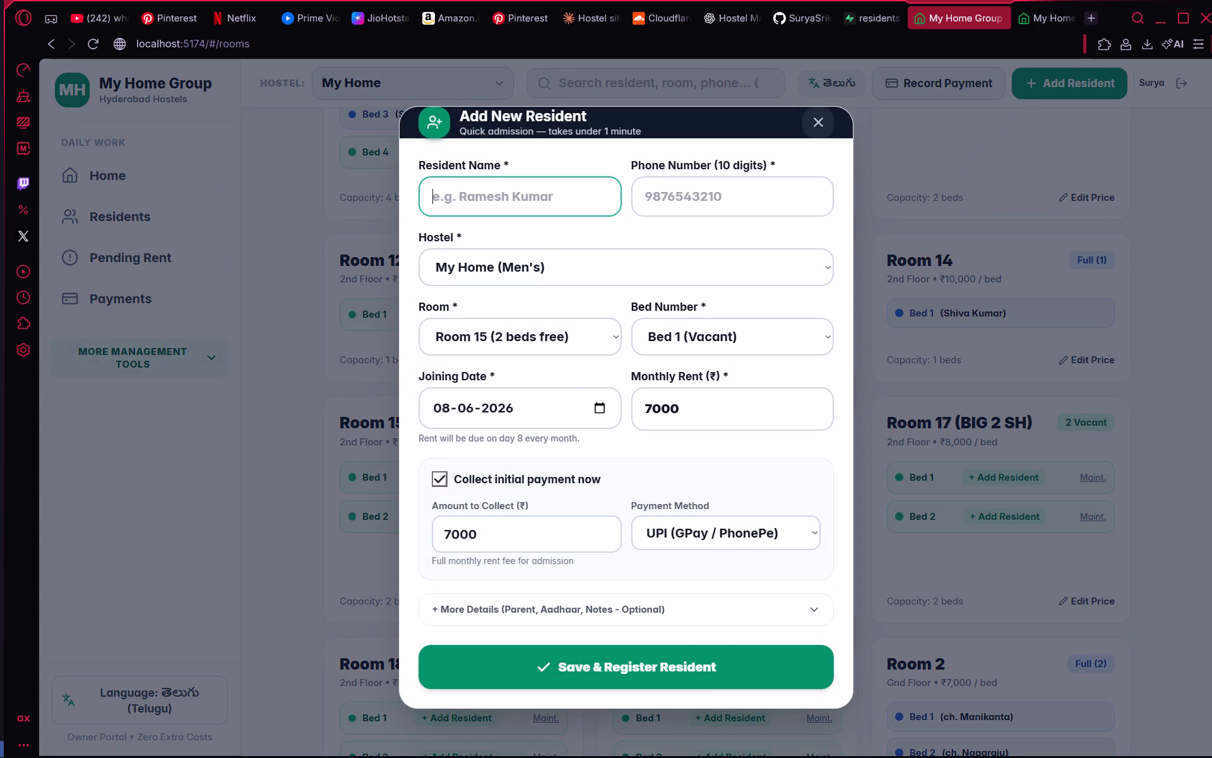
pyautogui.write('Imran')
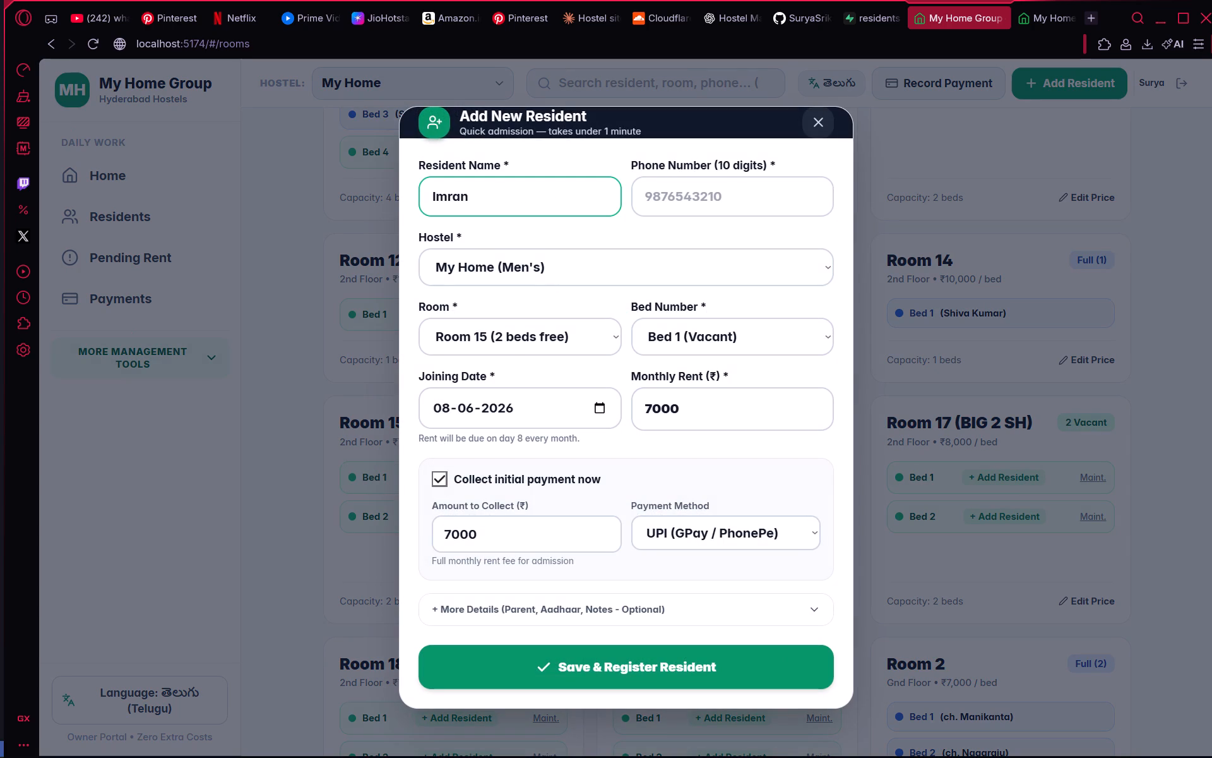
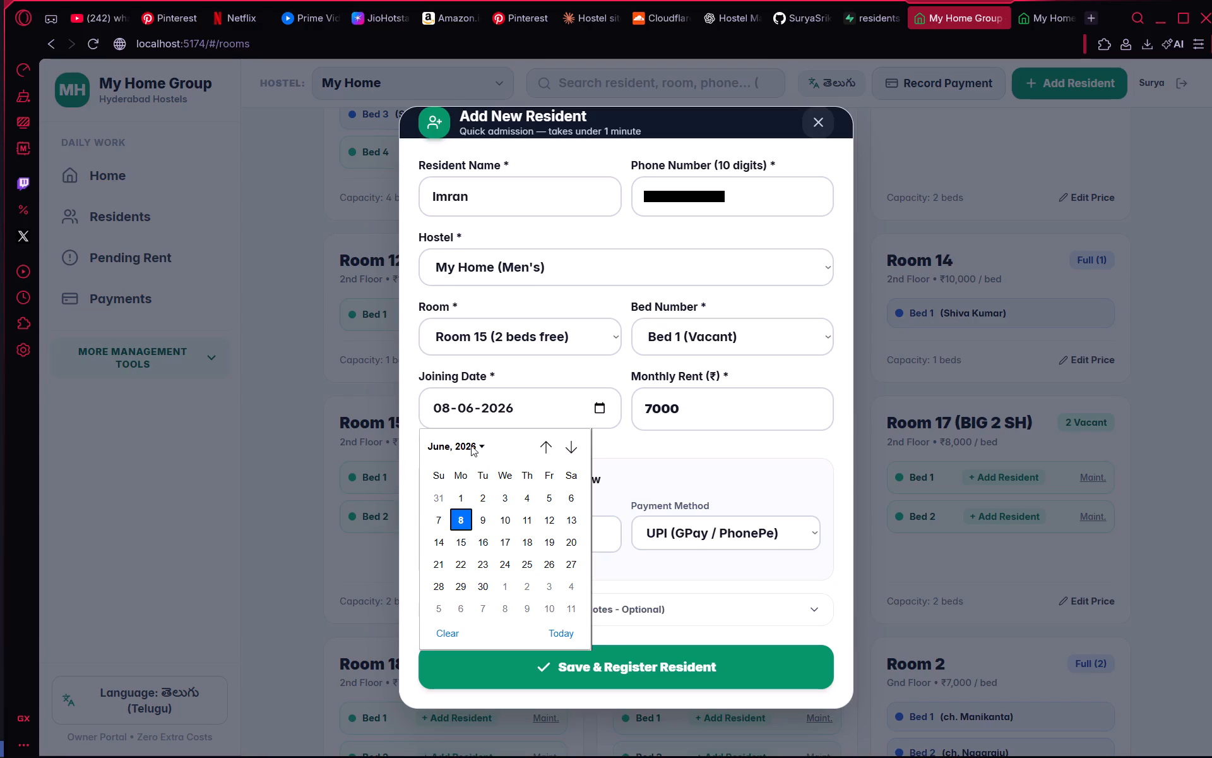
# Set the joining date to 02-04-2025 in the new resident registration for Room 15, Bed 1.
pyautogui.click(462, 445)
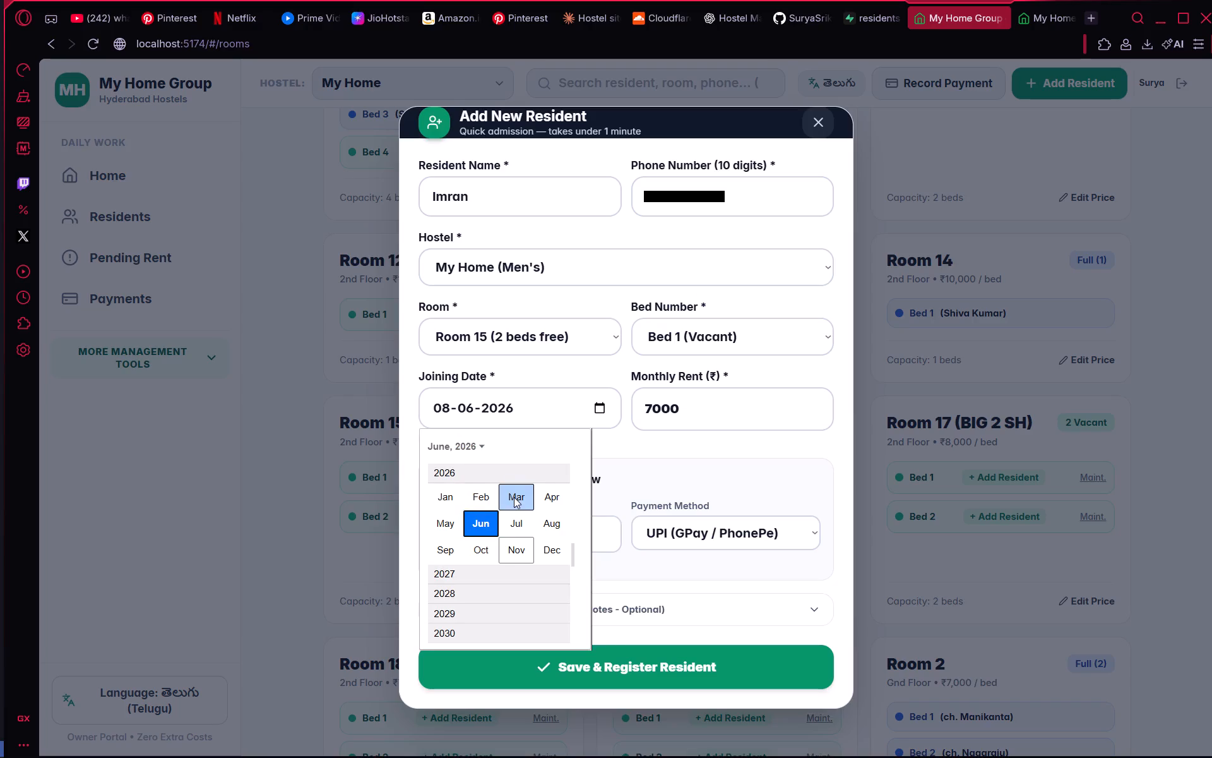
pyautogui.scroll(5, 489, 507)
pyautogui.click(476, 505)
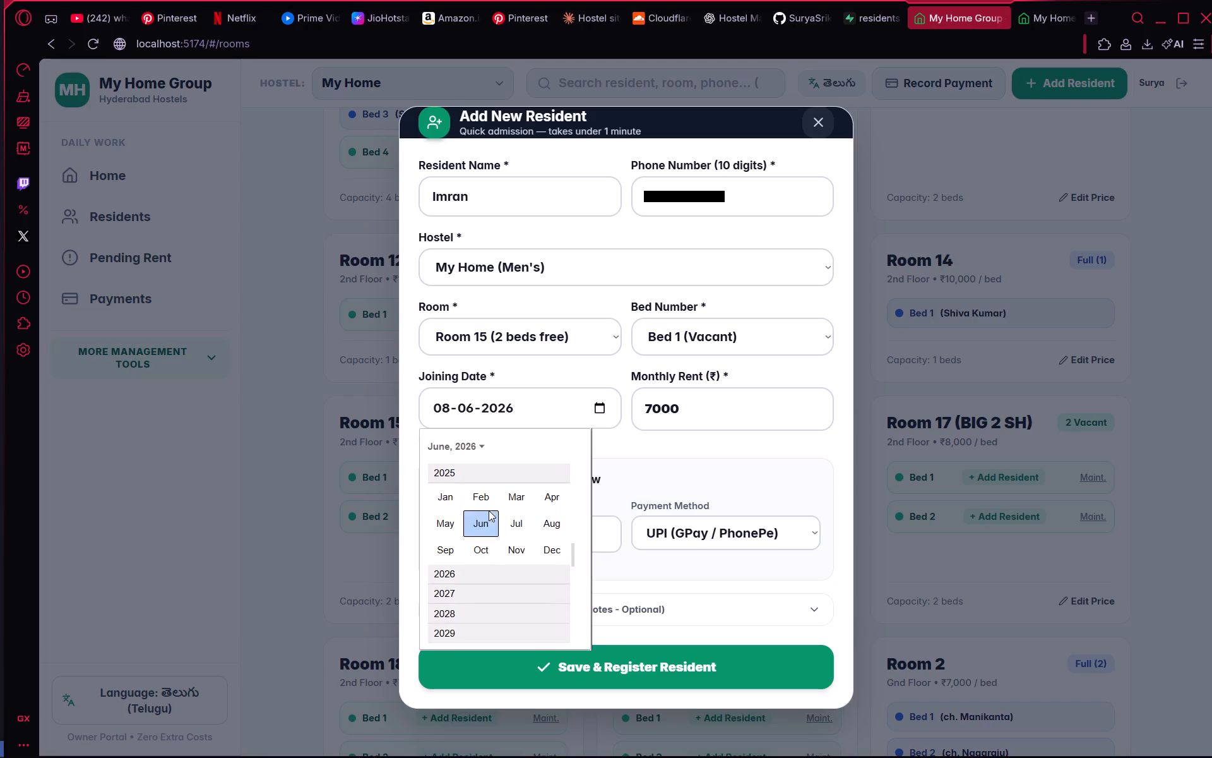
pyautogui.click(568, 495)
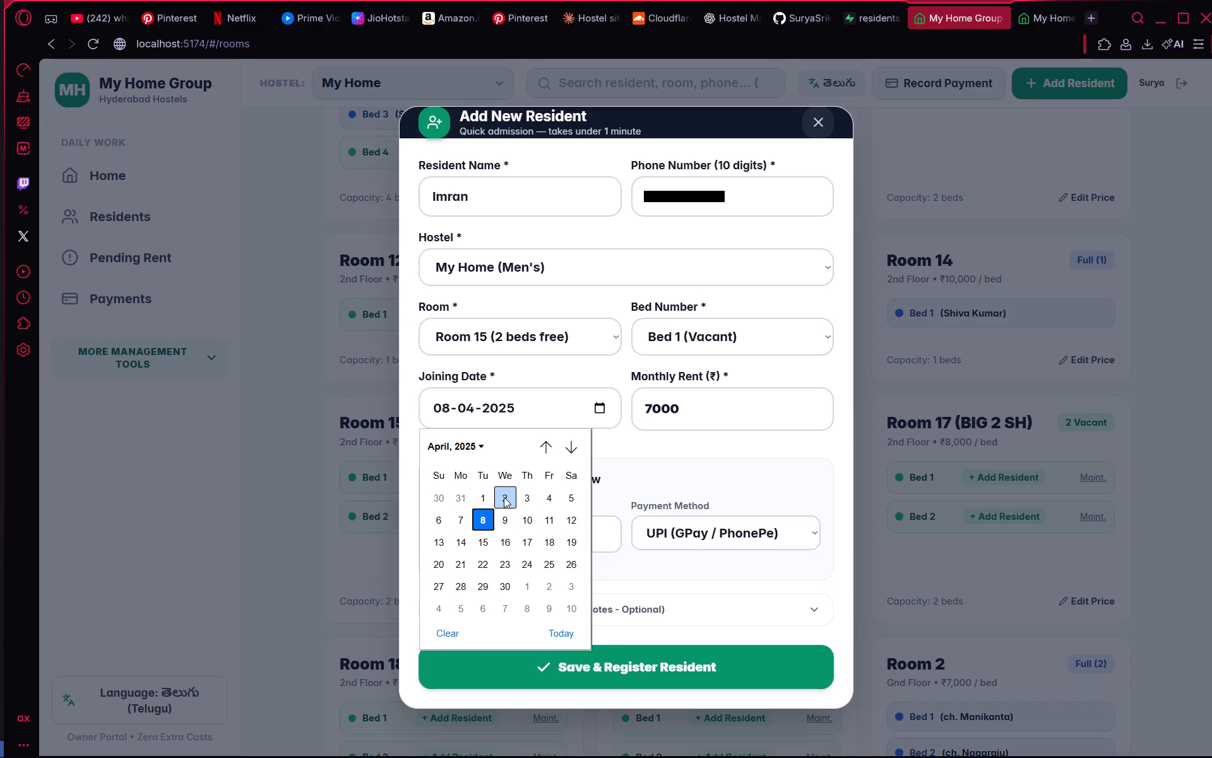
pyautogui.click(504, 497)
# Save the Room 15, Bed 1 resident's registration and close the enrolment confirmation to return to the room list.
pyautogui.click(619, 668)
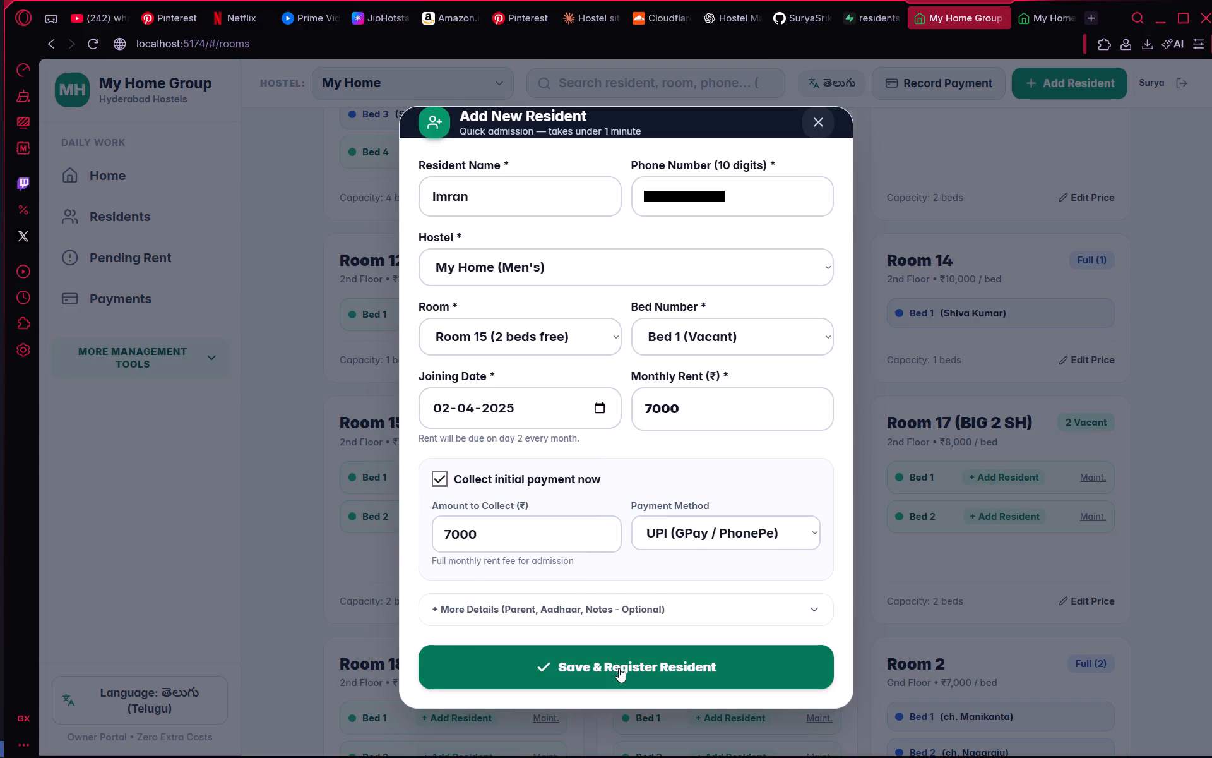
pyautogui.click(850, 105)
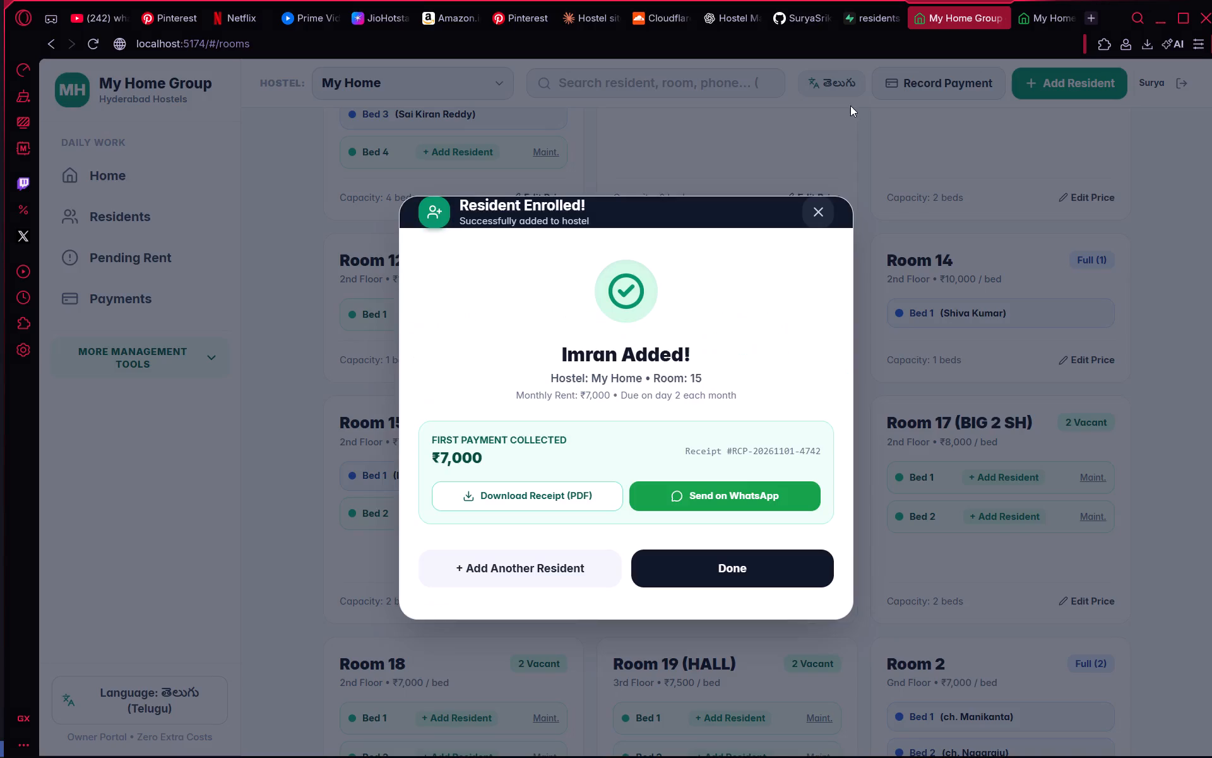
pyautogui.click(825, 208)
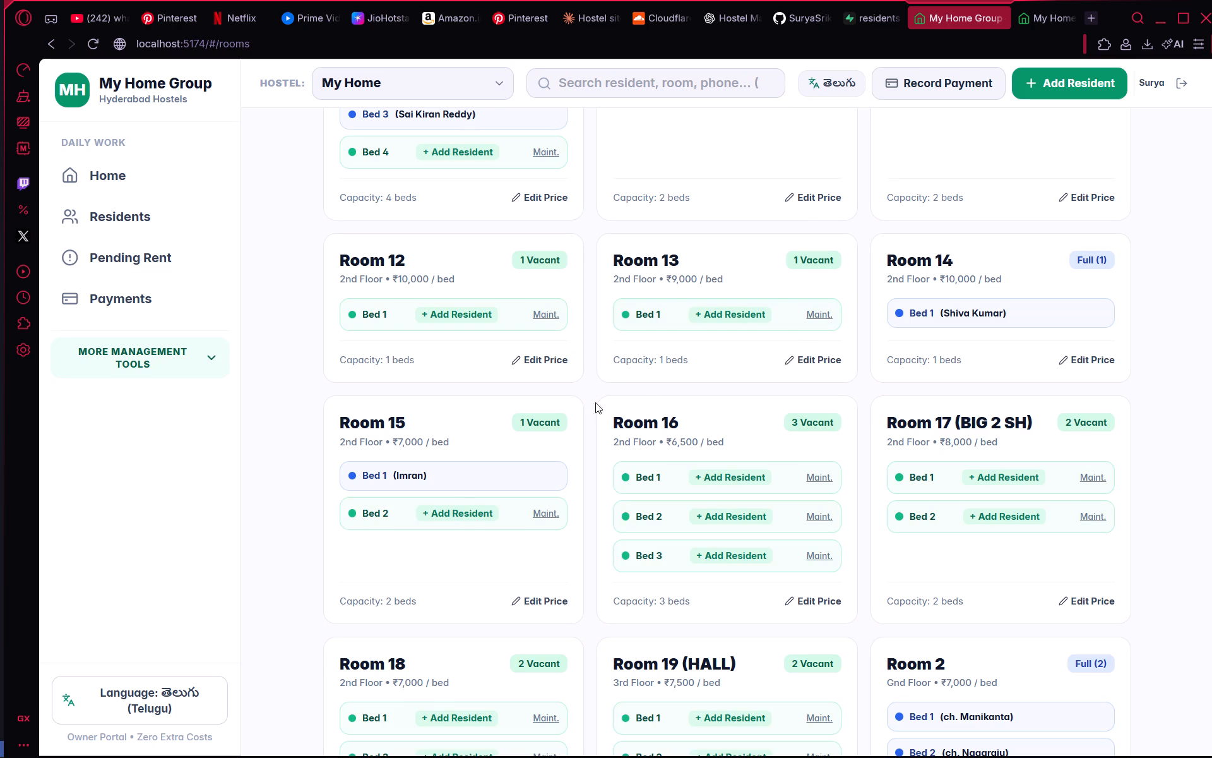
# Start a new resident registration for Room 15, Bed 2 and enter Pavan as the resident name.
pyautogui.click(433, 516)
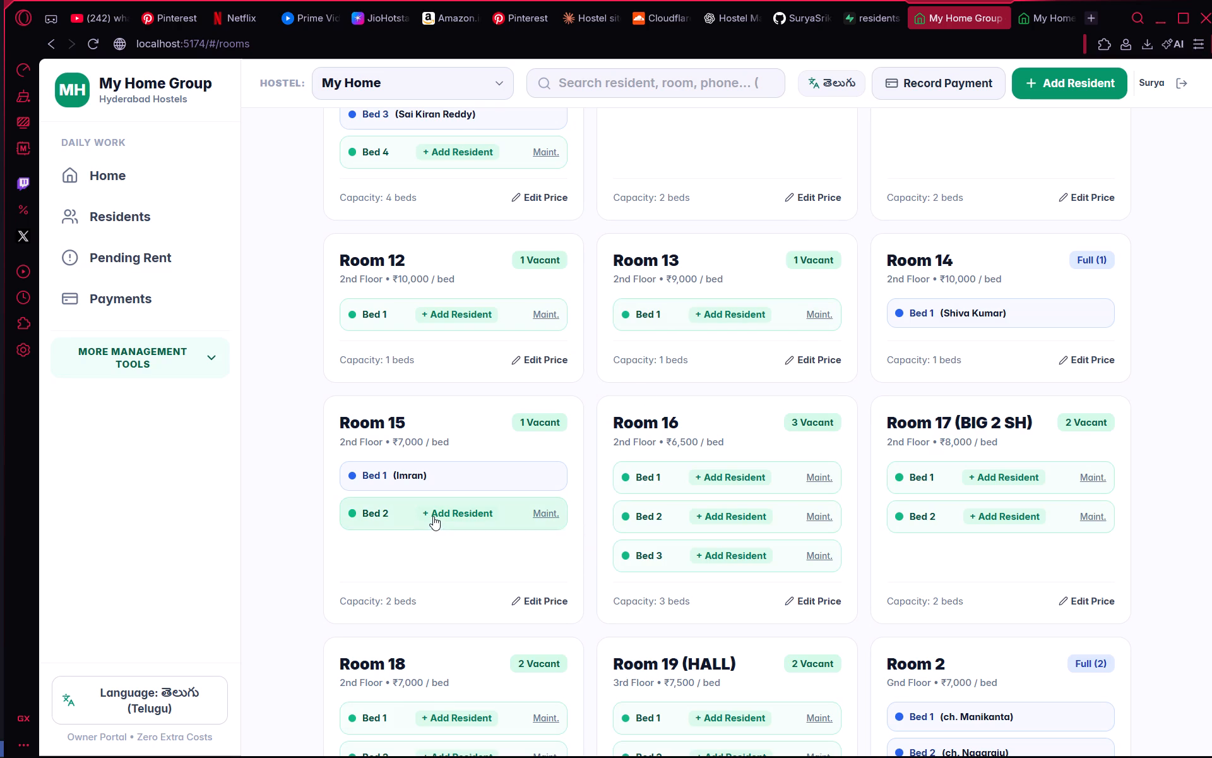
pyautogui.click(502, 198)
pyautogui.write('Pavan')
pyautogui.click(675, 194)
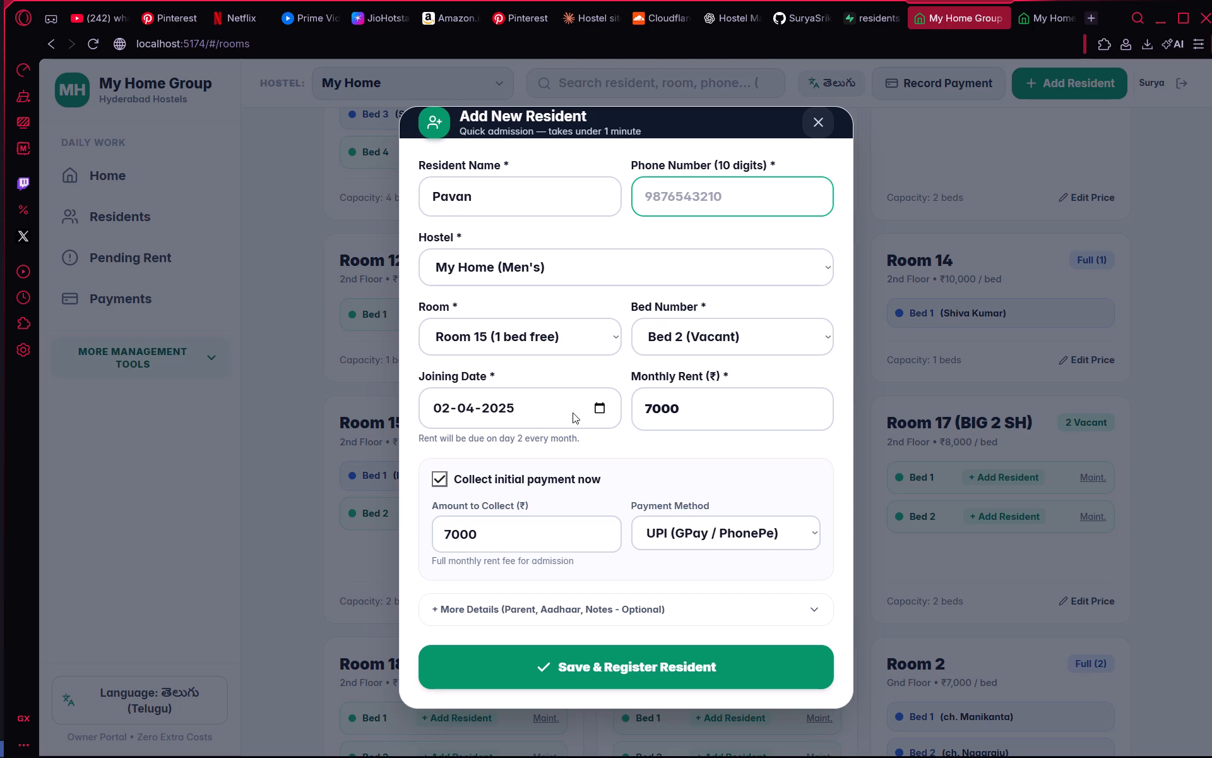
# Open the joining date calendar in the Room 15, Bed 2 registration.
pyautogui.click(606, 409)
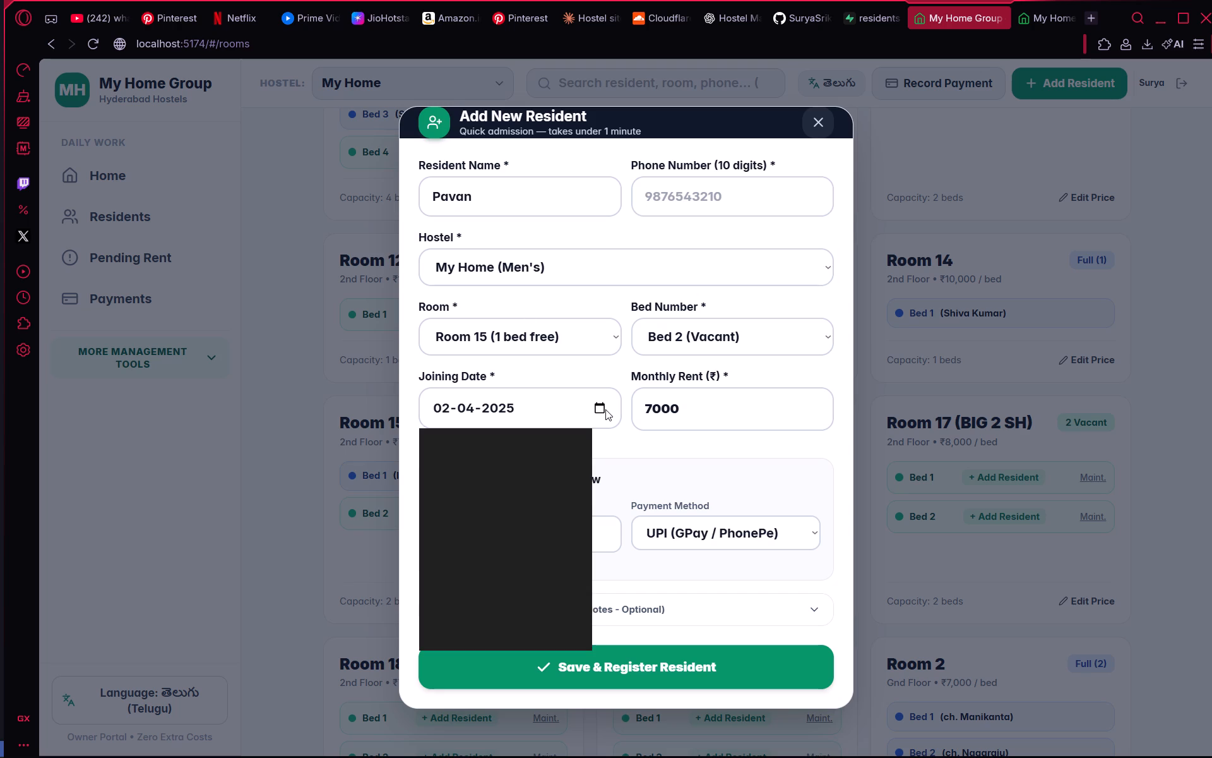
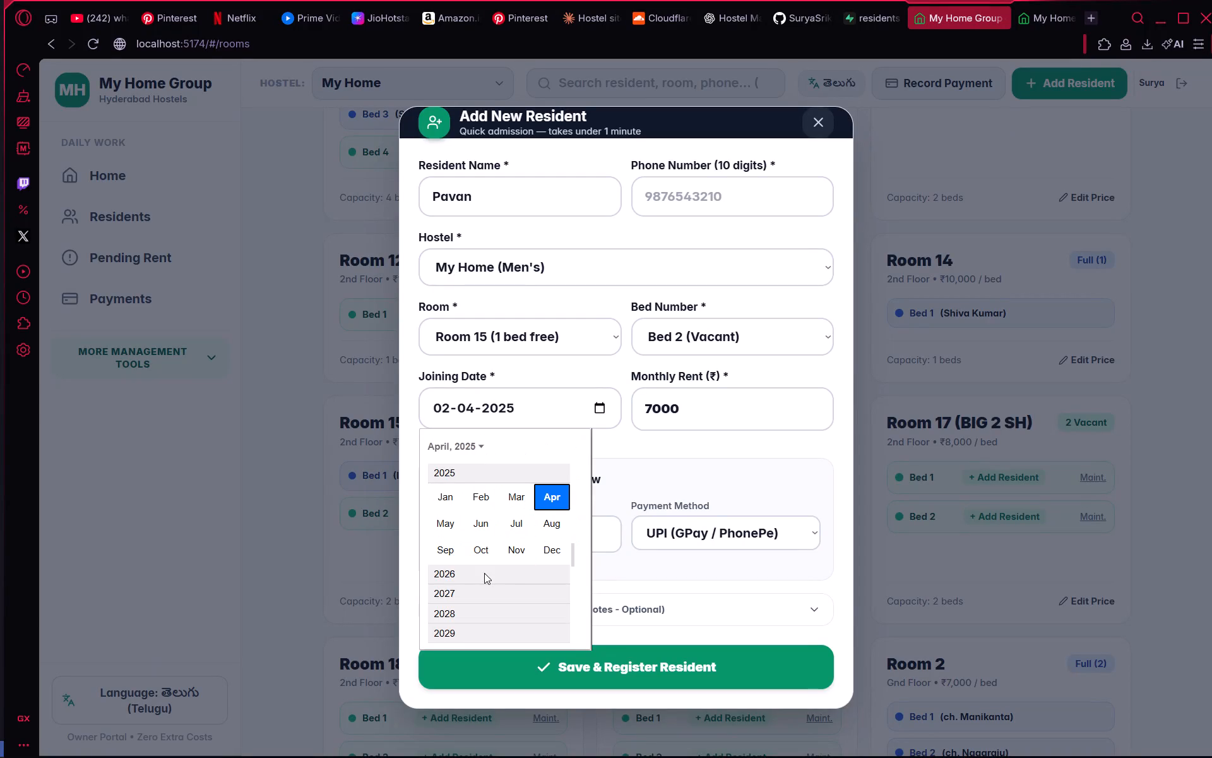
# Set the joining date to 08-12-2024 in the new resident registration for Room 15, Bed 2.
pyautogui.scroll(5, 484, 573)
pyautogui.click(481, 495)
pyautogui.click(547, 551)
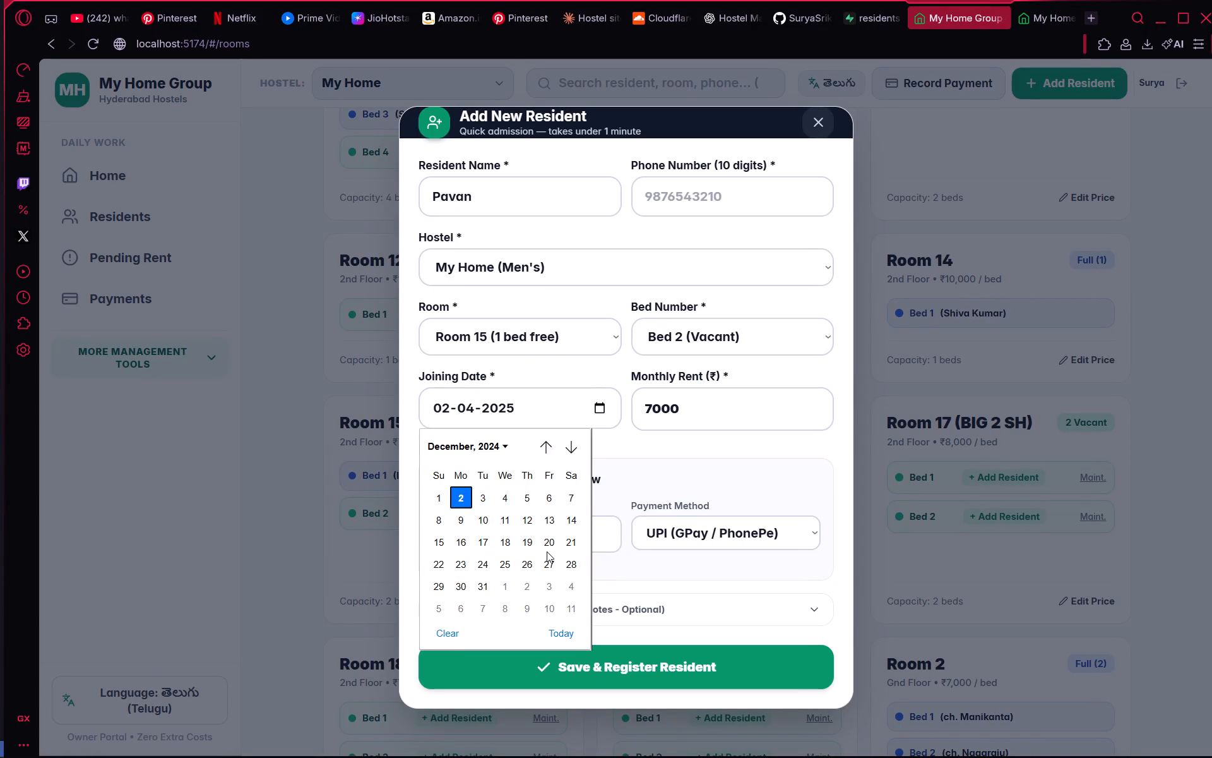
pyautogui.click(443, 522)
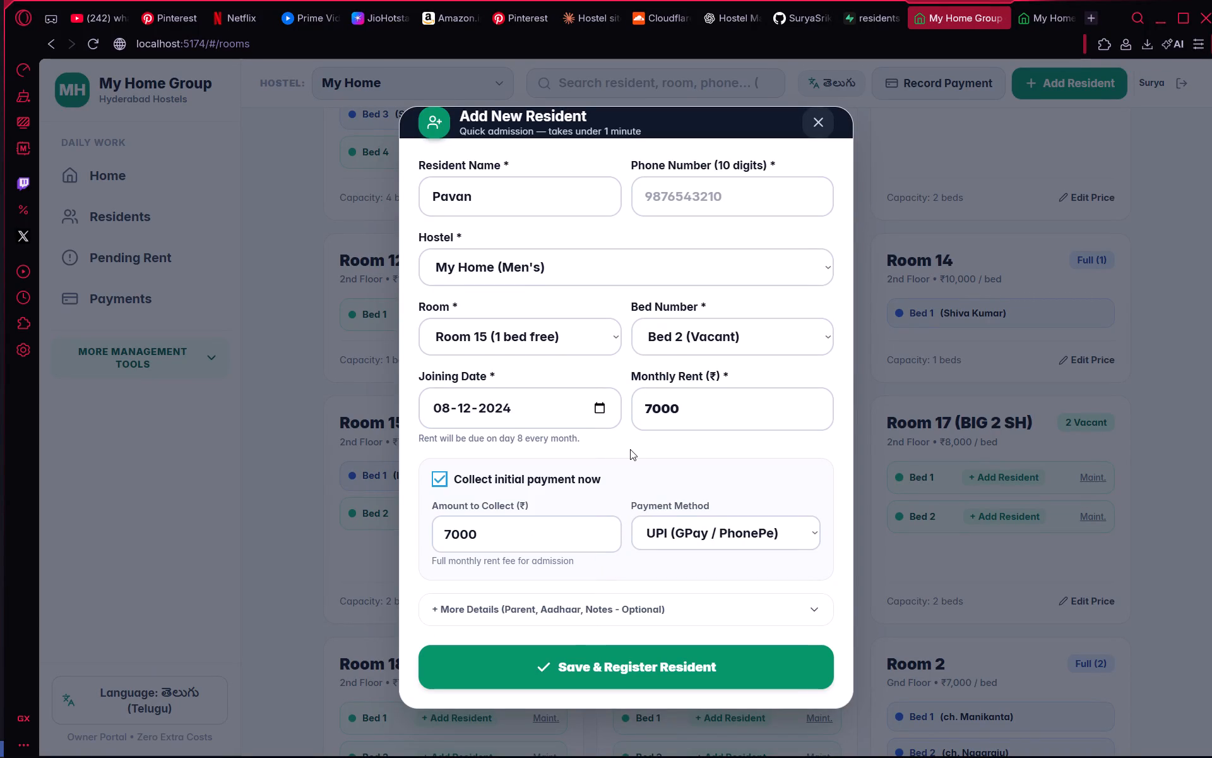
pyautogui.click(630, 449)
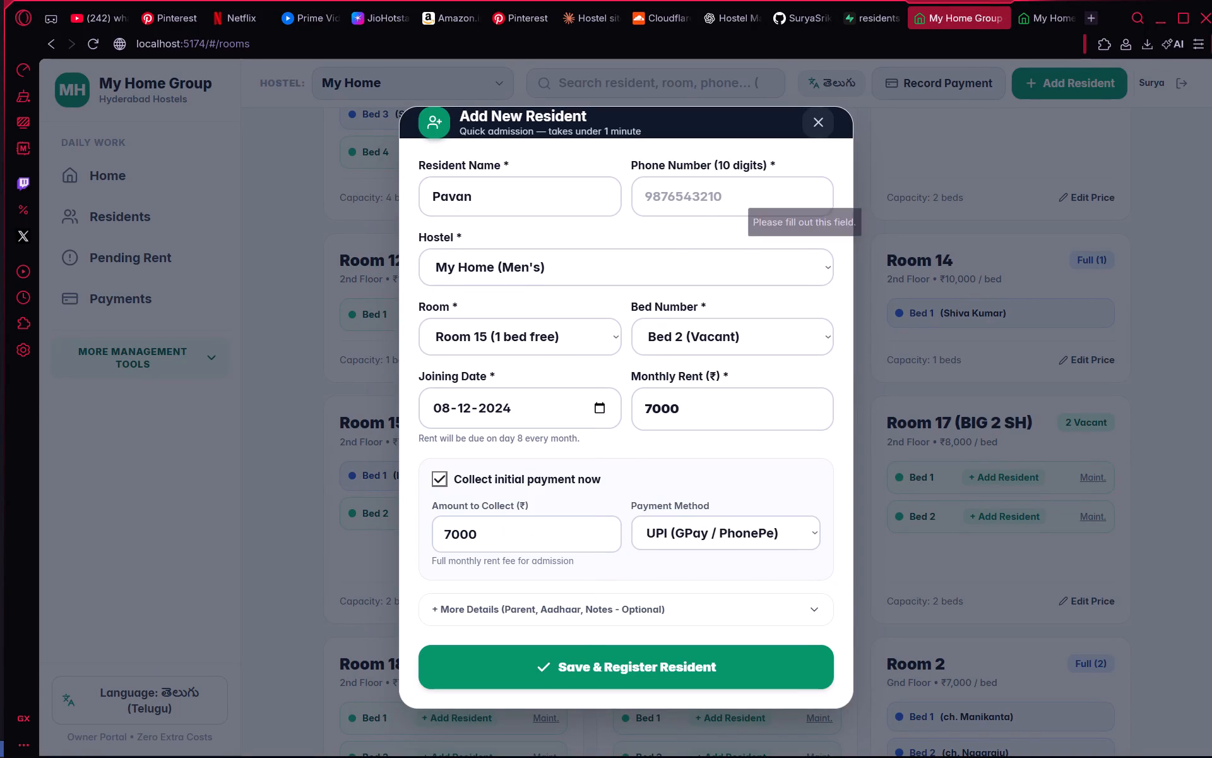
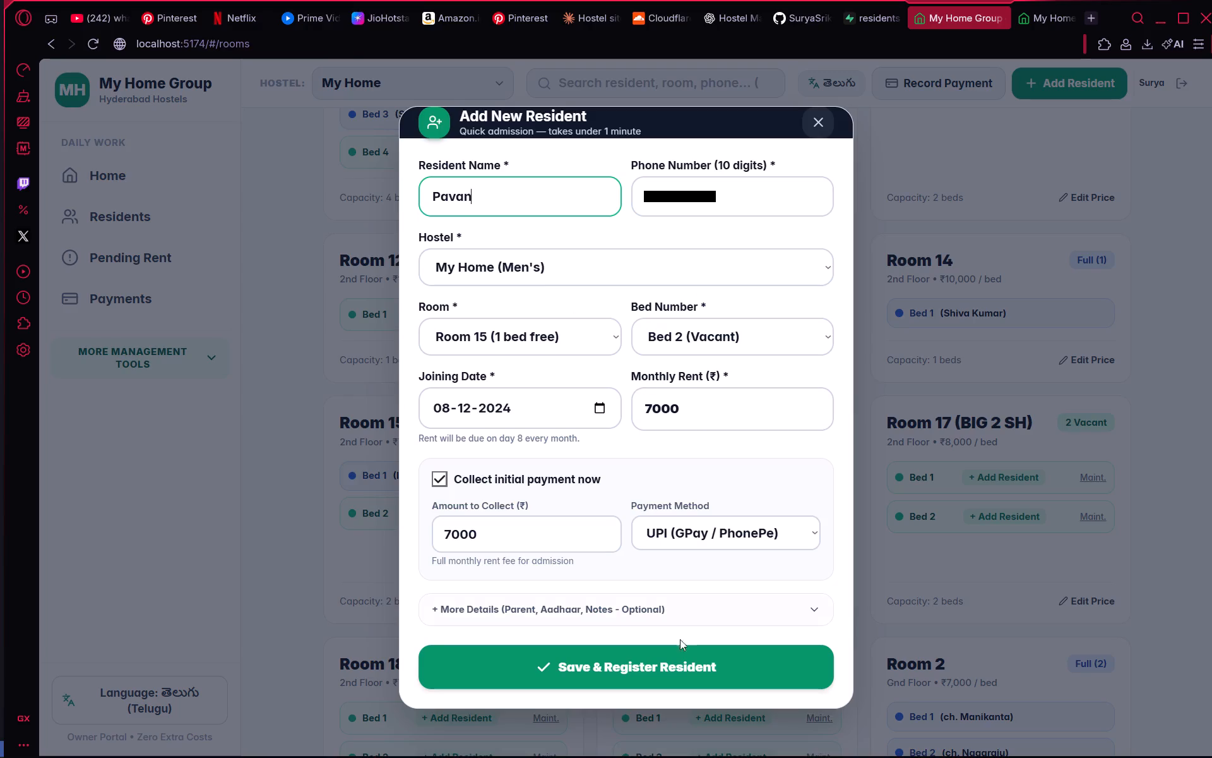
# Save the new resident registration for Room 15, Bed 2 and dismiss the enrolment confirmation.
pyautogui.click(655, 672)
pyautogui.click(852, 116)
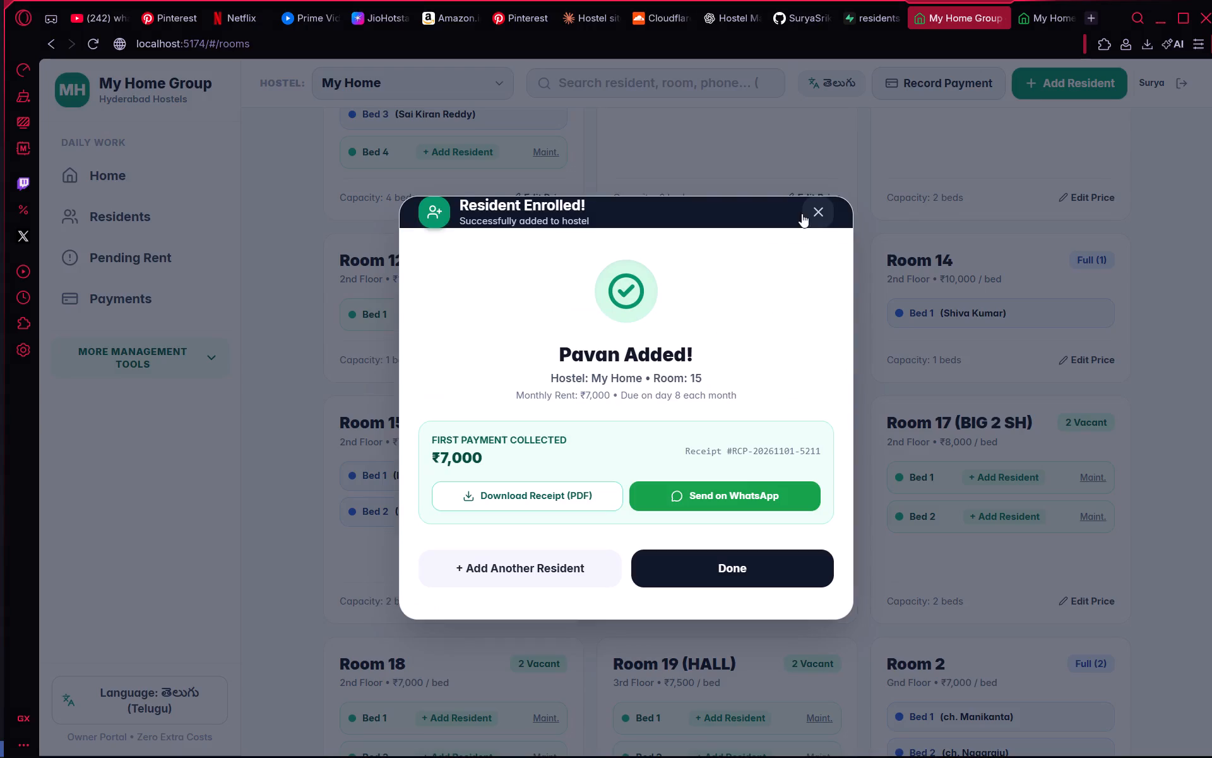
pyautogui.click(821, 212)
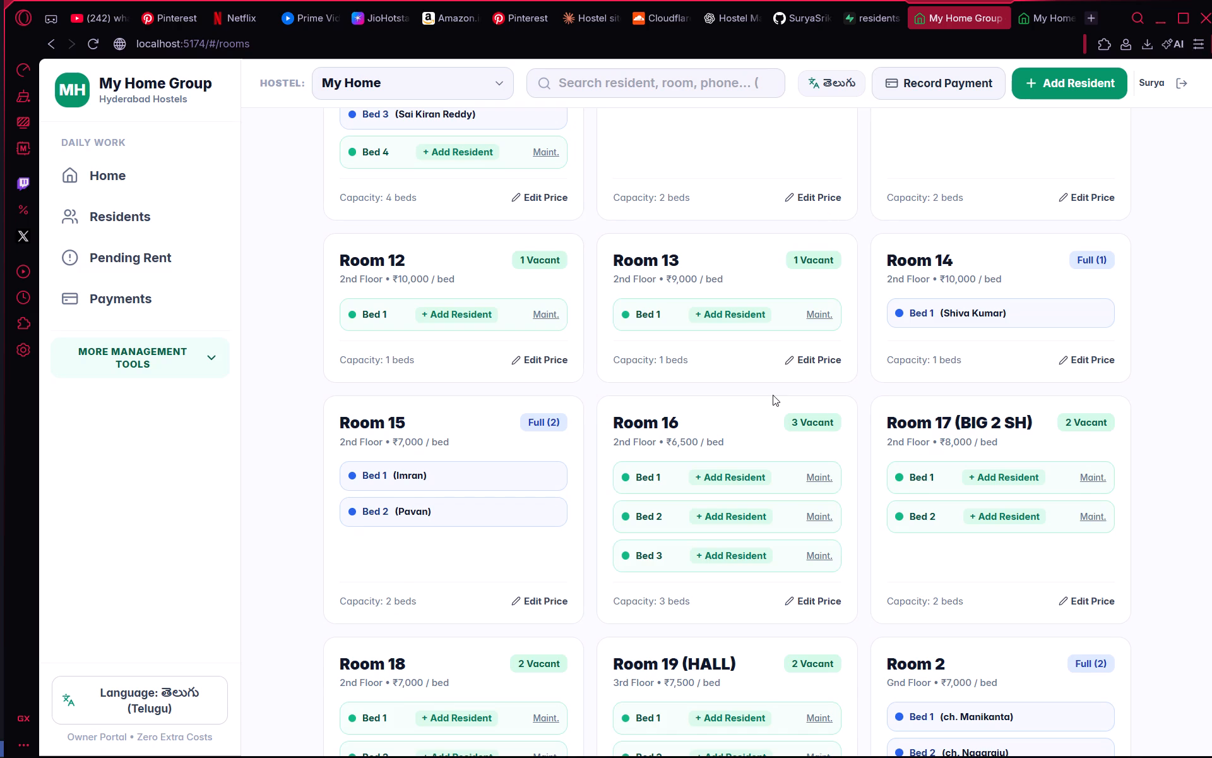
# Review the occupied and vacant beds across all of My Home's rooms.
pyautogui.scroll(-5, 773, 395)
pyautogui.scroll(7, 773, 395)
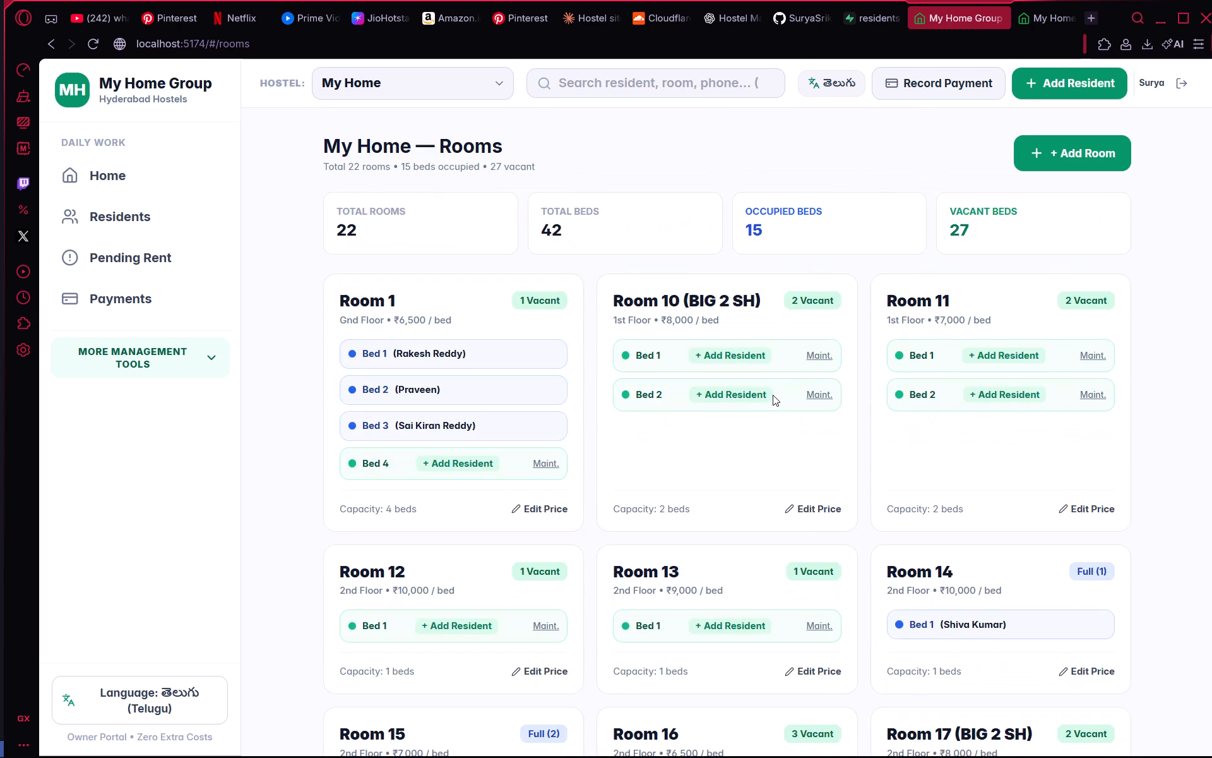
pyautogui.scroll(-1, 773, 395)
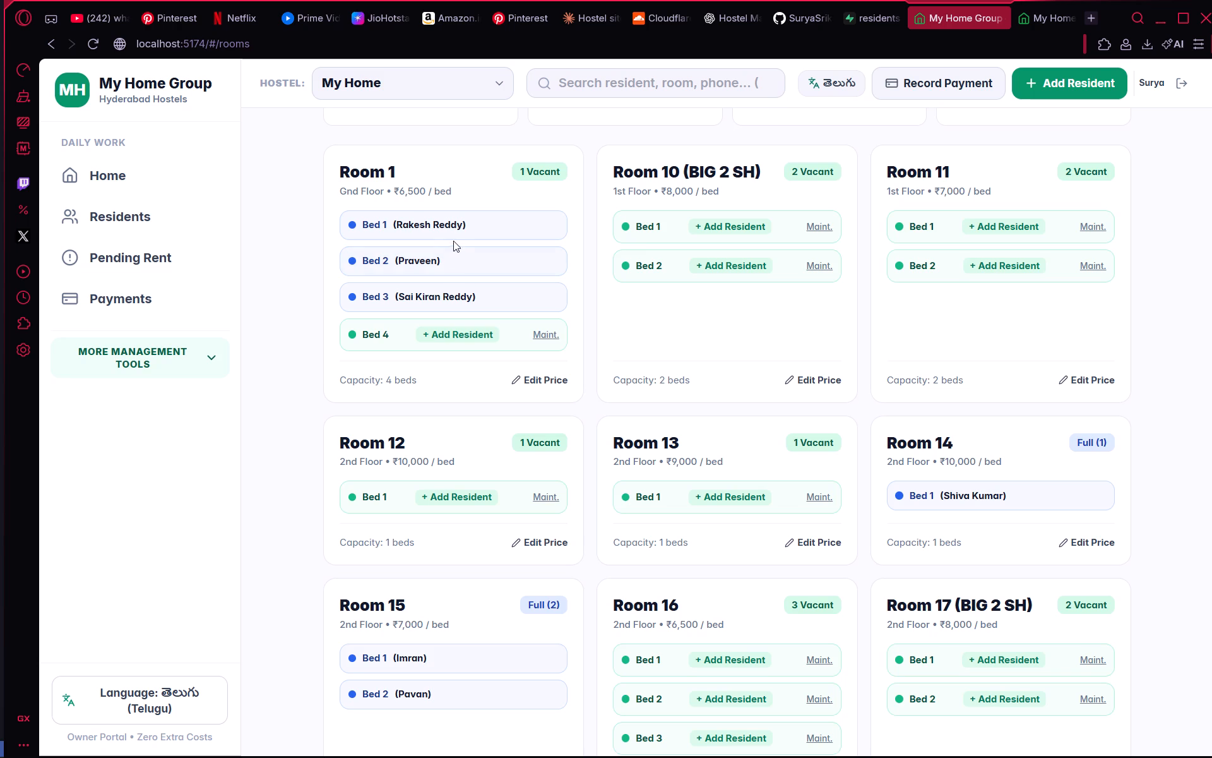
pyautogui.scroll(-5, 591, 229)
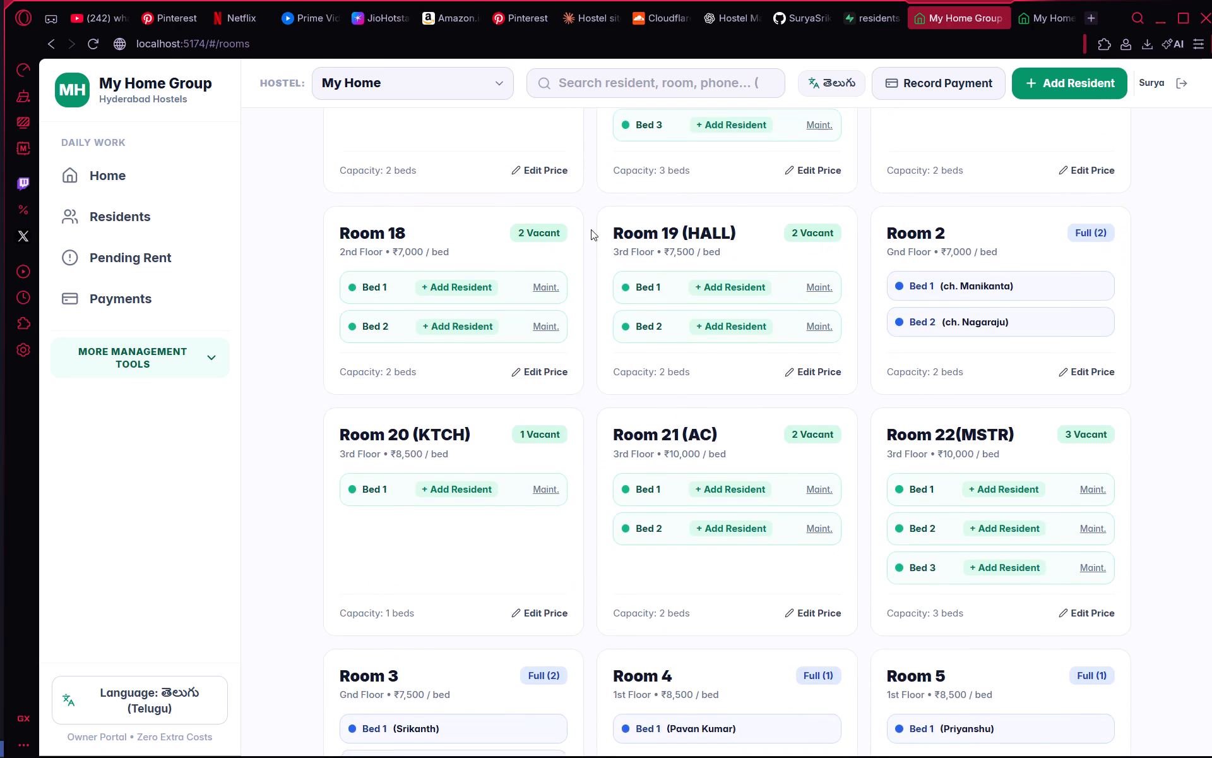
pyautogui.scroll(-1, 591, 229)
pyautogui.scroll(-2, 898, 282)
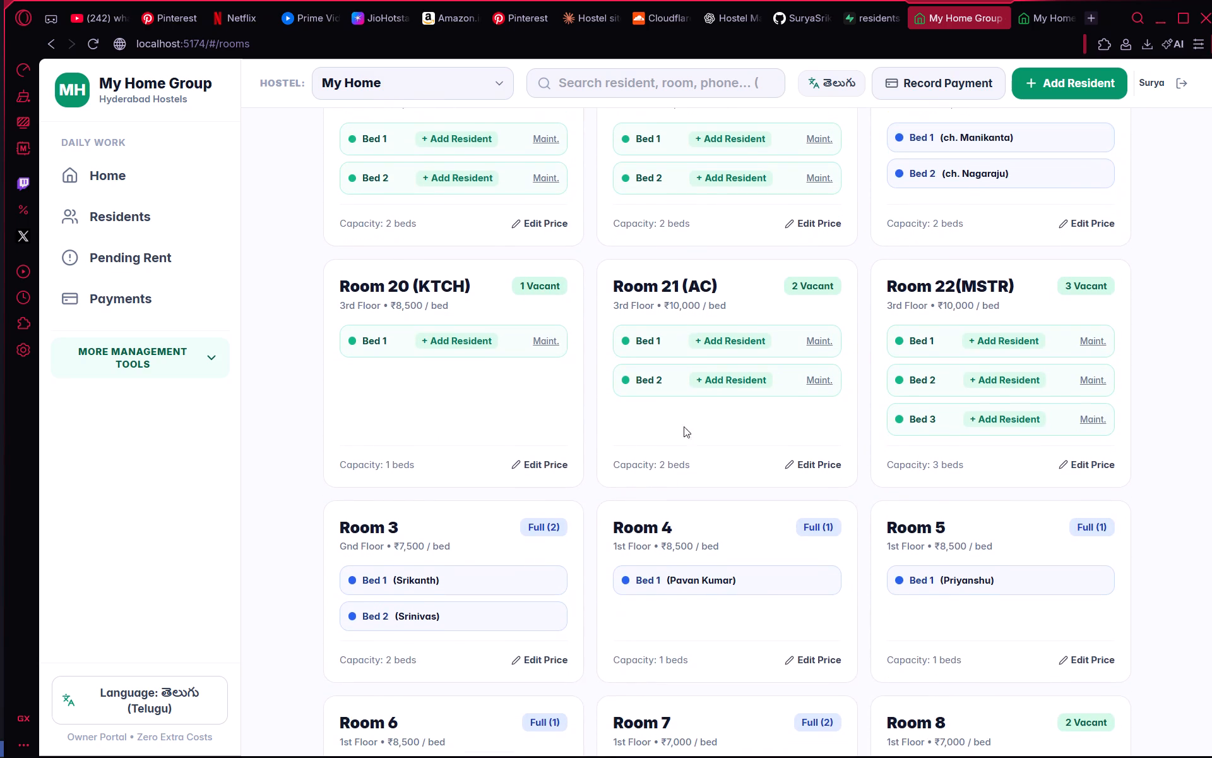
pyautogui.scroll(-3, 474, 521)
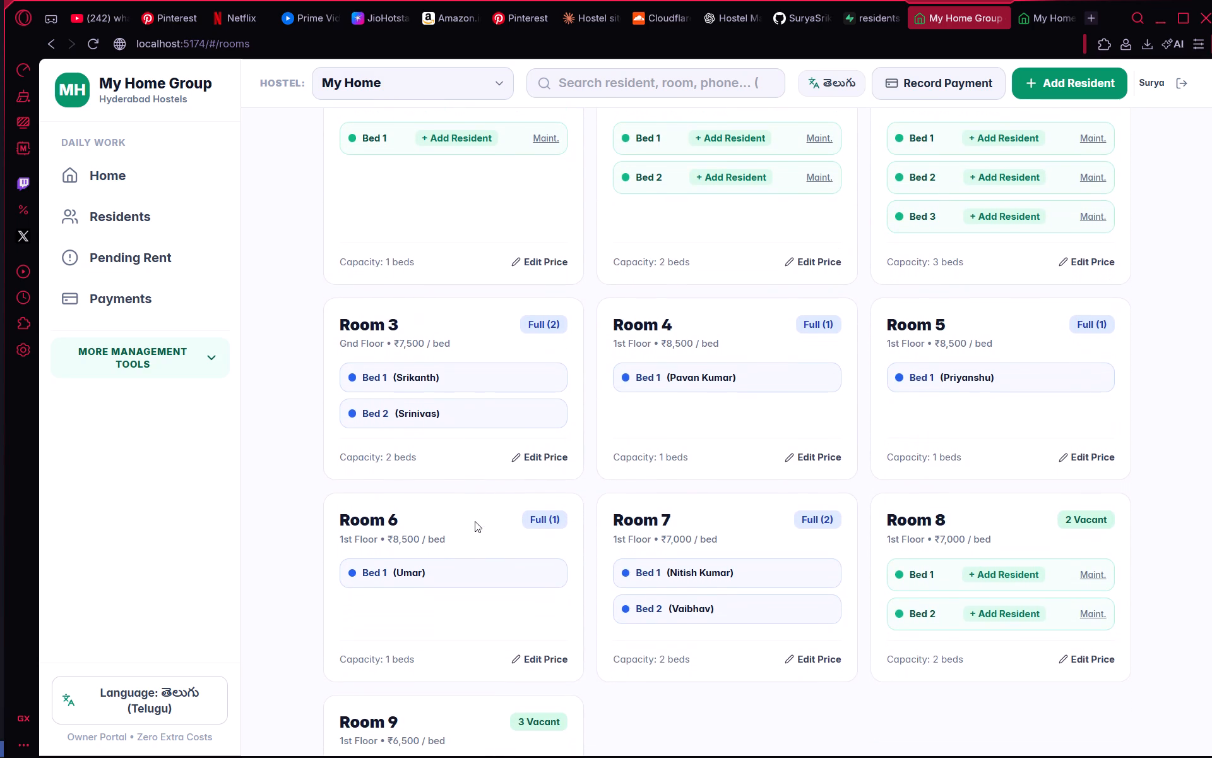
pyautogui.scroll(-3, 642, 528)
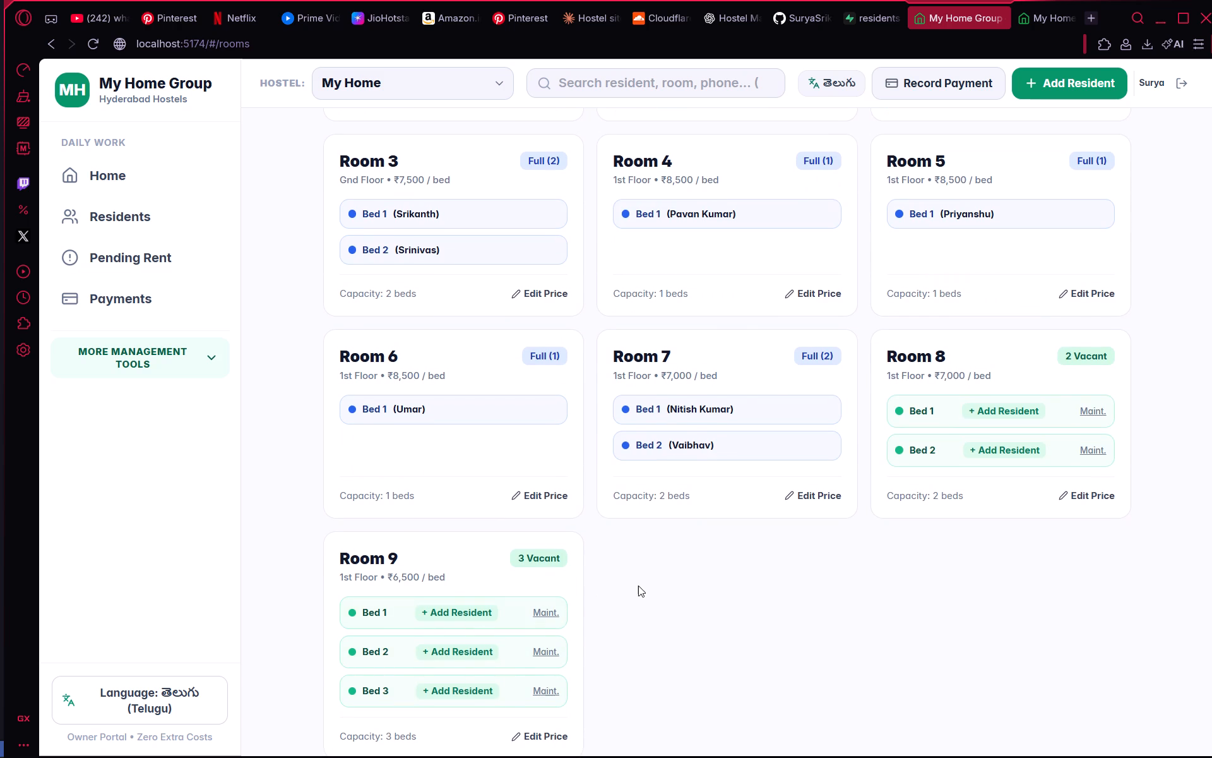
pyautogui.scroll(10, 638, 586)
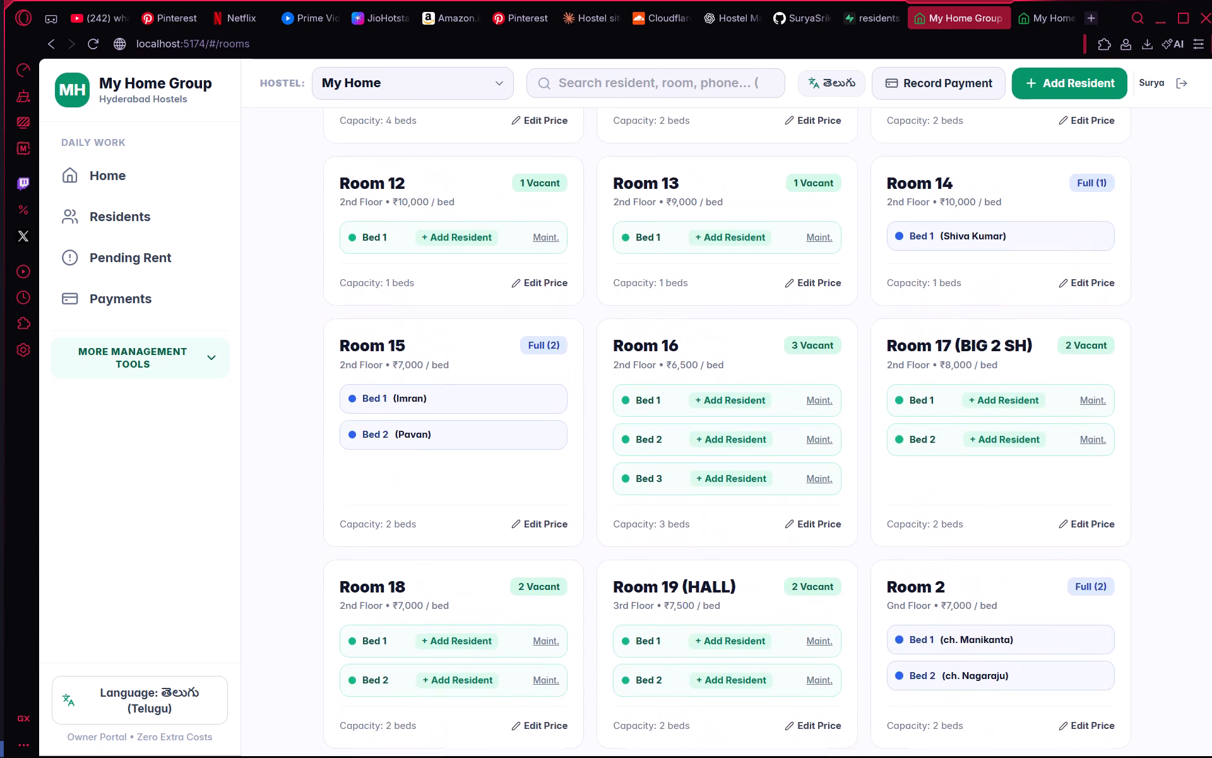
pyautogui.scroll(7, 638, 586)
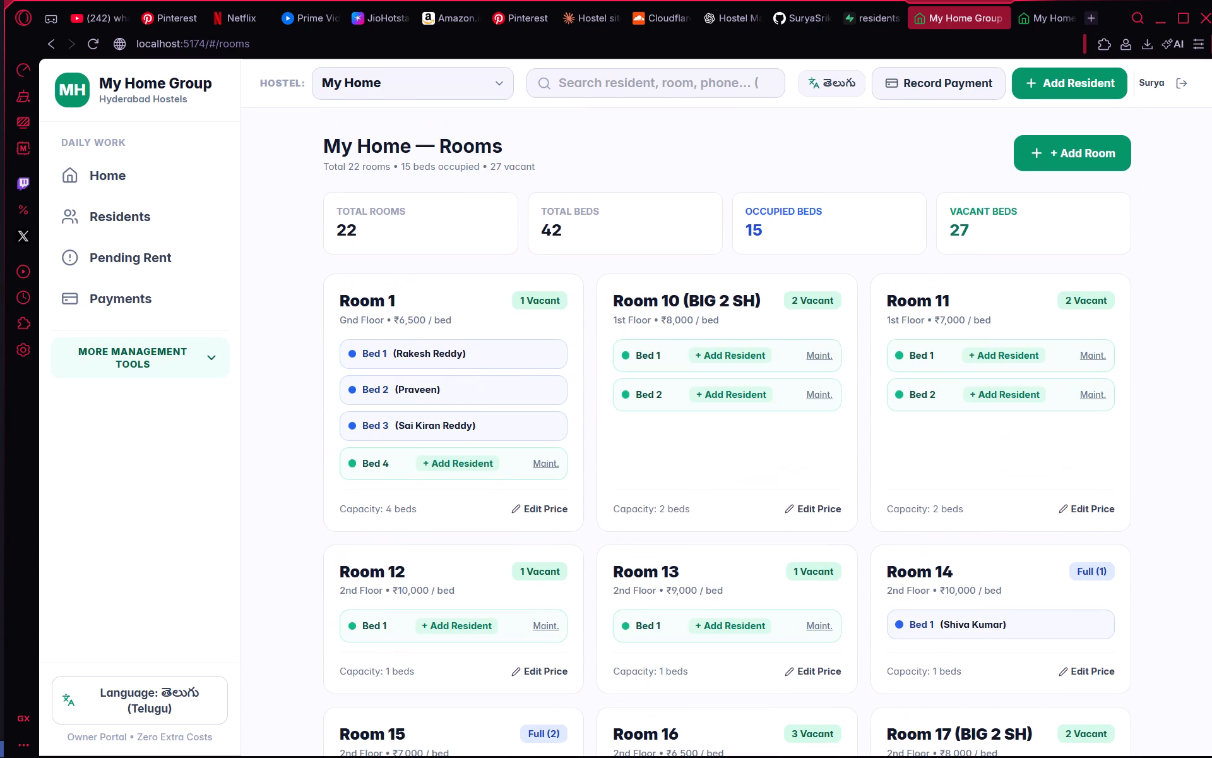
# Start a new resident registration for Room 9, Bed 1 and enter Karthik as the resident's name.
pyautogui.scroll(-10, 638, 586)
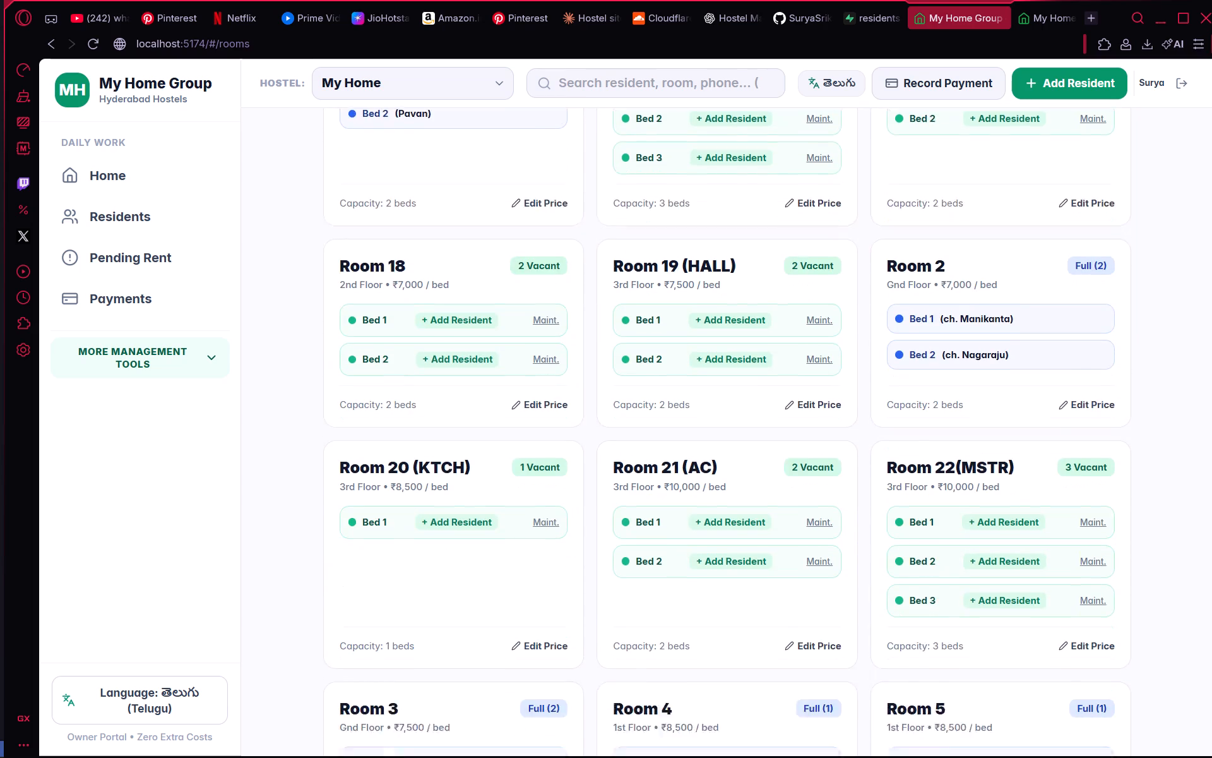
pyautogui.scroll(-4, 638, 586)
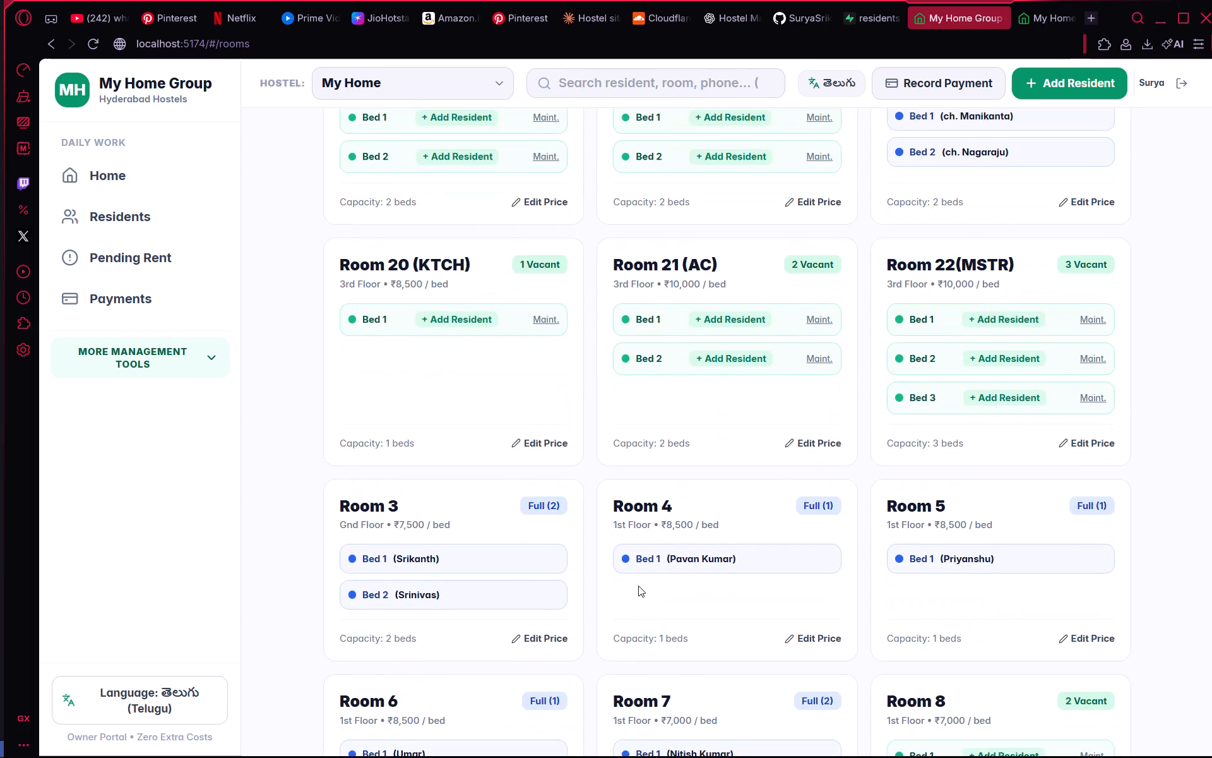
pyautogui.scroll(-5, 638, 586)
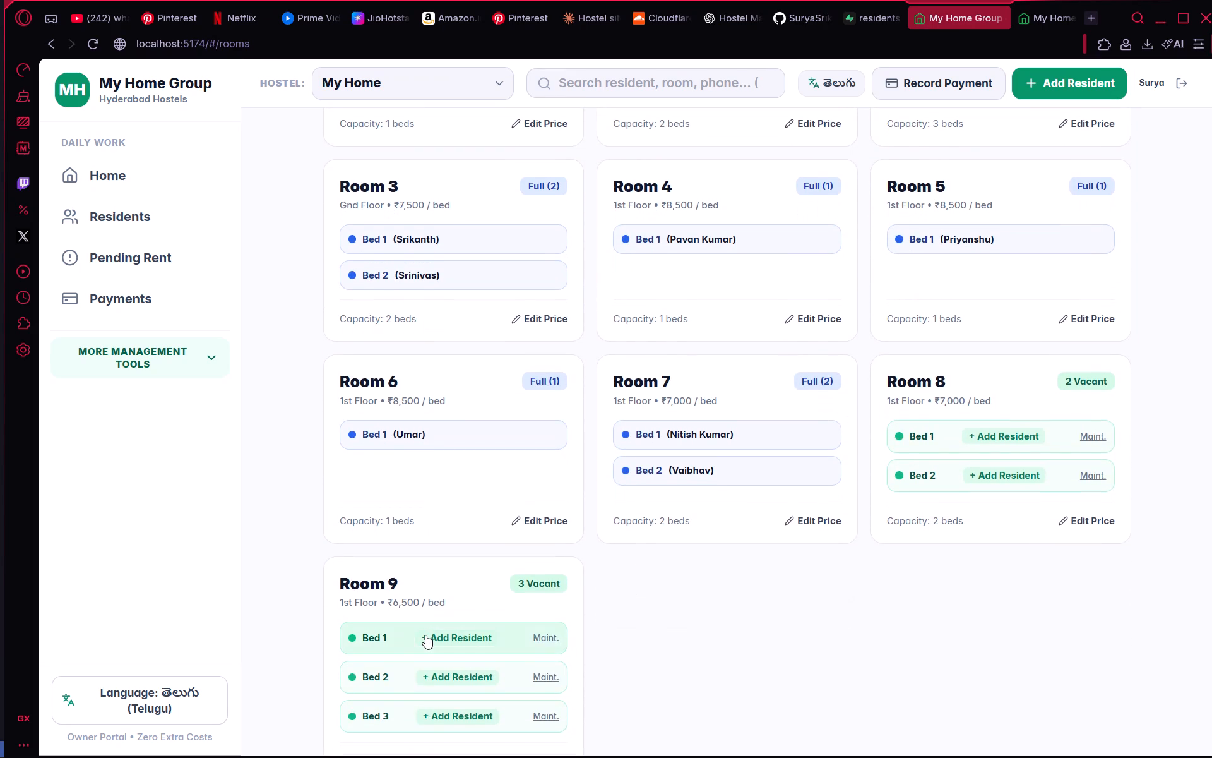
pyautogui.click(425, 635)
pyautogui.click(505, 206)
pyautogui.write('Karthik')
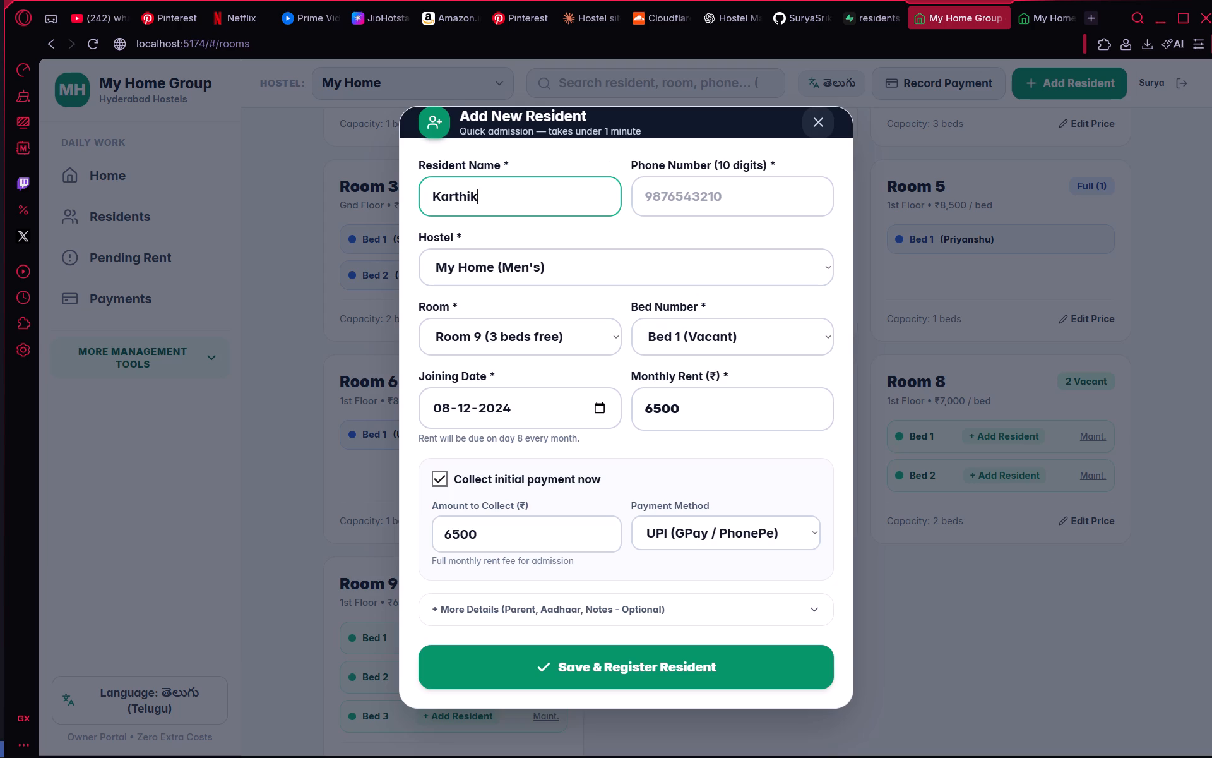
pyautogui.click(675, 197)
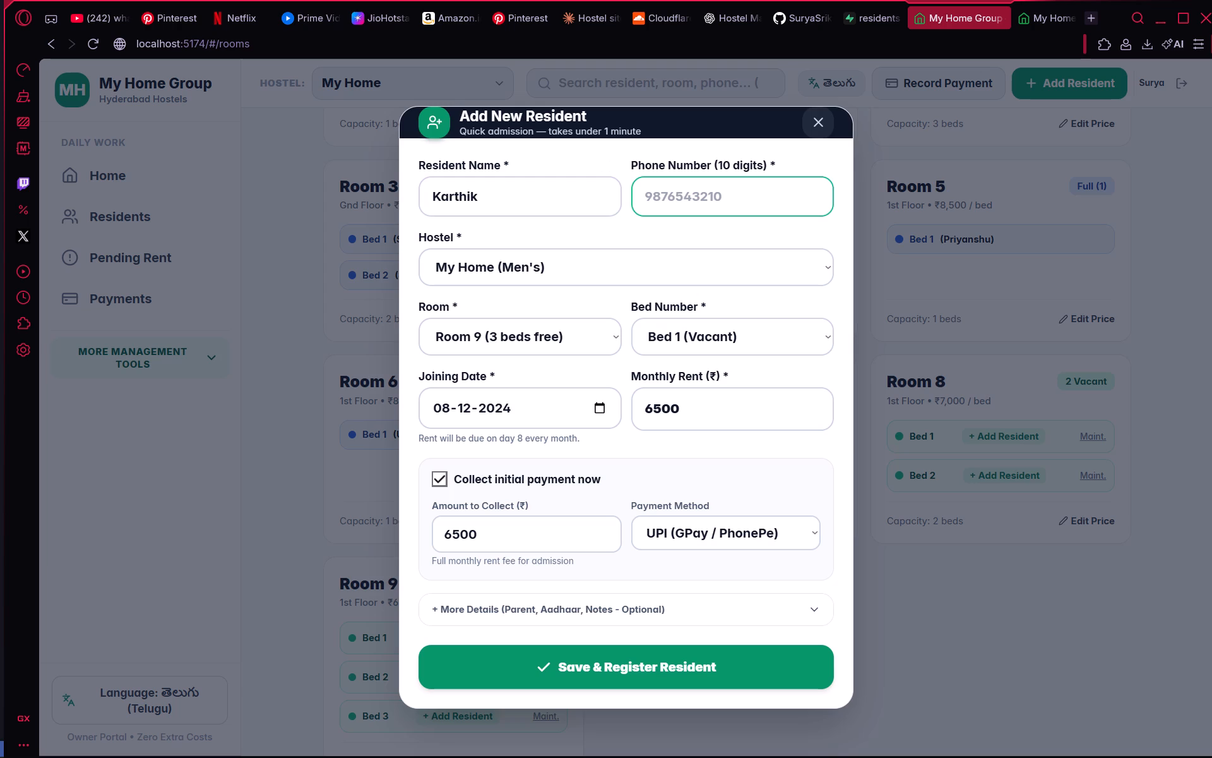
# Set the joining date to 12-05-2024 in the new resident registration for Room 9, Bed 1.
pyautogui.click(600, 405)
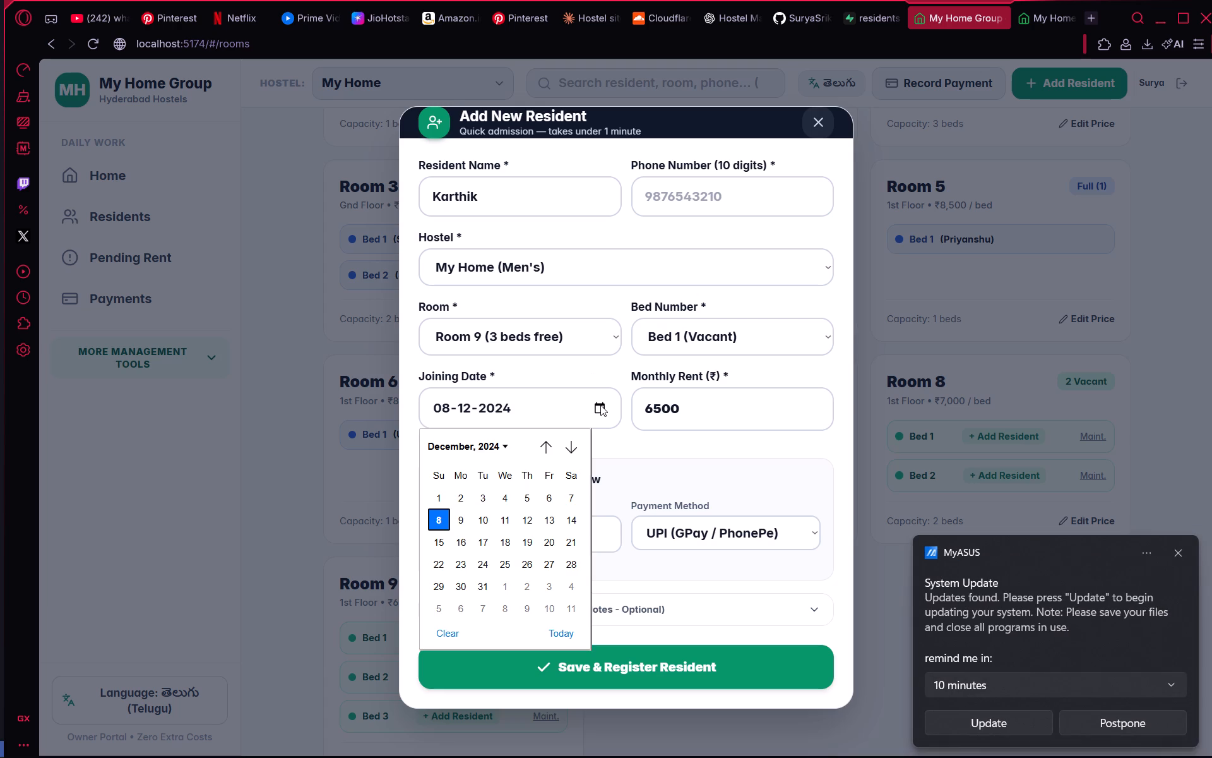
pyautogui.click(491, 442)
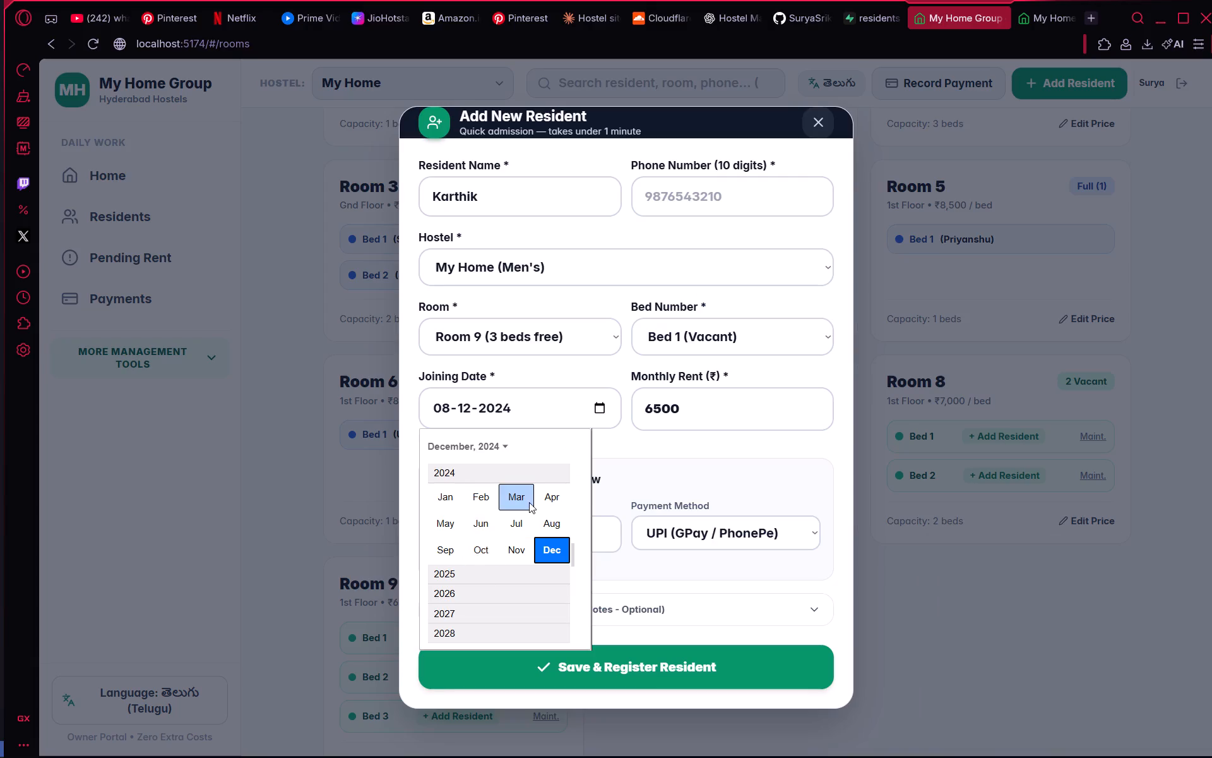
pyautogui.click(444, 526)
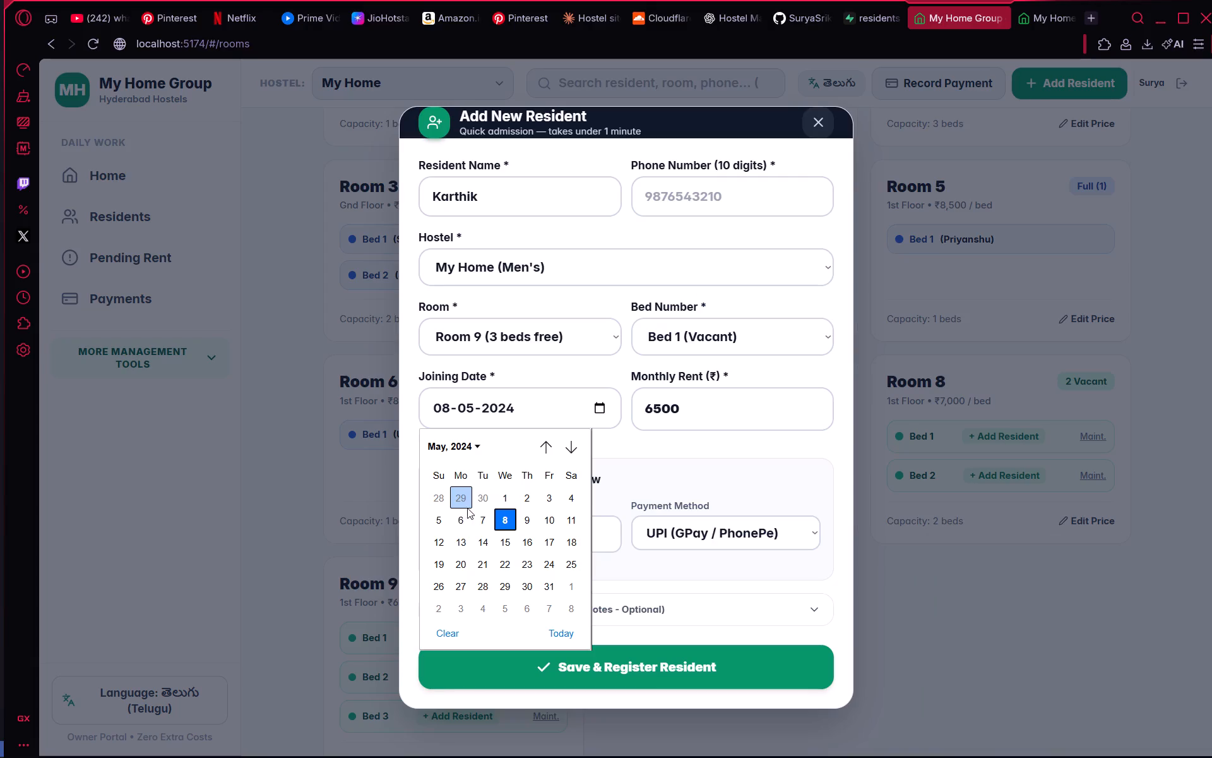
pyautogui.click(432, 540)
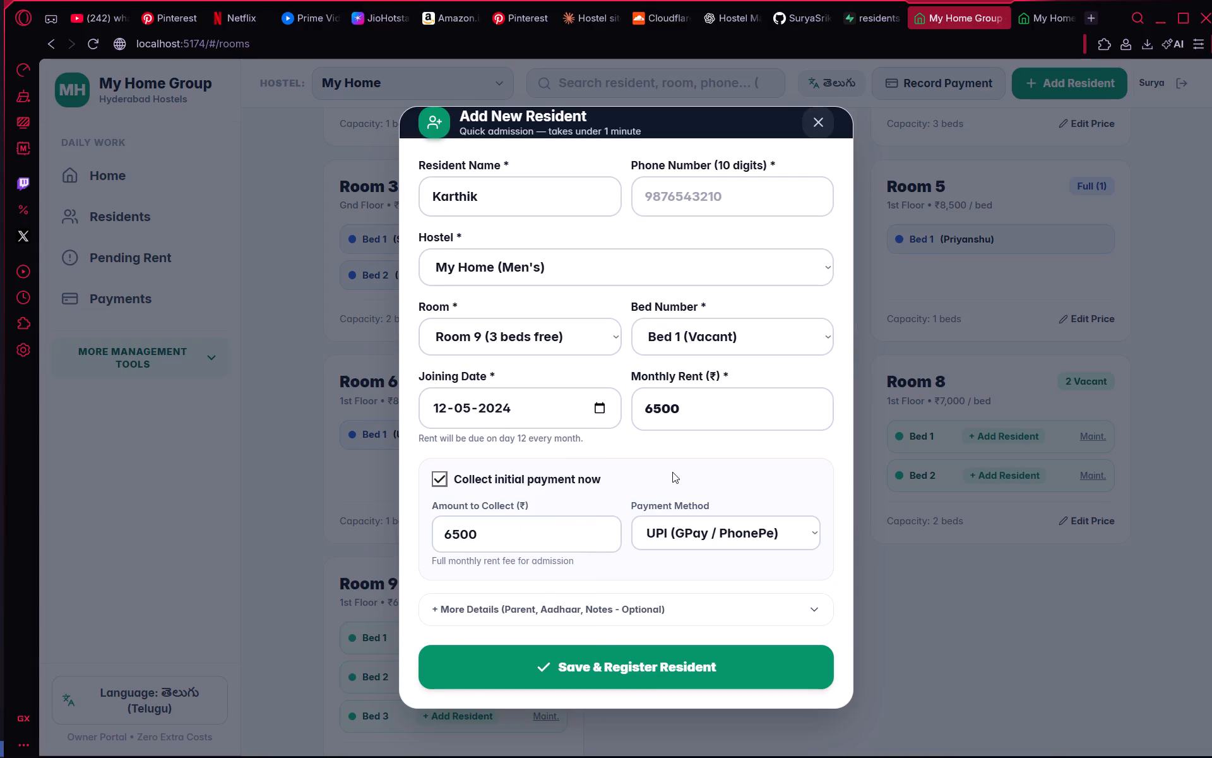
pyautogui.click(672, 472)
# Enter the resident's phone number, save the registration for Room 9, Bed 1, and close the resulting dialogs.
pyautogui.click(690, 191)
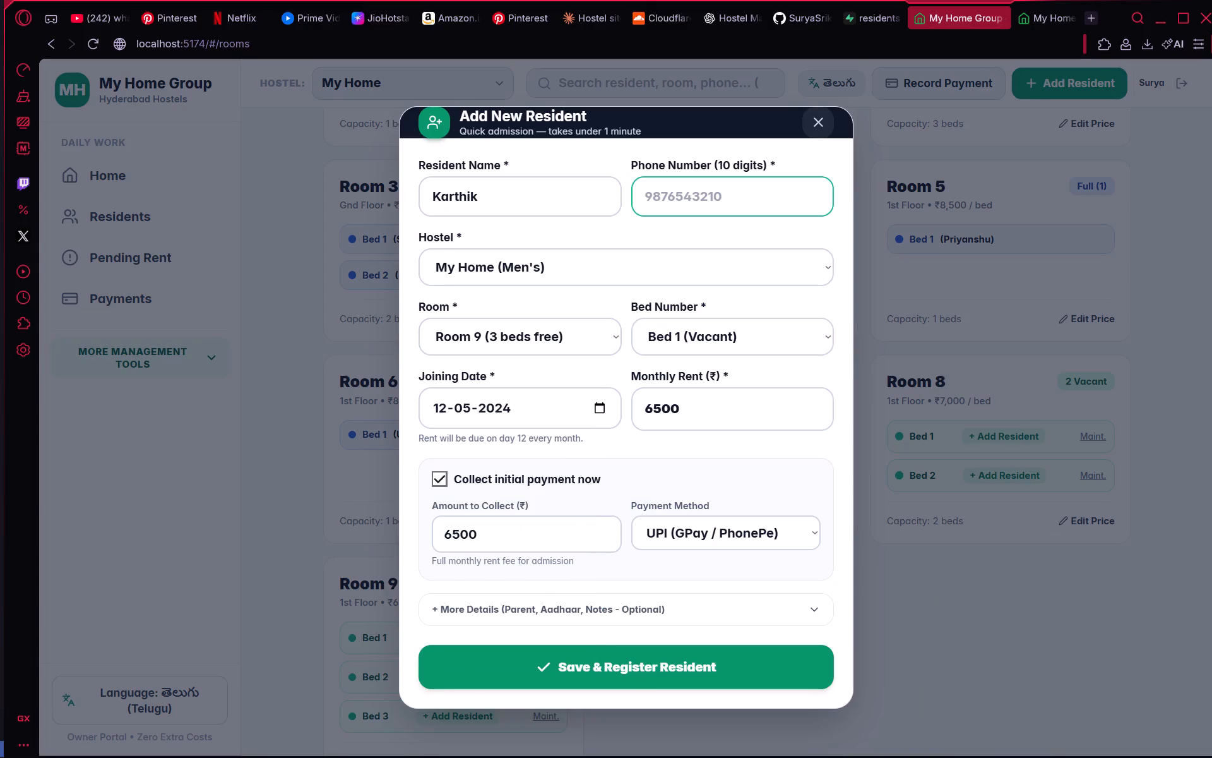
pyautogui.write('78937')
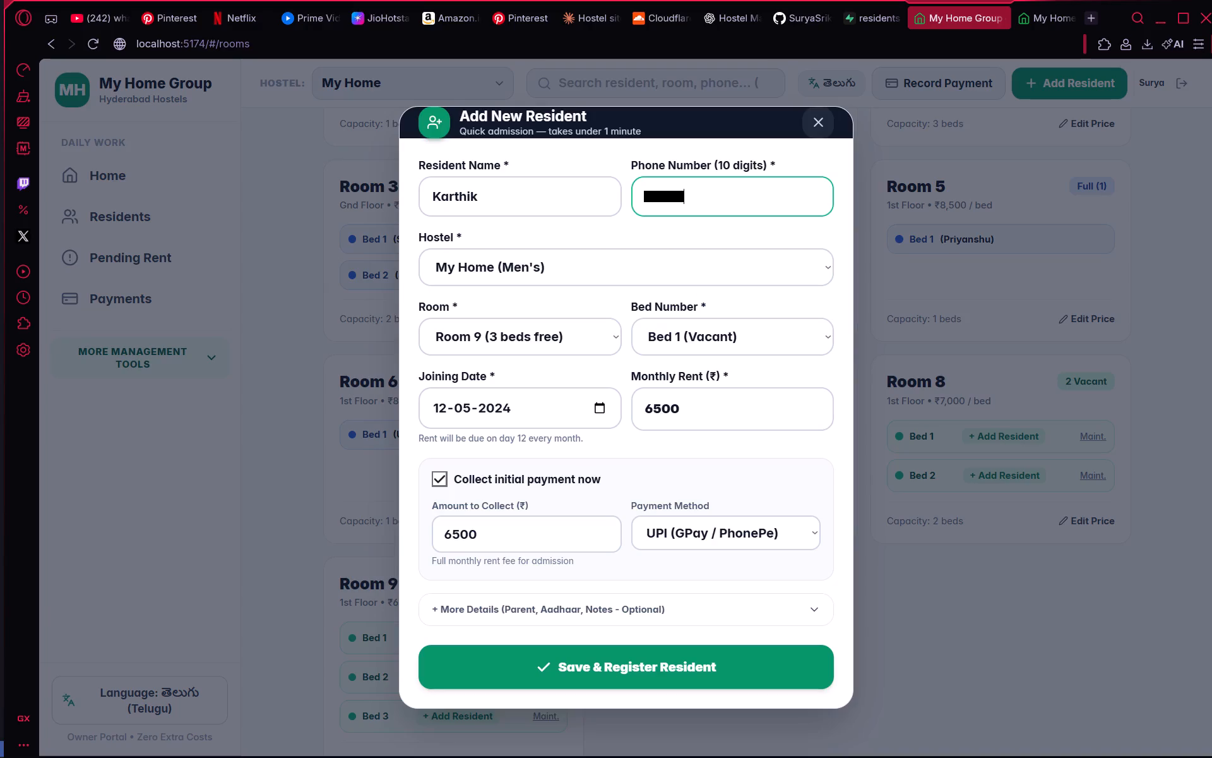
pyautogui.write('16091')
pyautogui.click(612, 656)
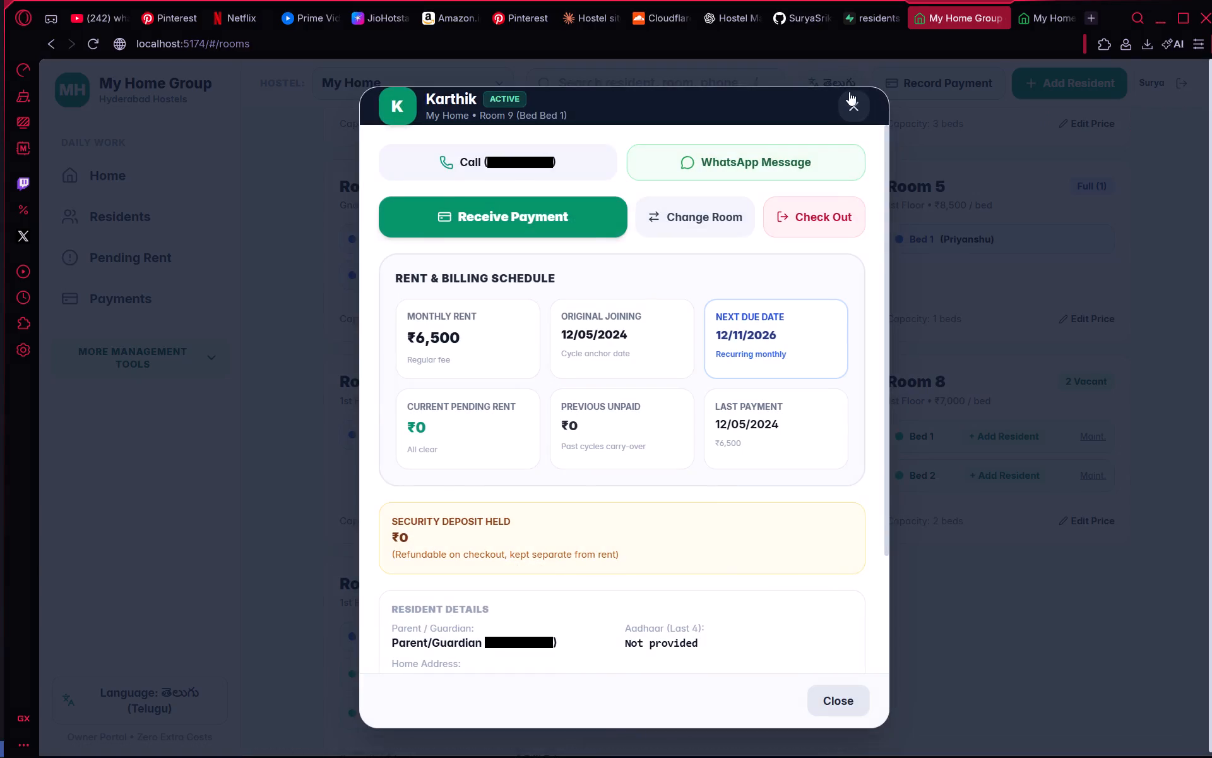
pyautogui.click(860, 106)
pyautogui.click(817, 216)
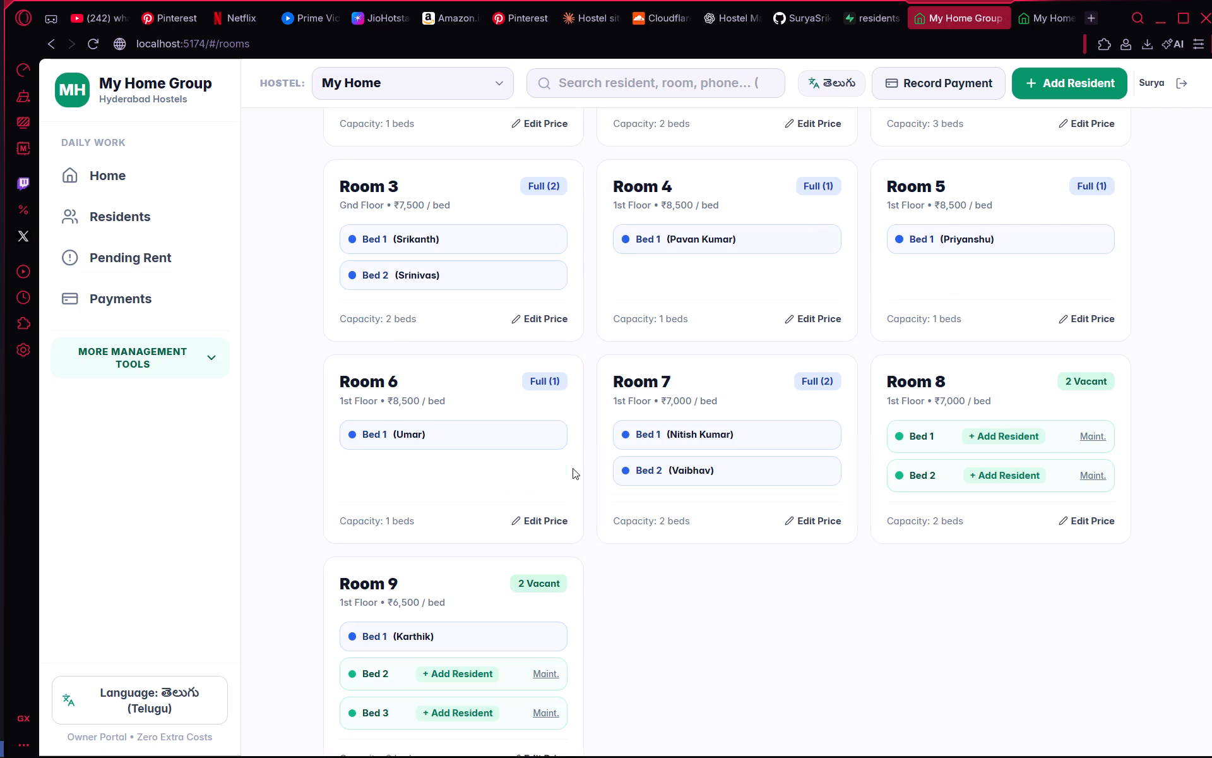
# Start a new resident registration for Room 9, Bed 2 and enter the resident's full name, ending with the initial Y.
pyautogui.scroll(-6, 573, 468)
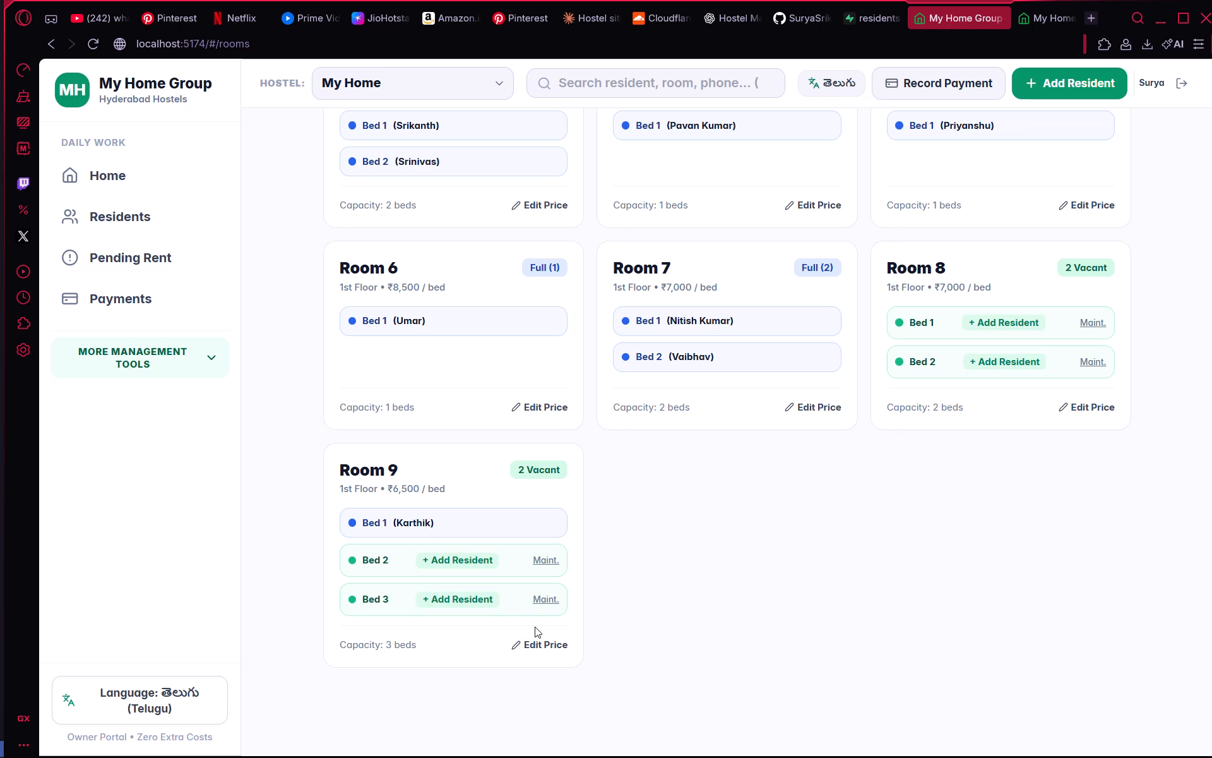
pyautogui.click(819, 532)
pyautogui.scroll(10, 819, 532)
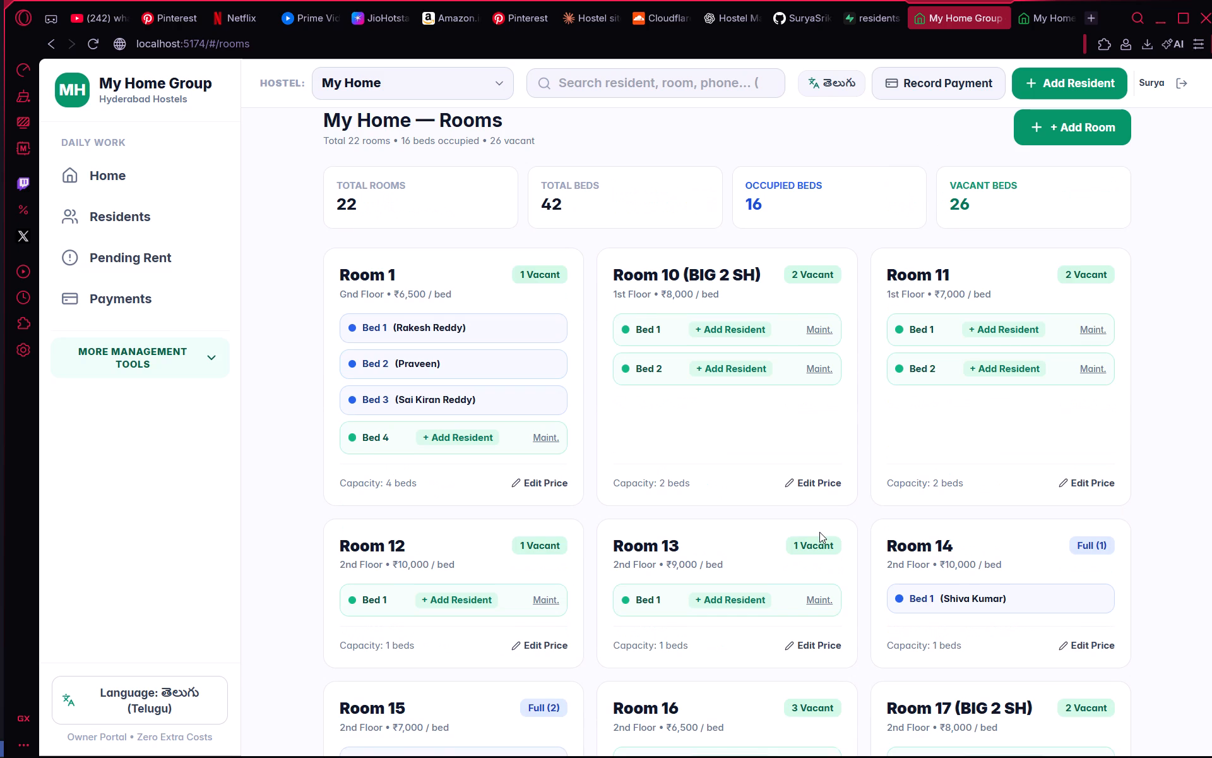
pyautogui.scroll(-11, 819, 532)
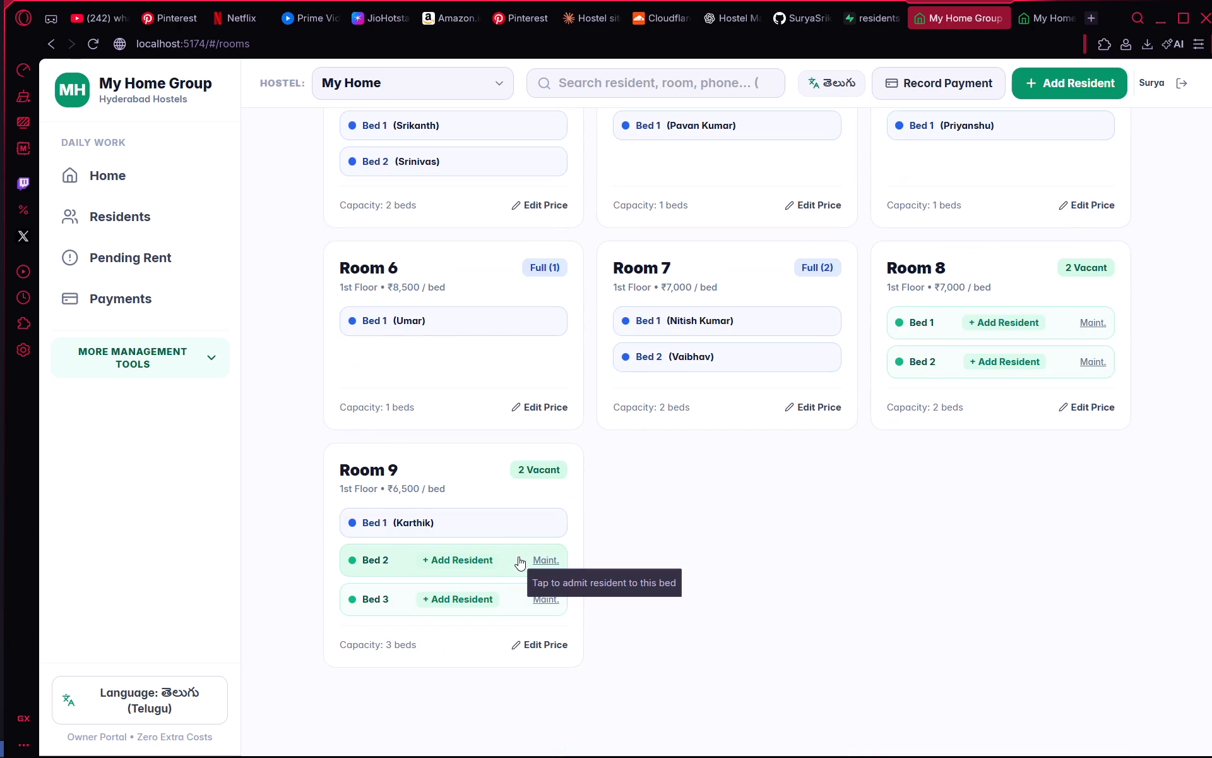
pyautogui.click(518, 556)
pyautogui.click(483, 191)
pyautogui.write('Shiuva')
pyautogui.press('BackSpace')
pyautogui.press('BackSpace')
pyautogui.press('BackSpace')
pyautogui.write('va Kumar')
pyautogui.click(690, 203)
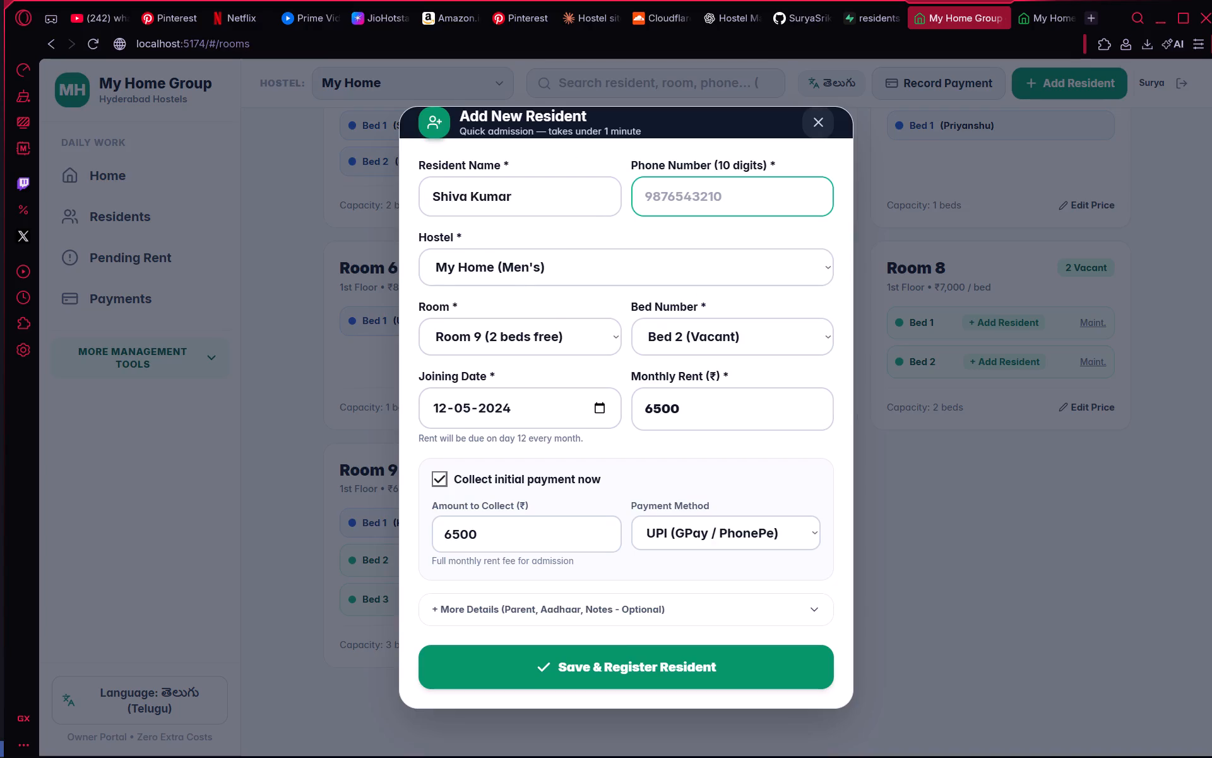
pyautogui.click(579, 206)
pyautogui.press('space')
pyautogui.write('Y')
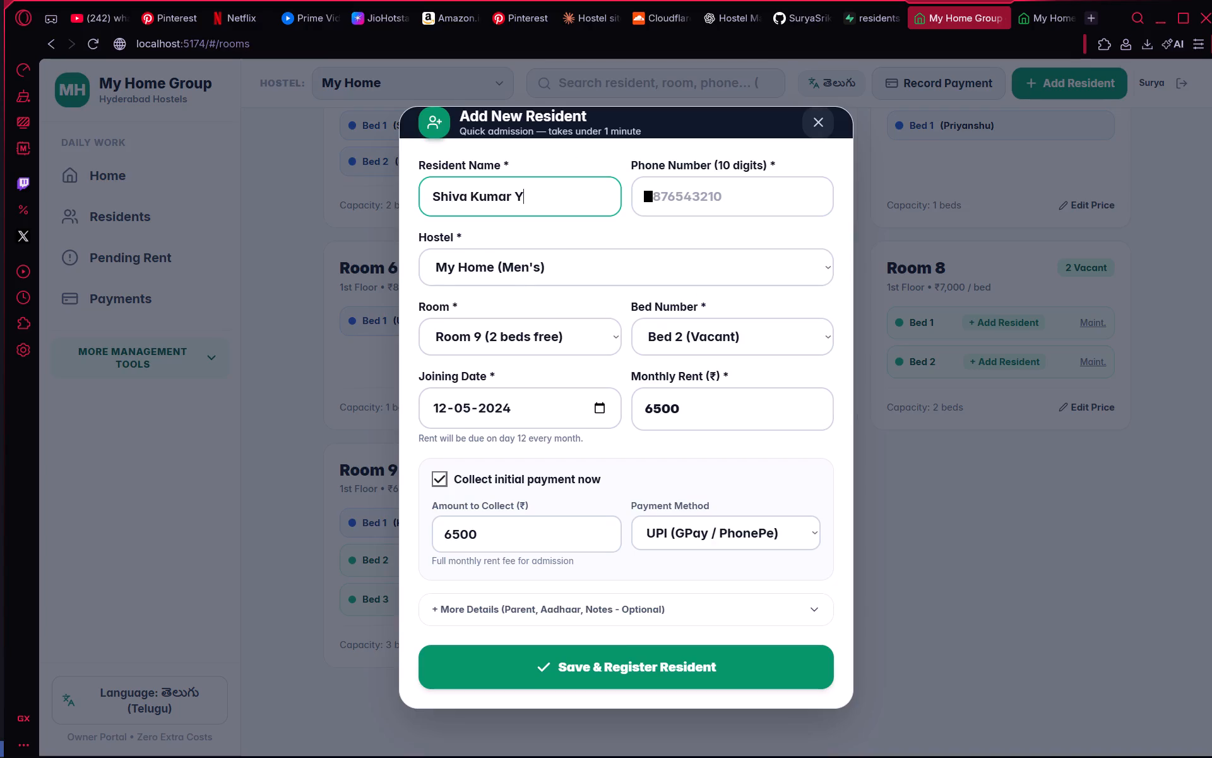
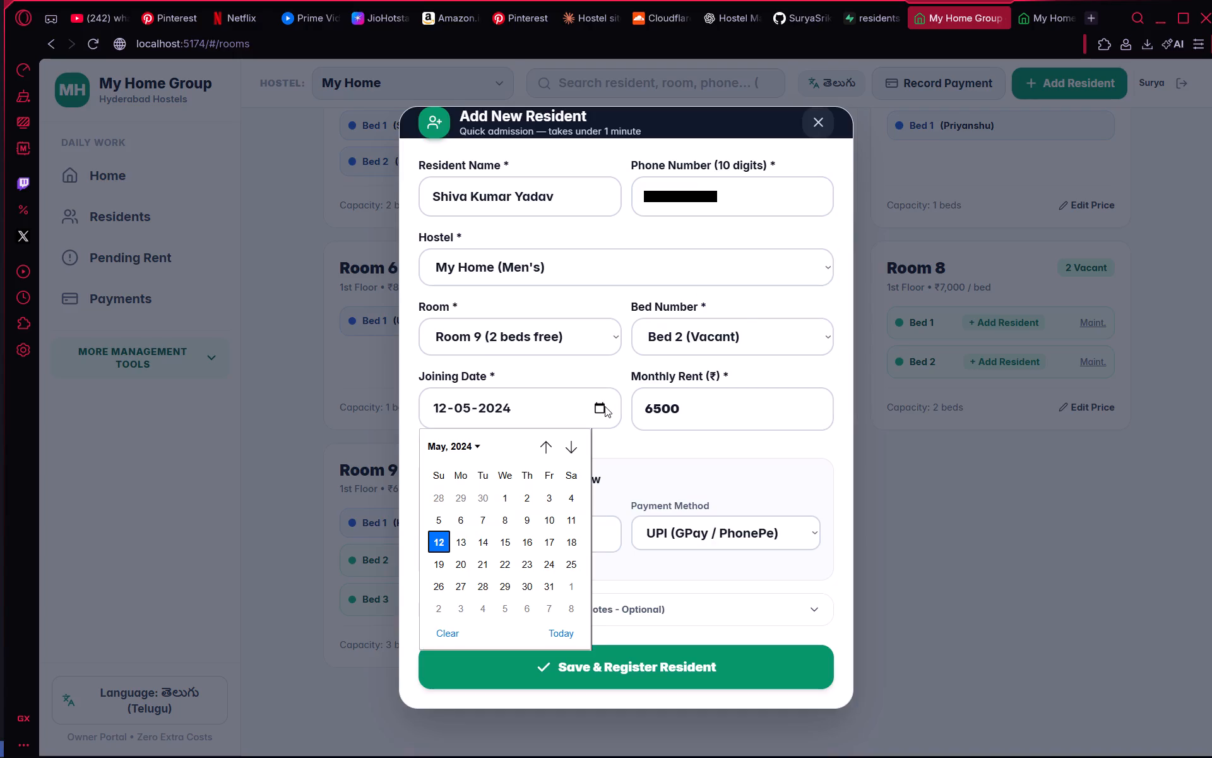
# Set the joining date to 01-09-2026 in the new resident registration for Room 9, Bed 2.
pyautogui.click(468, 442)
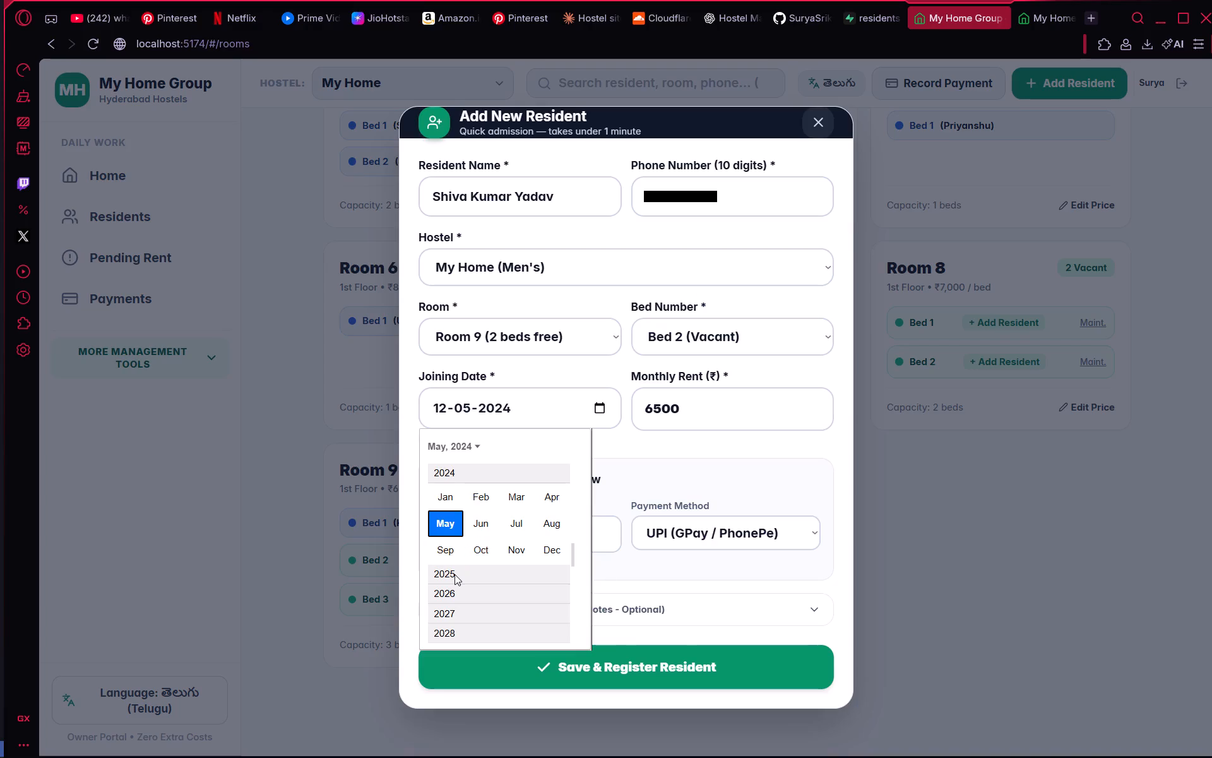
pyautogui.scroll(-1, 454, 574)
pyautogui.click(458, 591)
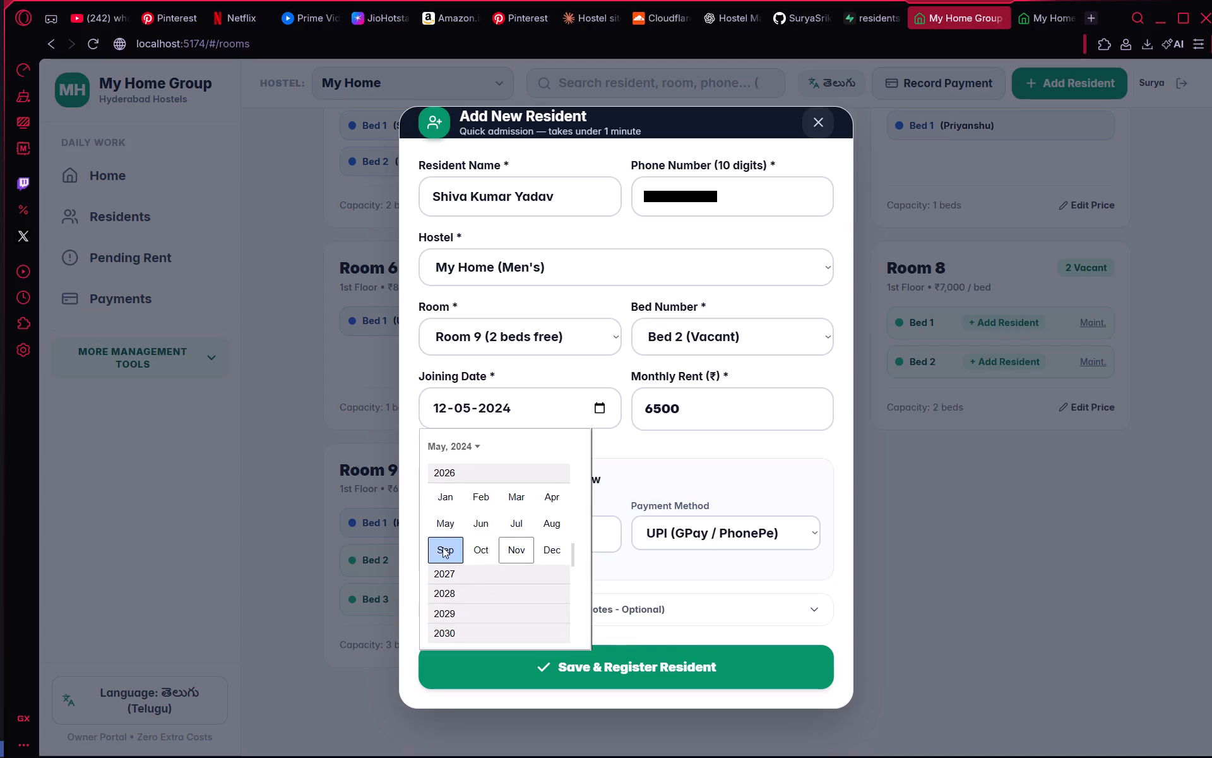
pyautogui.click(441, 547)
pyautogui.click(486, 498)
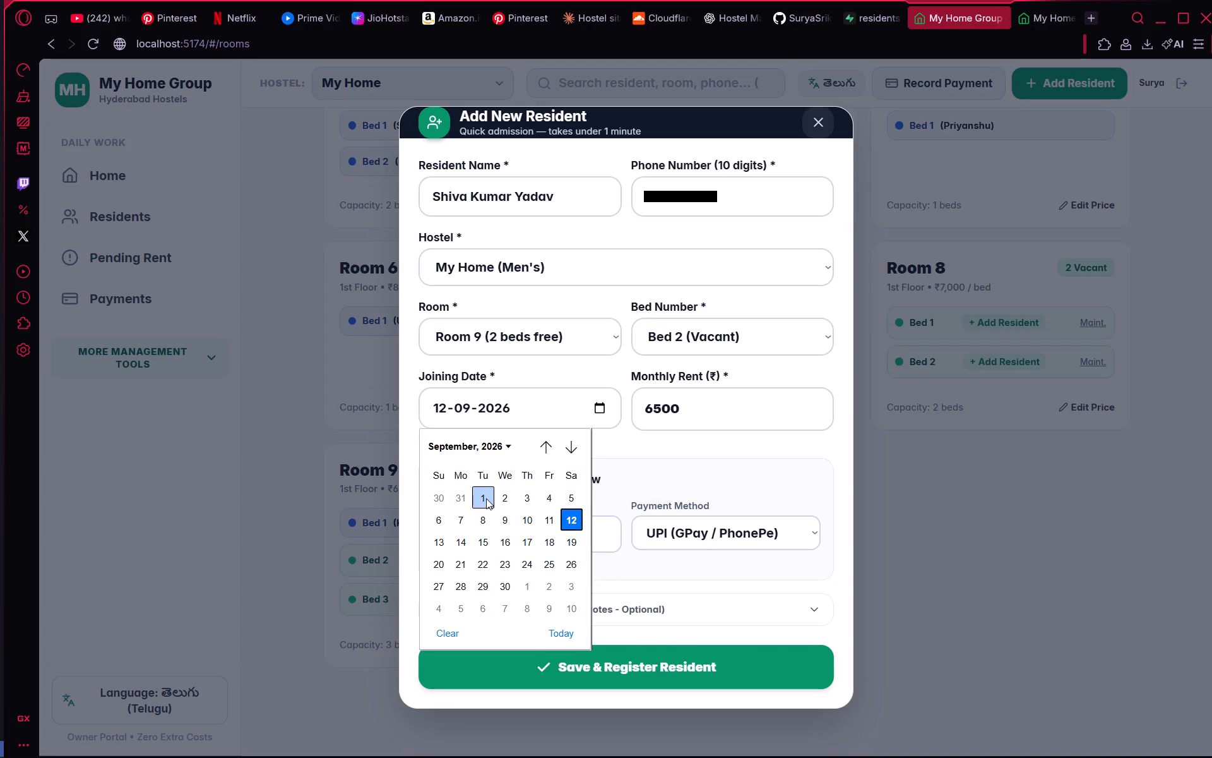
pyautogui.click(676, 453)
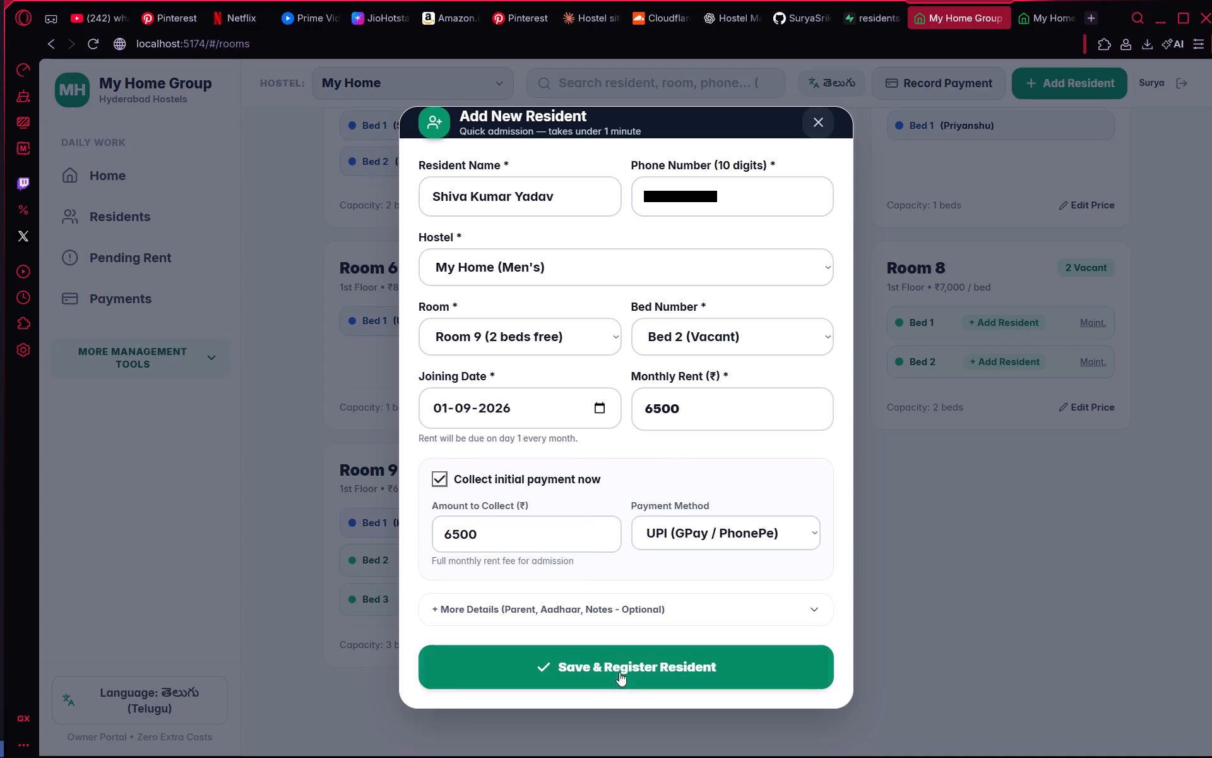
# Save the resident registration for Room 9, Bed 2, and close the resident's profile to return to the rooms overview.
pyautogui.click(620, 671)
pyautogui.click(860, 115)
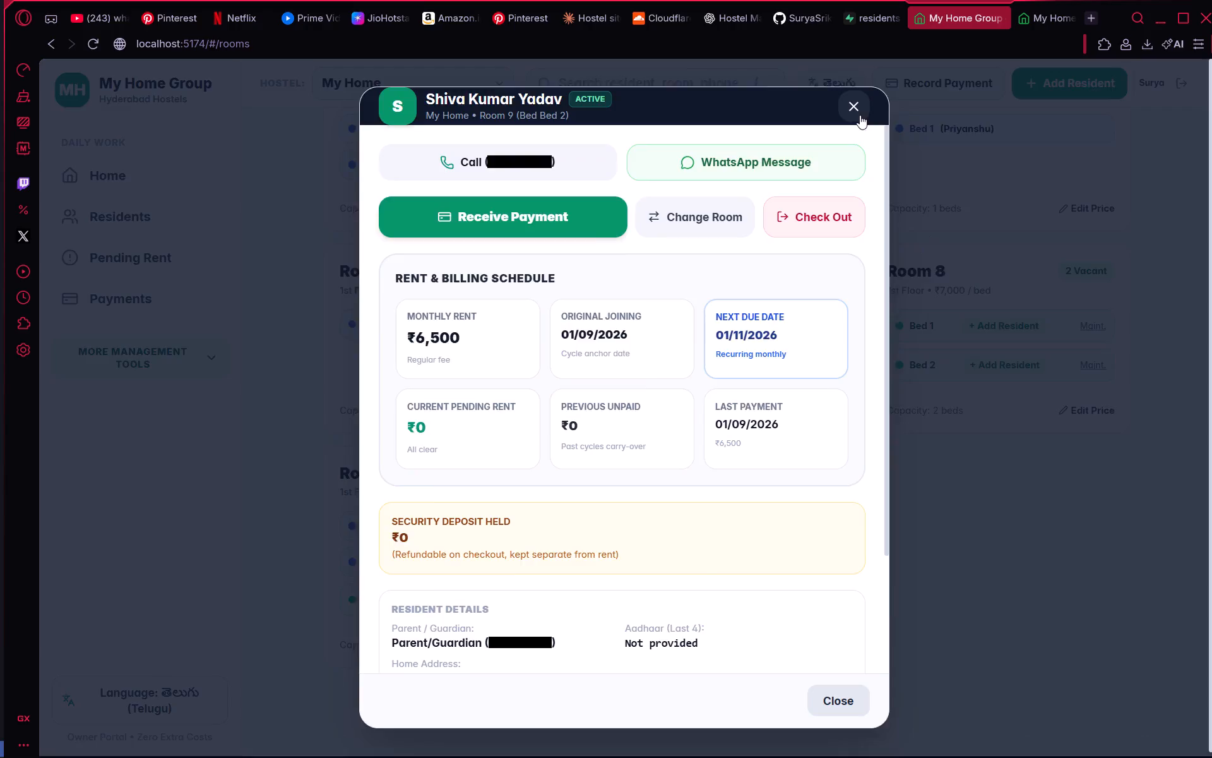
pyautogui.click(823, 205)
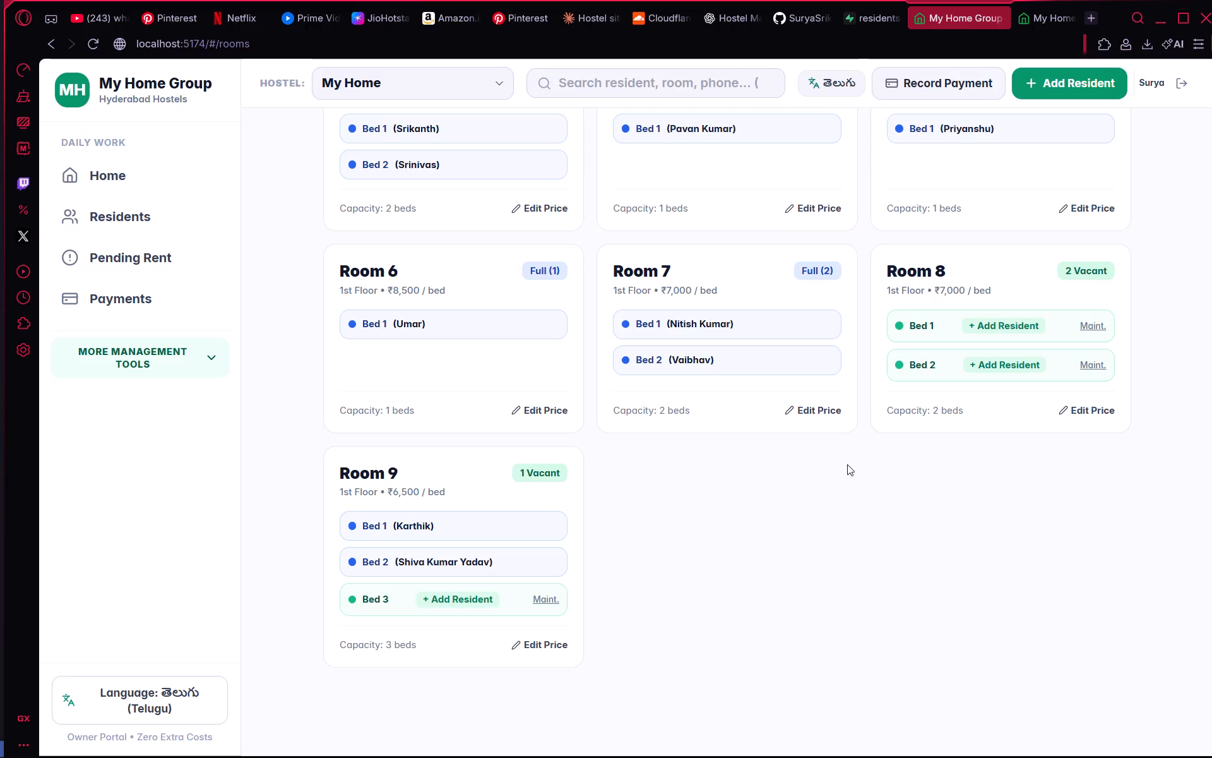
pyautogui.click(847, 464)
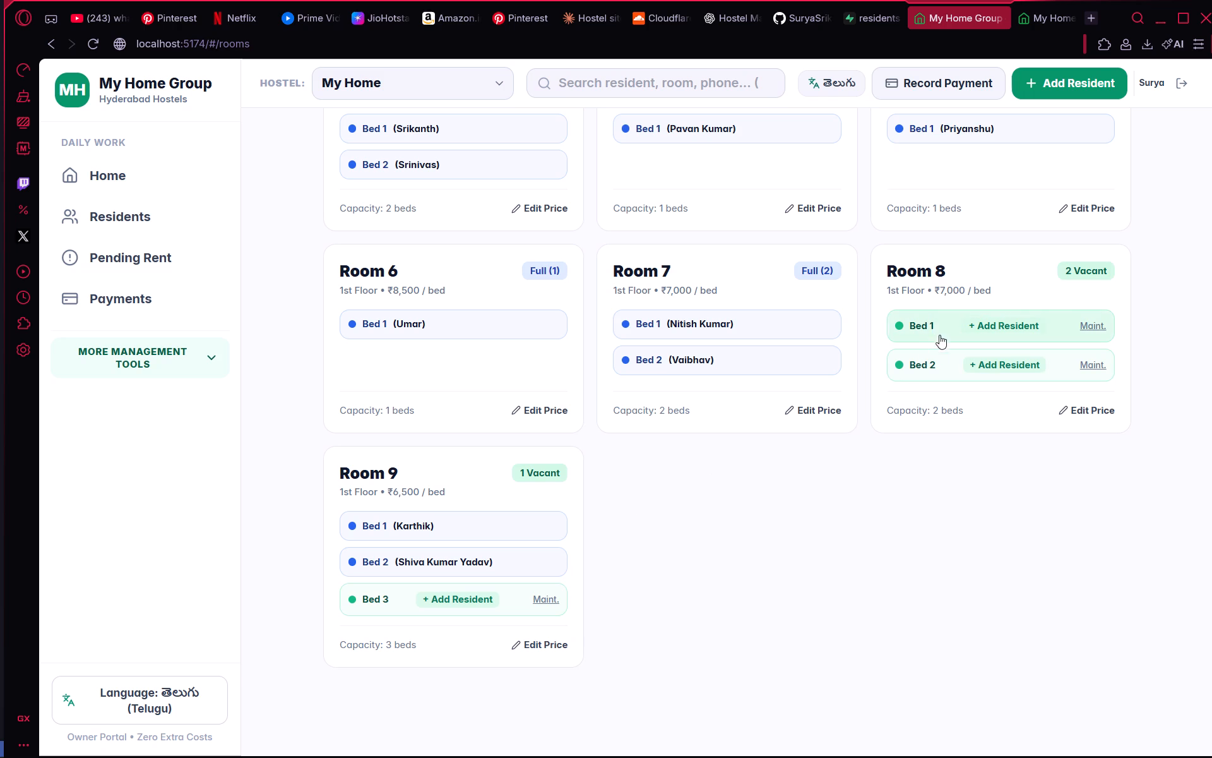
# Start a new resident registration for Room 8, Bed 1 and enter Mukesh as the resident's name.
pyautogui.click(954, 322)
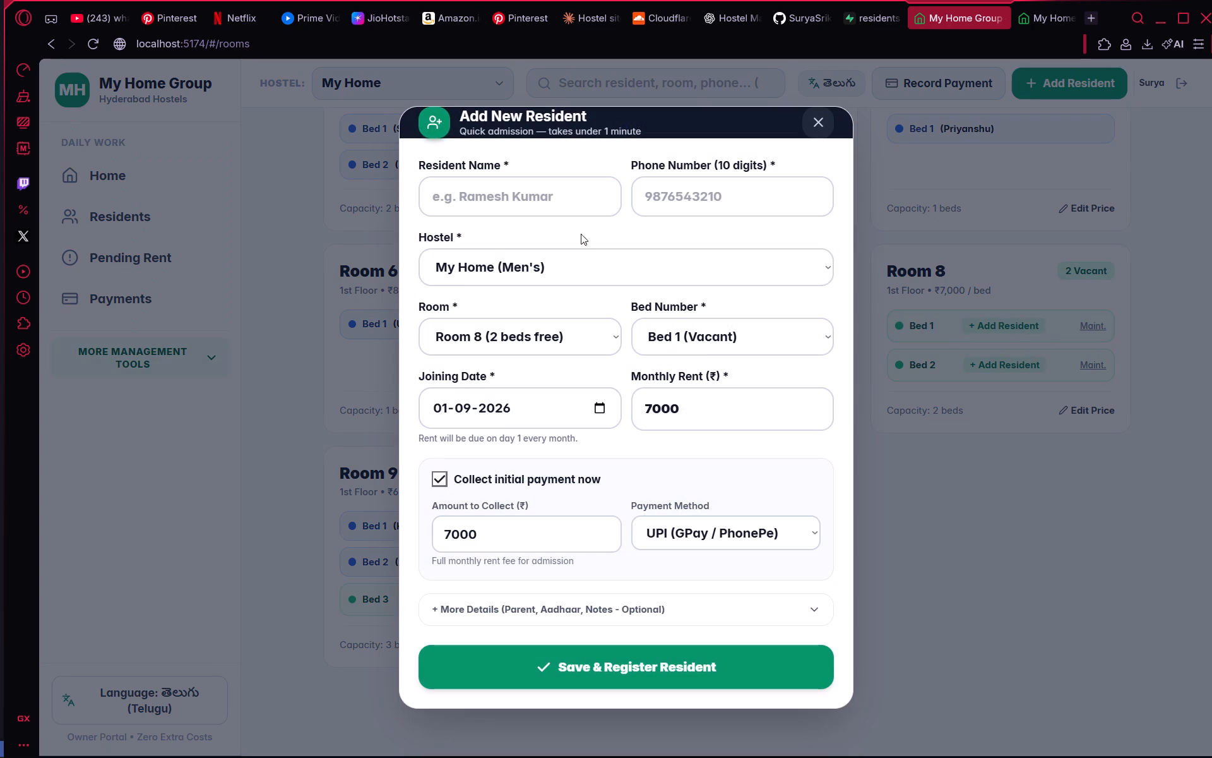
pyautogui.click(522, 194)
pyautogui.write('Mukesh')
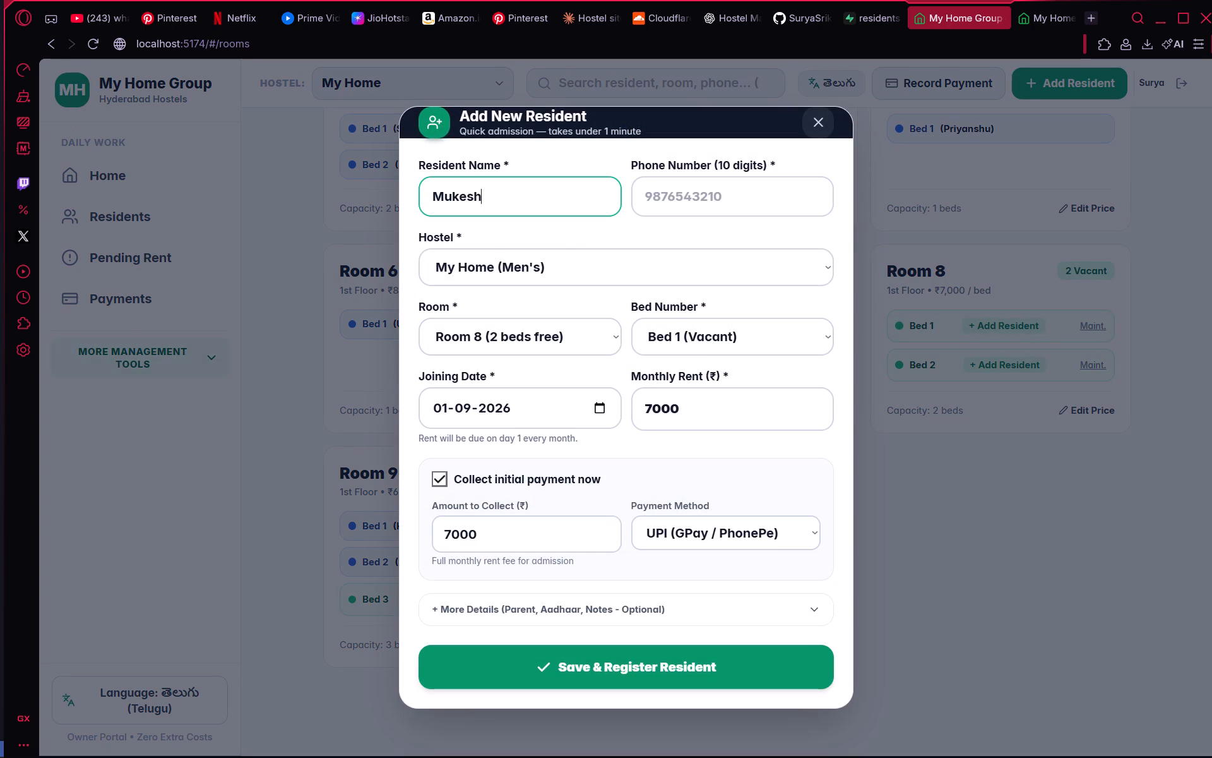
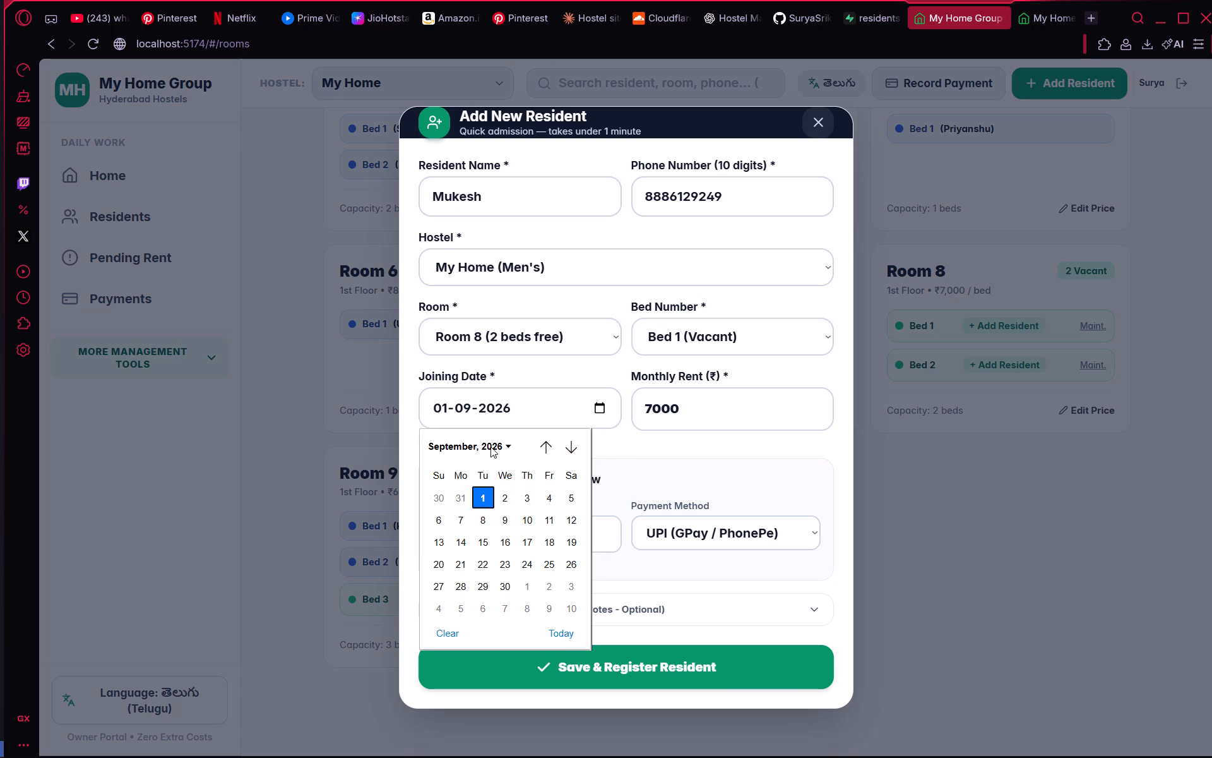
# Set the joining date to 20-07-2026 in the new resident registration for Room 8, Bed 1.
pyautogui.click(490, 447)
pyautogui.click(513, 526)
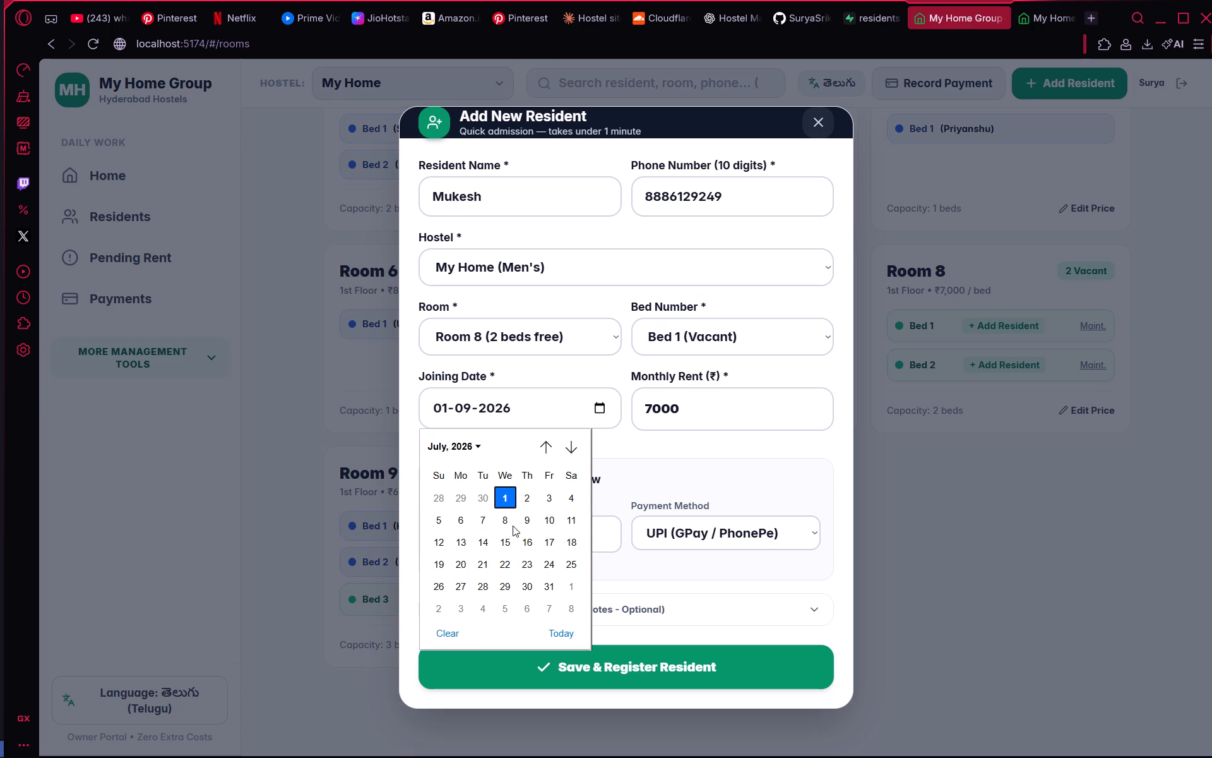
pyautogui.click(457, 561)
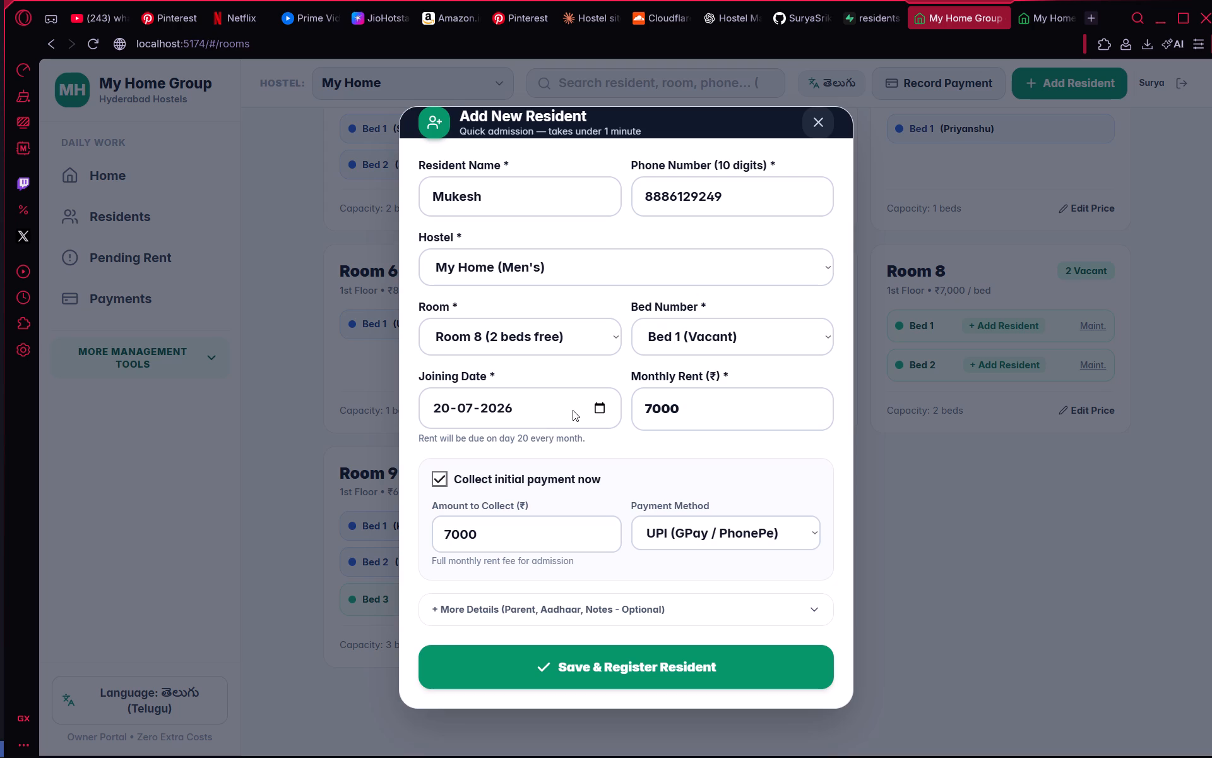
# Save the resident registration for Room 8, Bed 1, and close the resident's profile to return to the rooms overview.
pyautogui.click(641, 663)
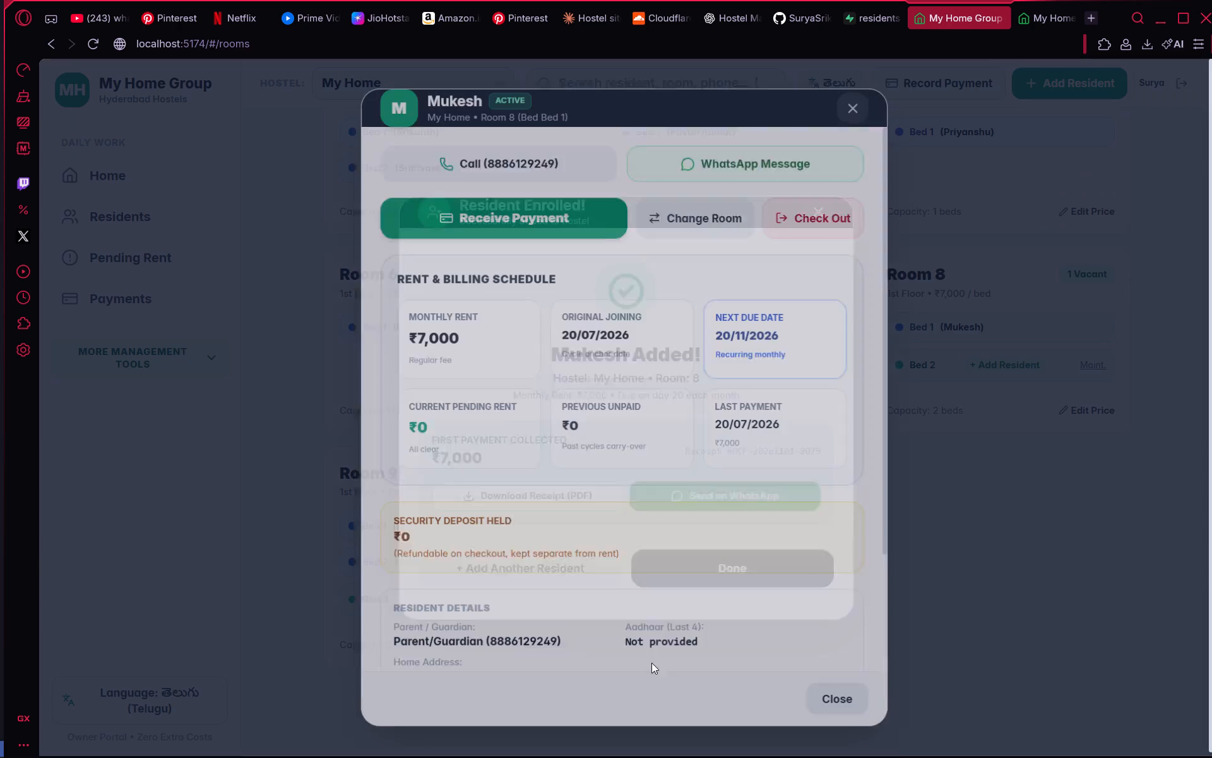
pyautogui.click(852, 108)
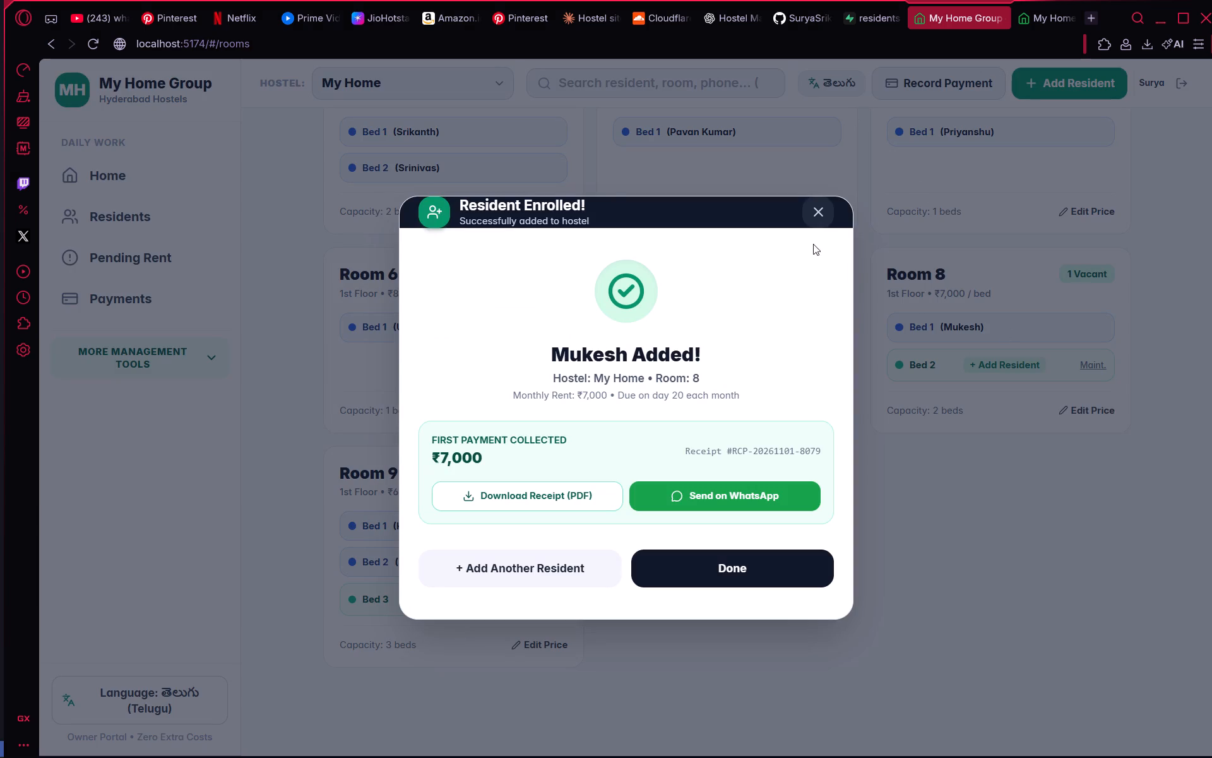
pyautogui.click(823, 205)
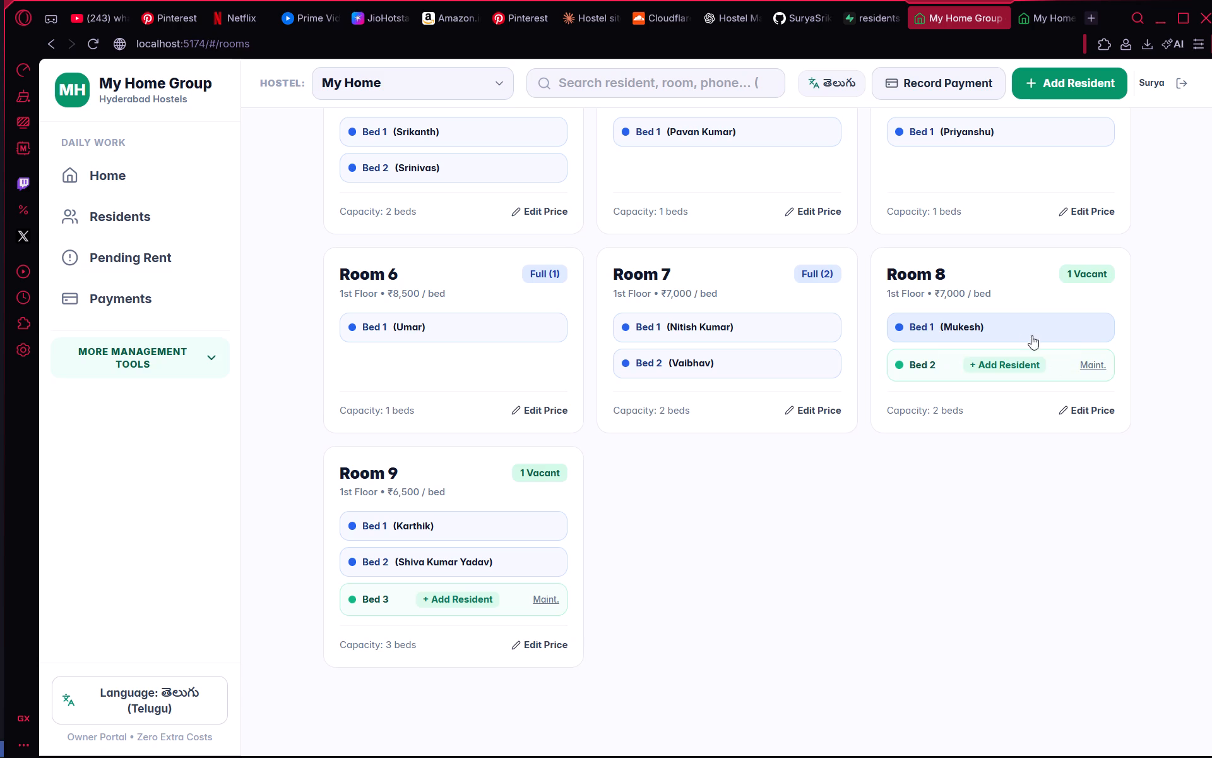
# Set Room 8's monthly fee per bed to 7500 and return to the rooms overview.
pyautogui.click(1079, 404)
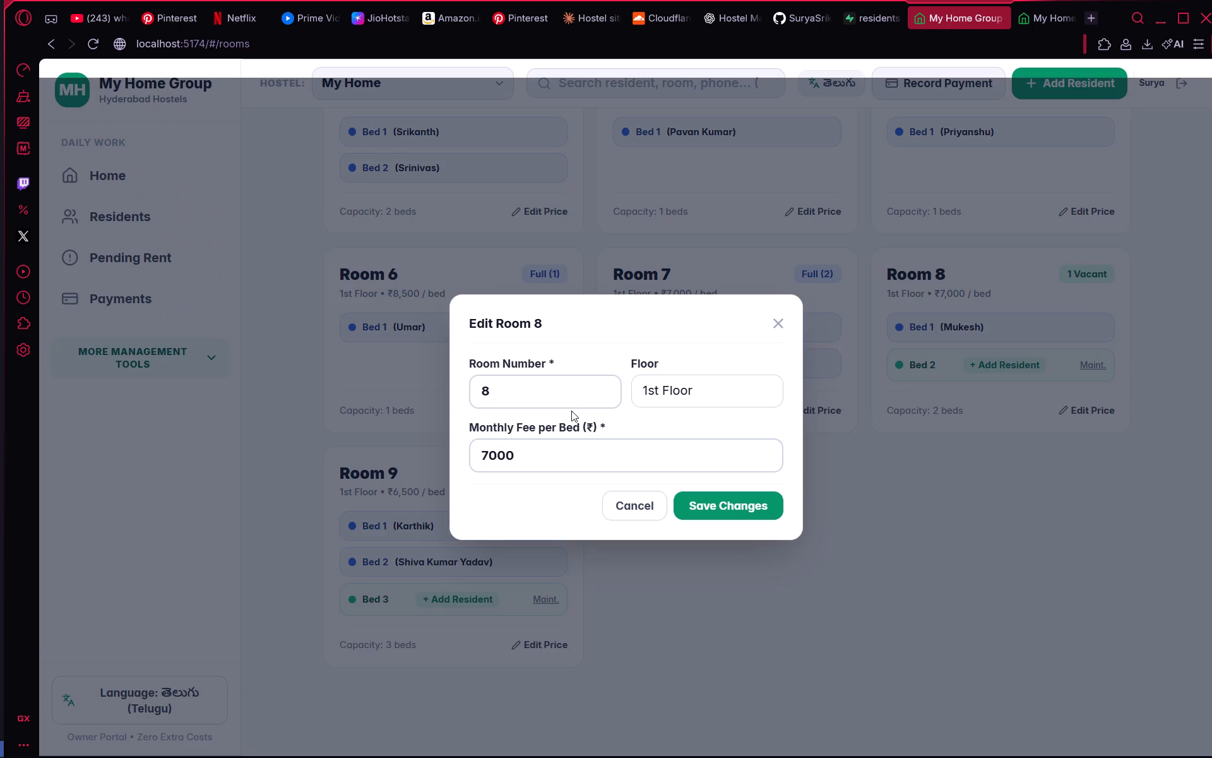
pyautogui.click(497, 454)
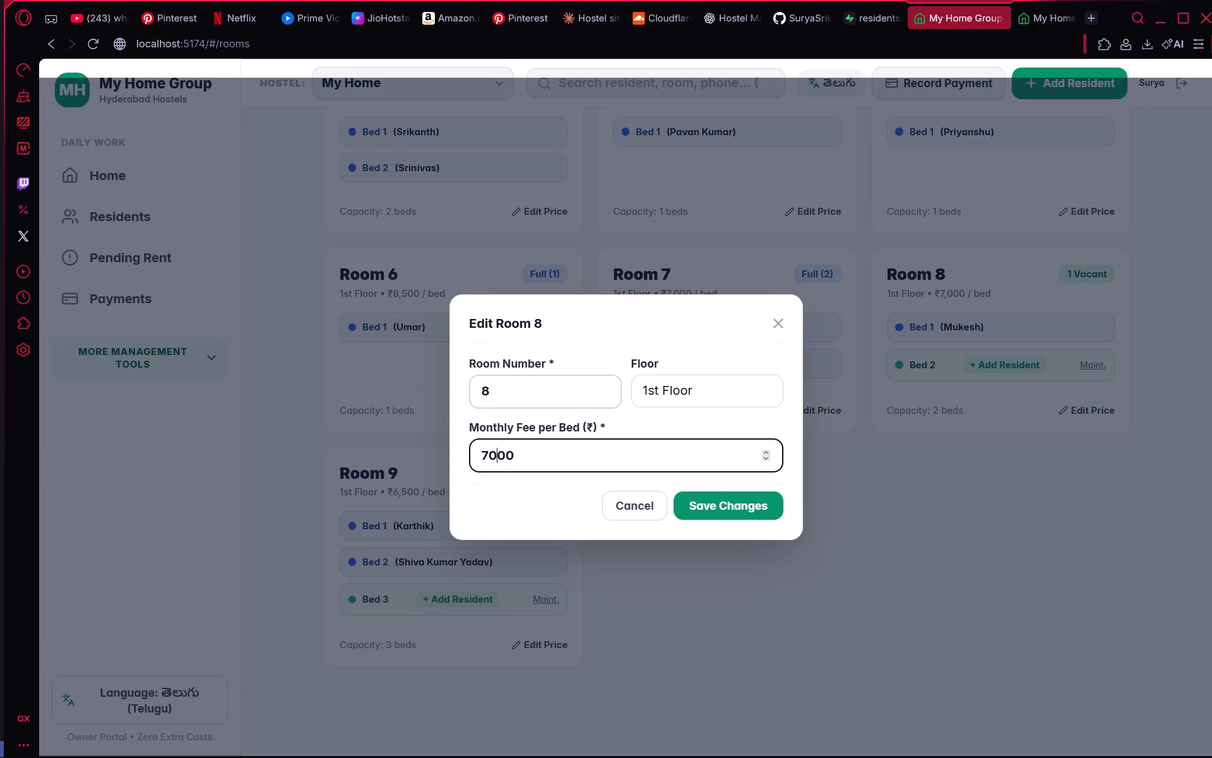
pyautogui.press('BackSpace')
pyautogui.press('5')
pyautogui.click(751, 501)
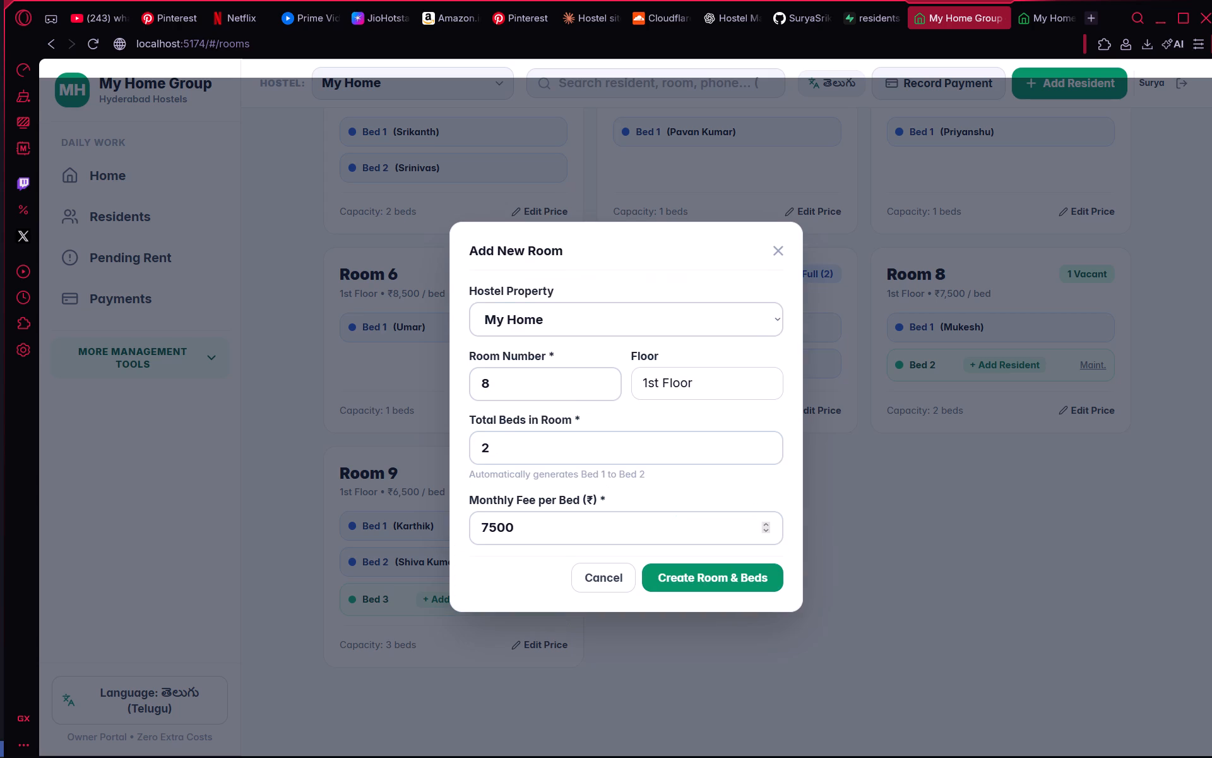
pyautogui.click(777, 255)
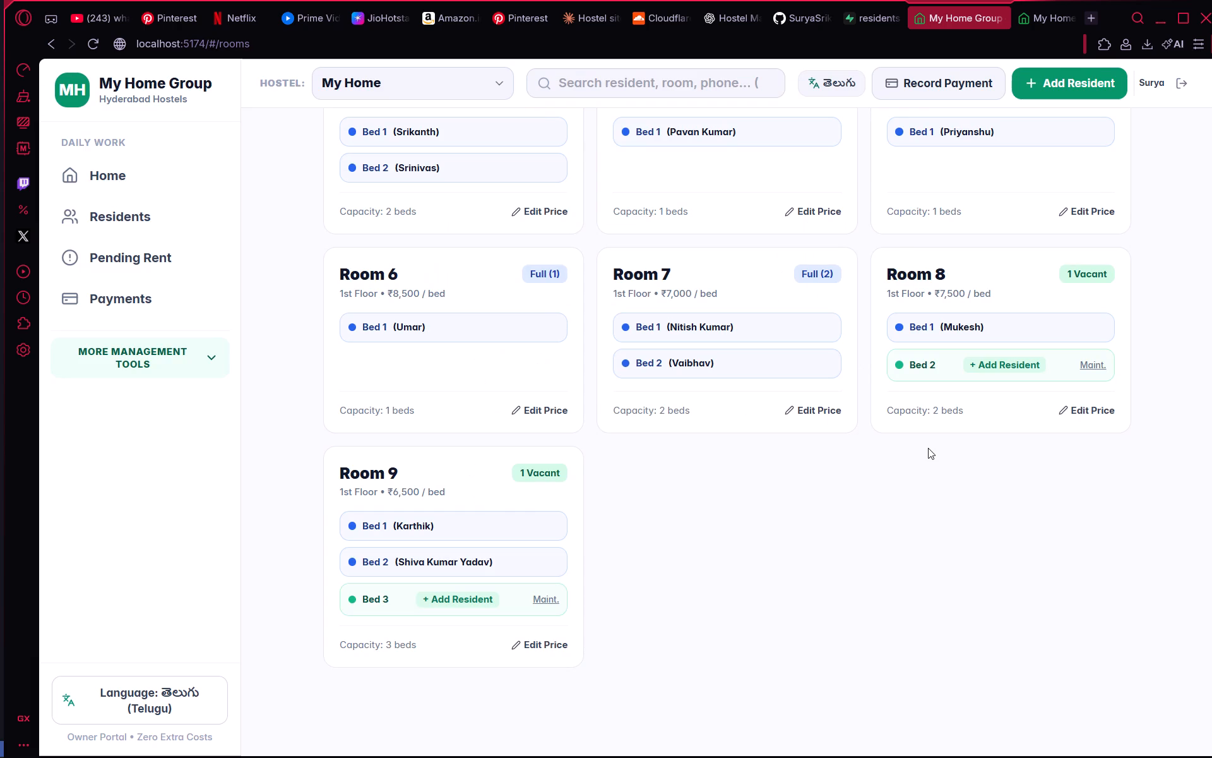
pyautogui.click(928, 448)
# Start a new resident registration for Room 8, Bed 2, entering Anand as the resident's name and filling in the phone number.
pyautogui.click(974, 358)
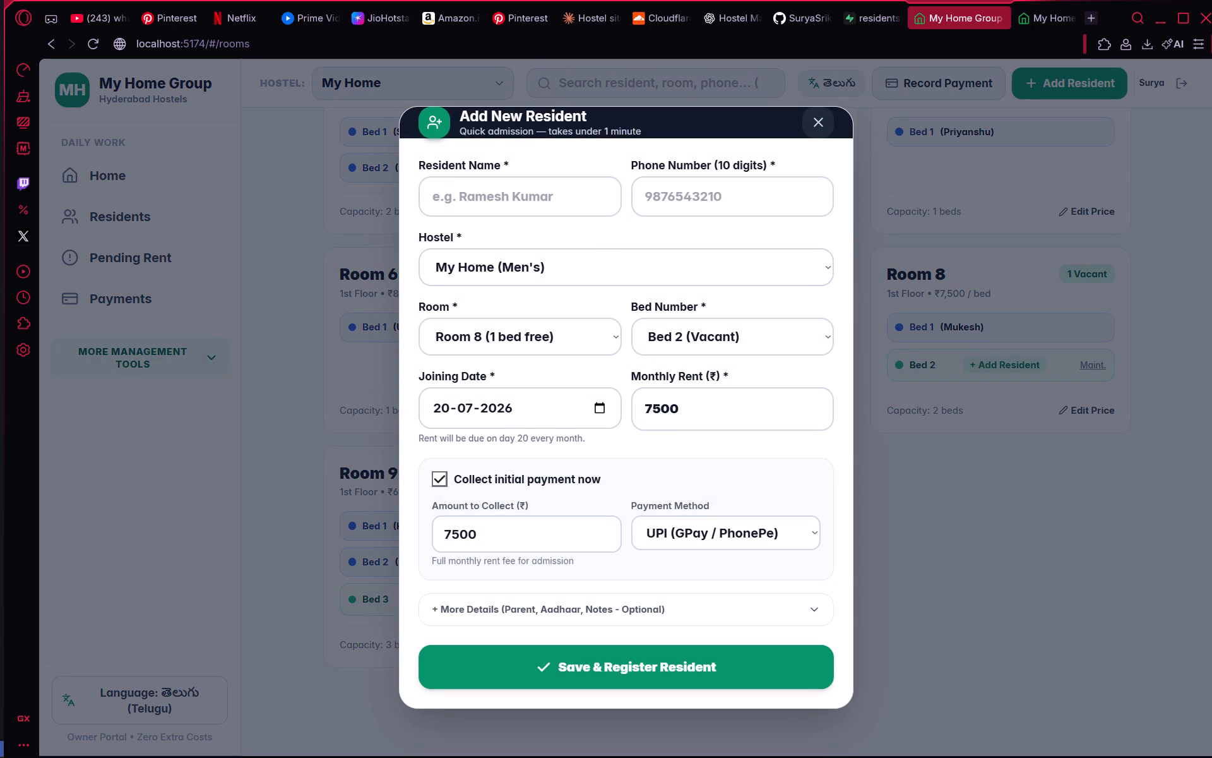
pyautogui.click(545, 198)
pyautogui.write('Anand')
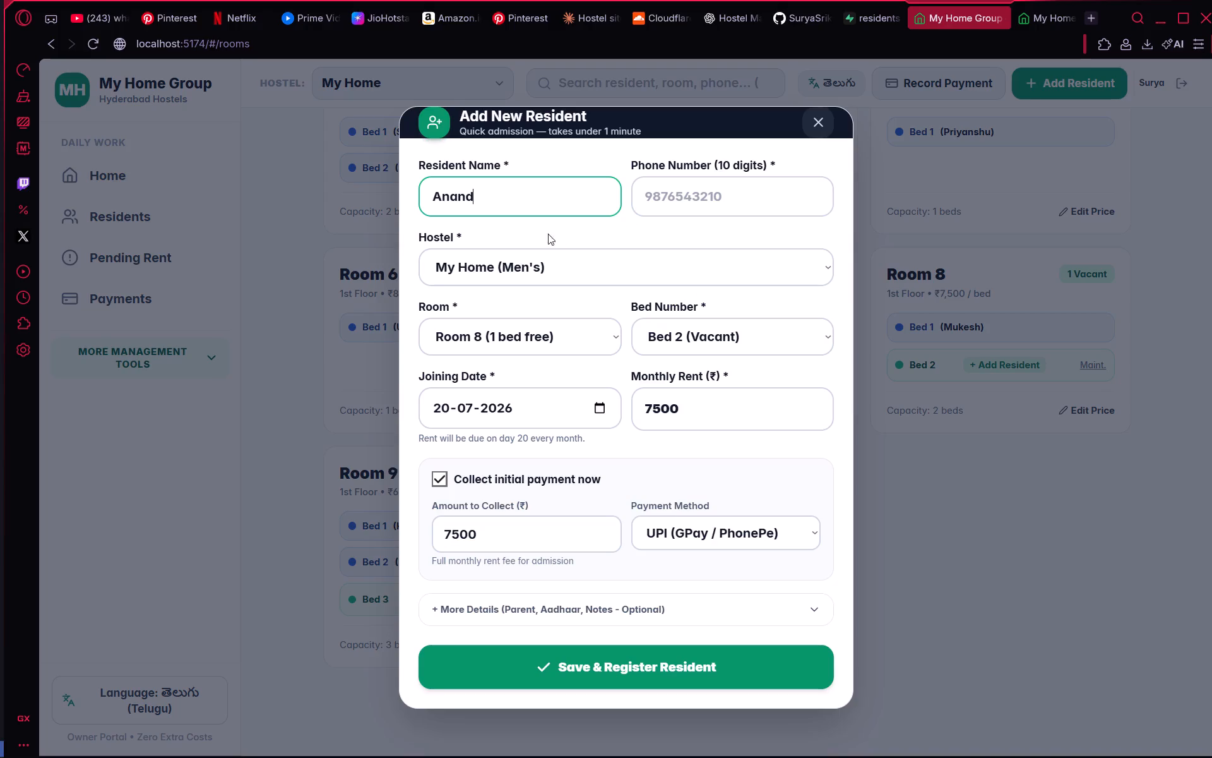
pyautogui.click(668, 202)
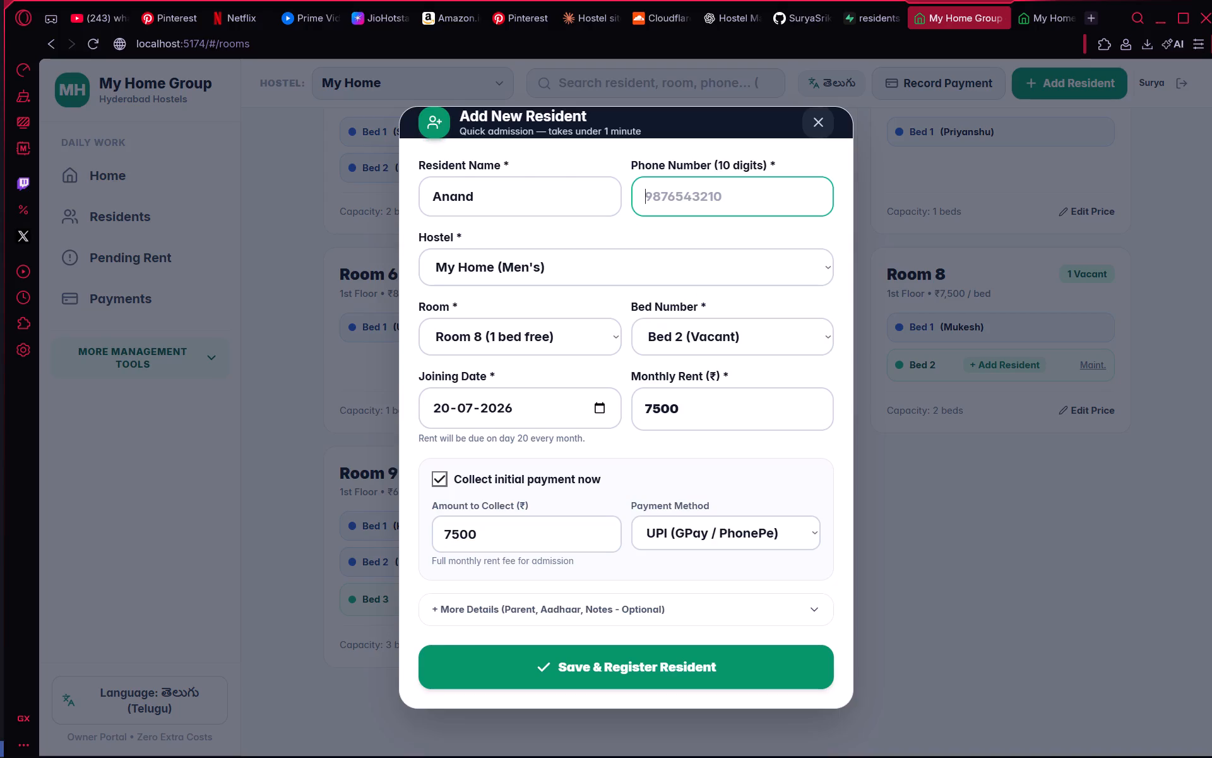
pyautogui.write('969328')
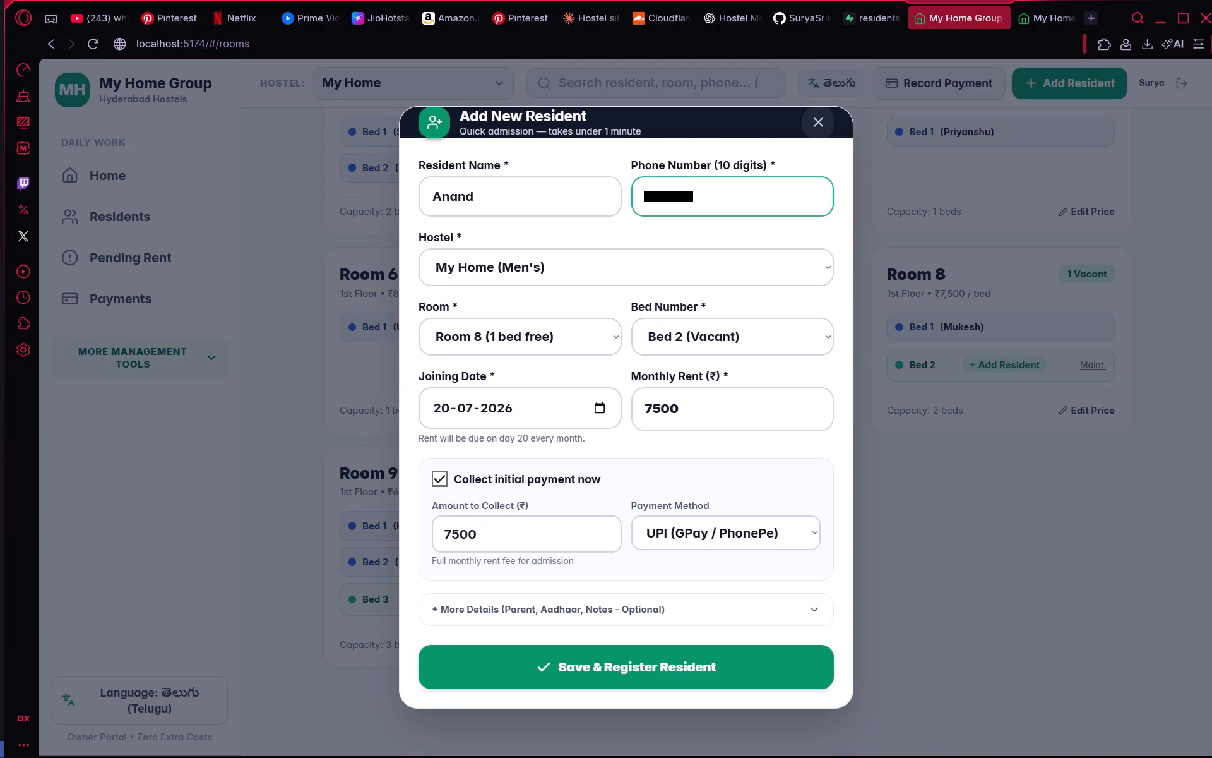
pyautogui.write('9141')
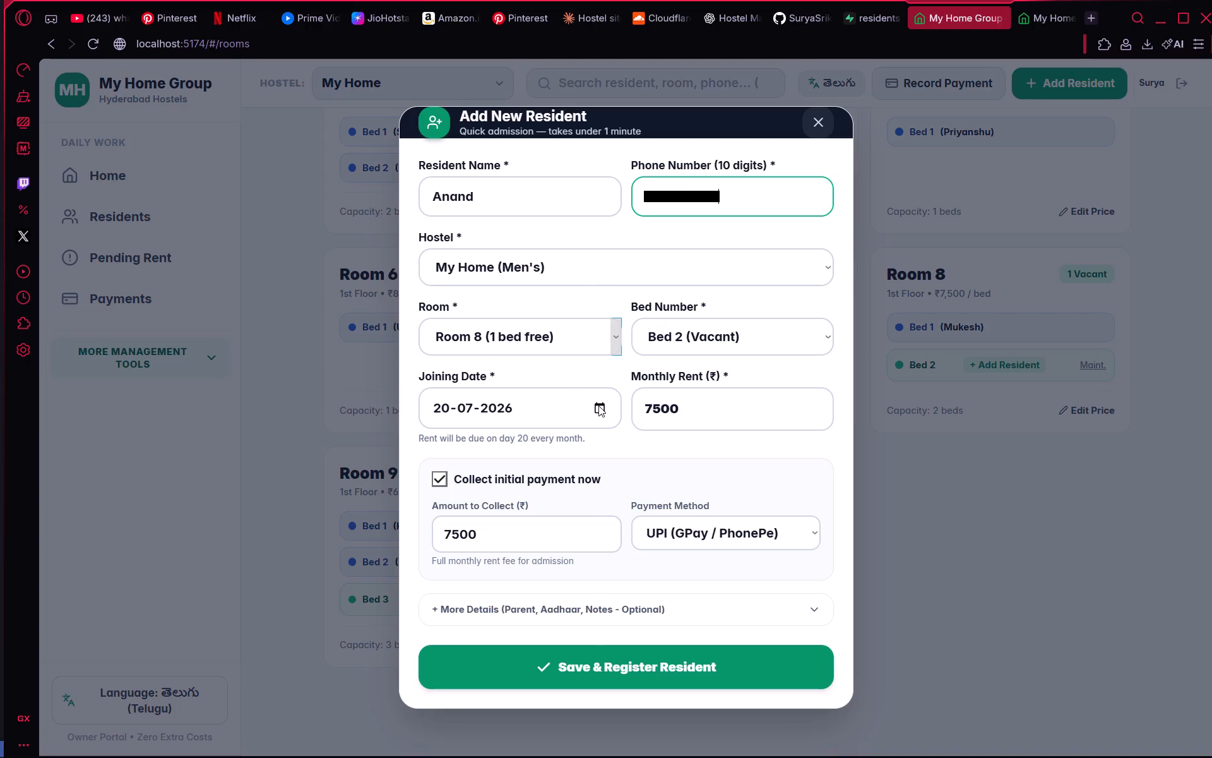
# Set the joining date to 20-05-2026 in the new resident registration for Room 8, Bed 2.
pyautogui.click(598, 406)
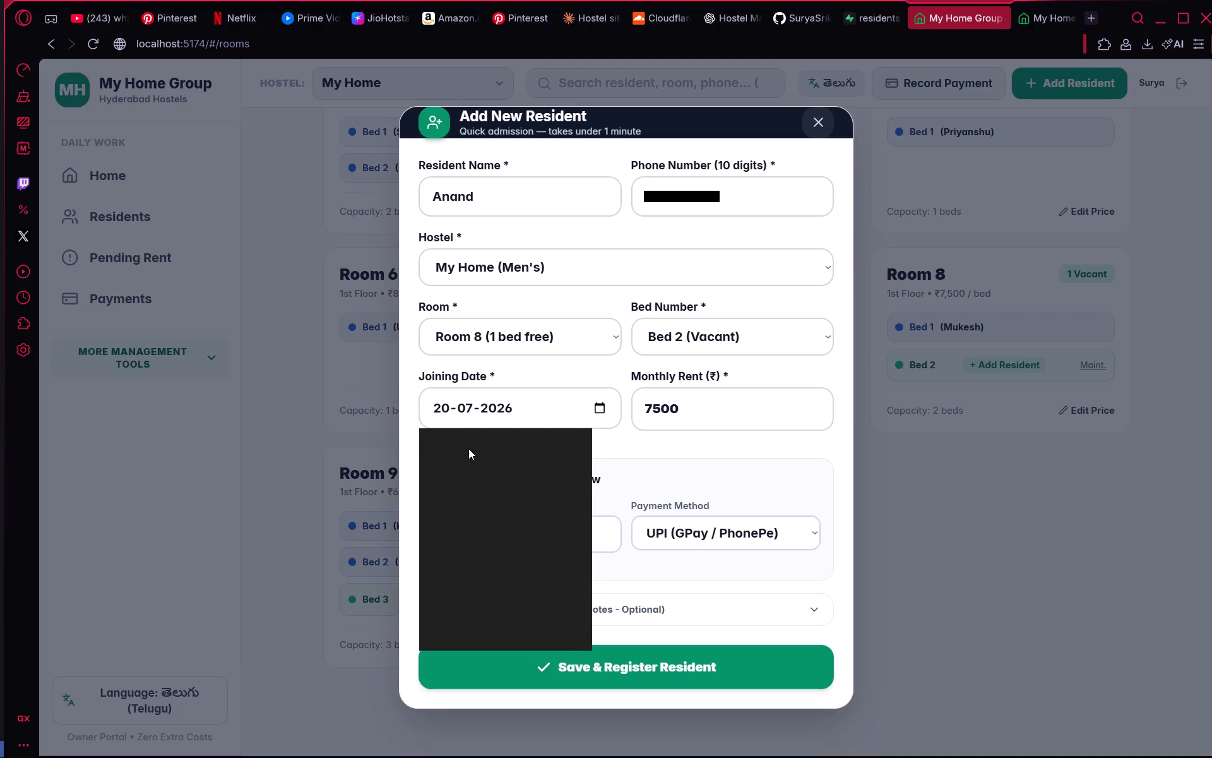
pyautogui.click(466, 445)
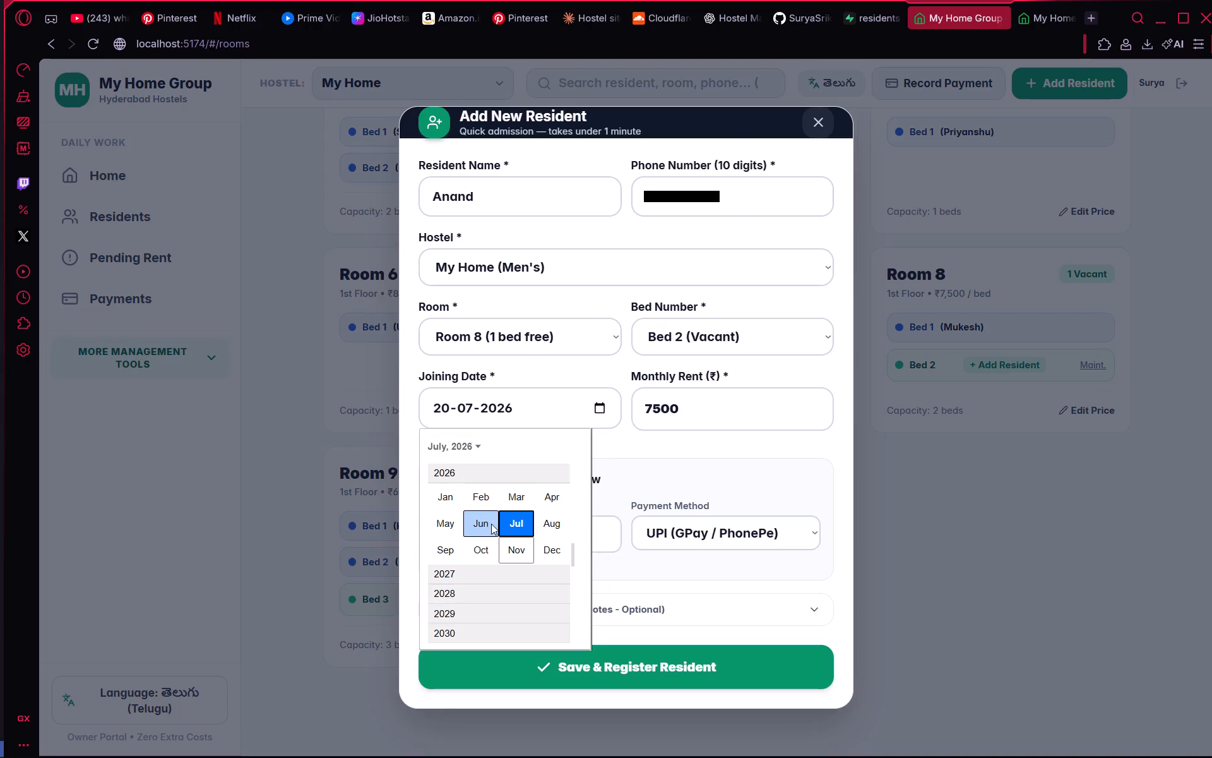
pyautogui.click(482, 520)
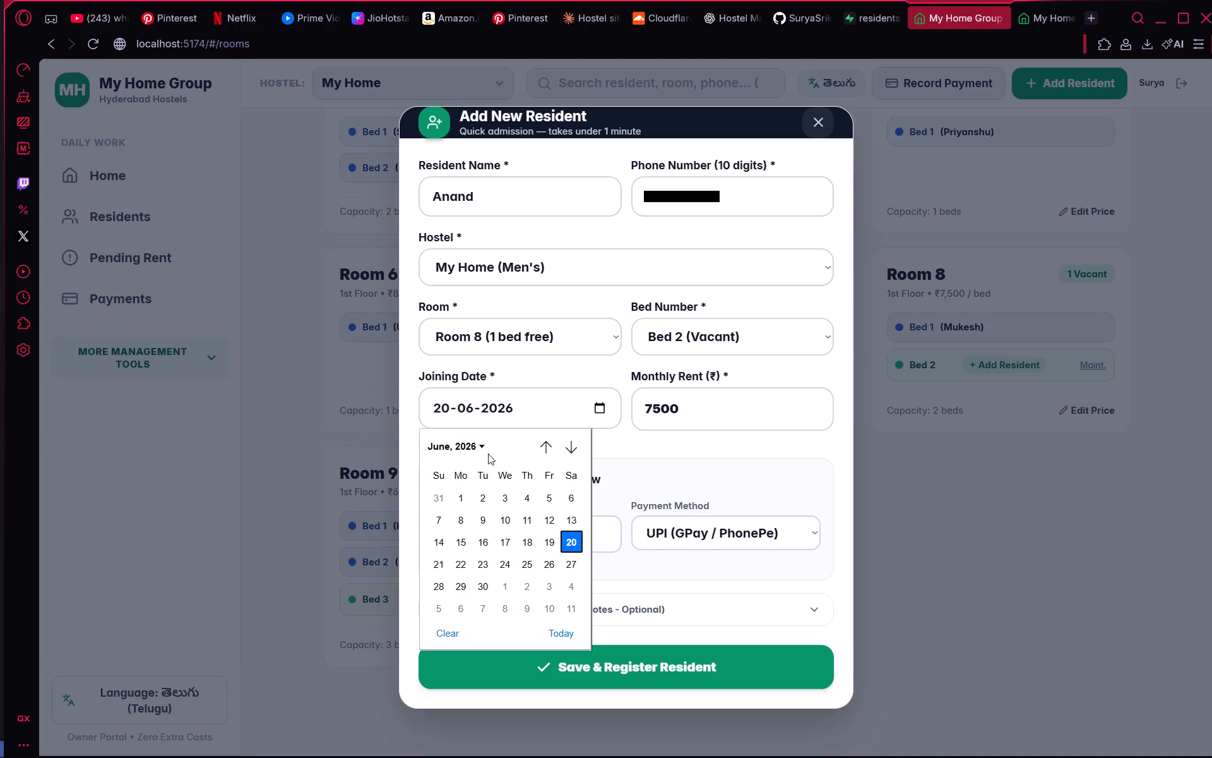
pyautogui.click(475, 444)
pyautogui.click(439, 520)
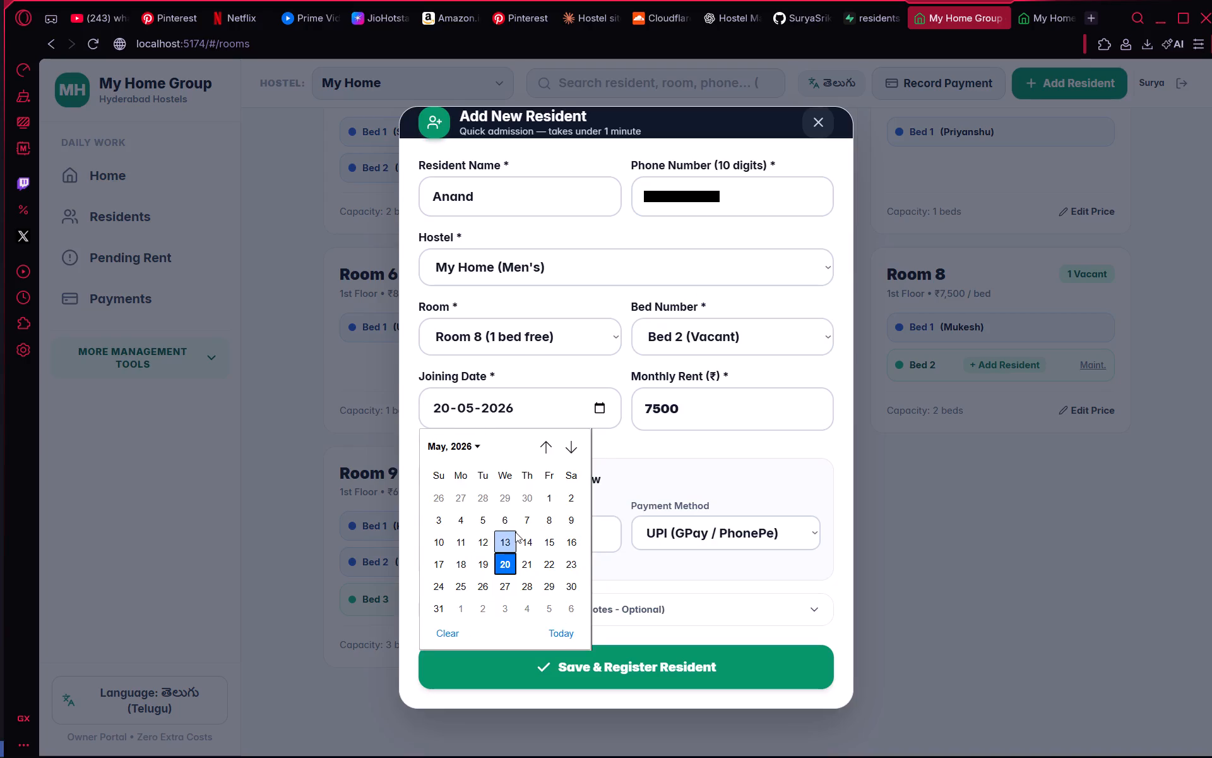
pyautogui.click(501, 566)
pyautogui.click(615, 450)
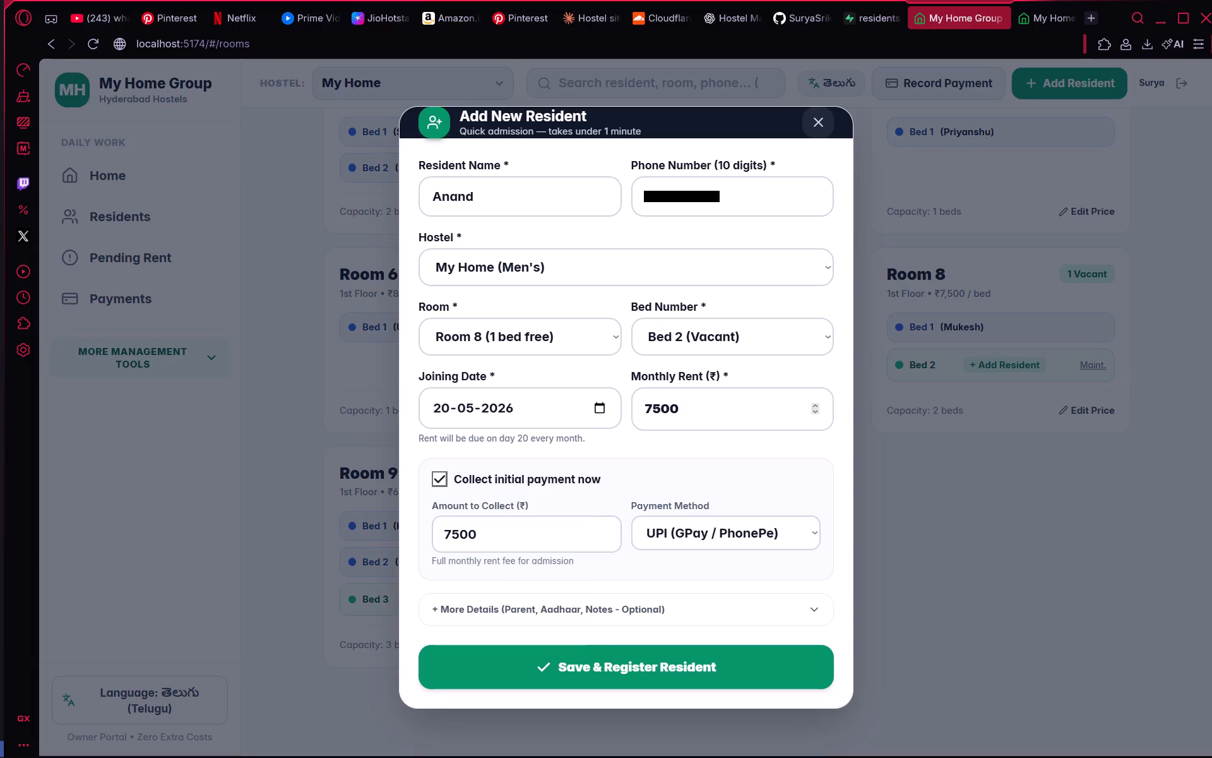
# Save the resident registration for Room 8, Bed 2, and close the resident's profile to return to the rooms overview.
pyautogui.click(648, 668)
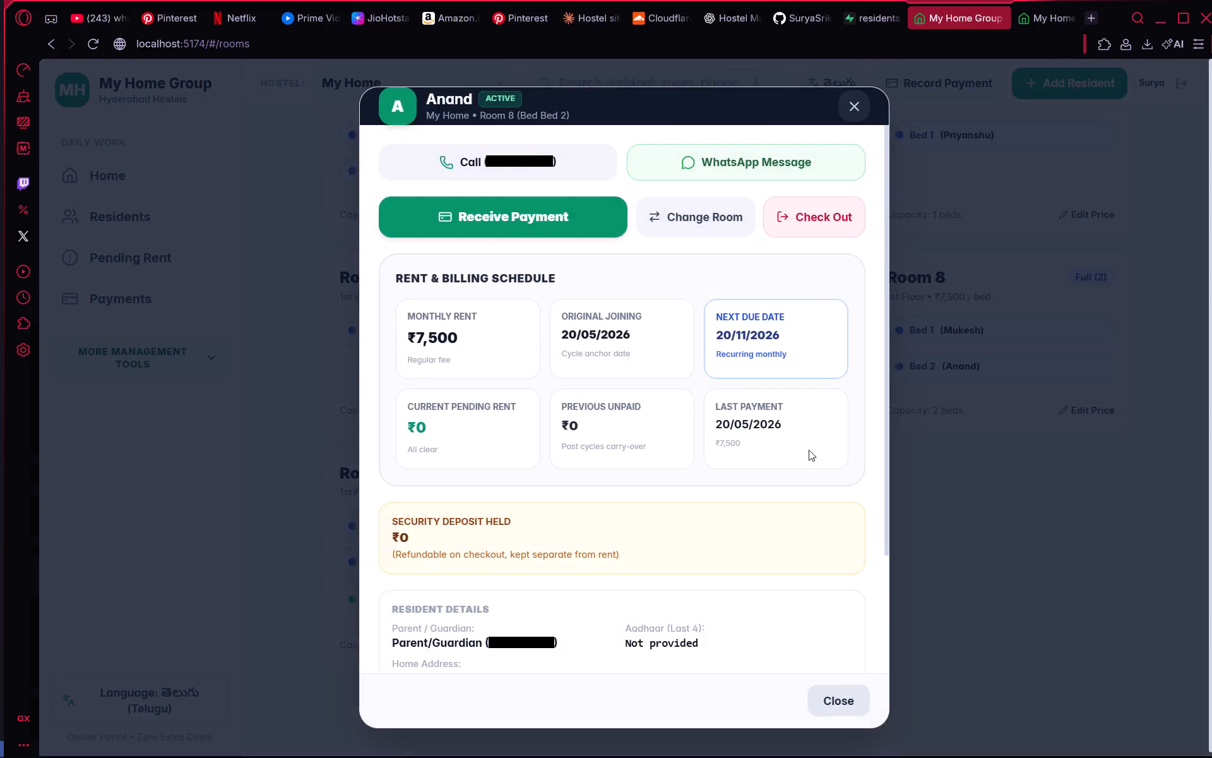
pyautogui.click(856, 108)
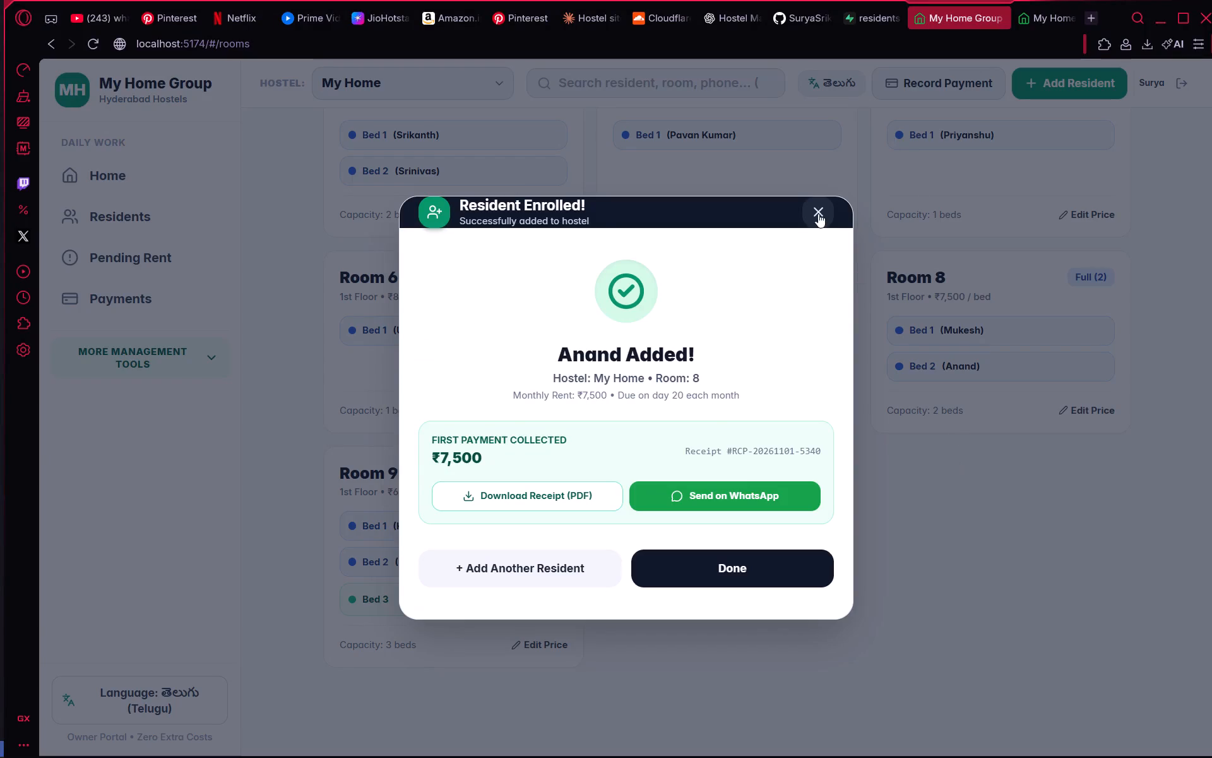
pyautogui.click(819, 210)
# Look through the My Home rooms overview to check which rooms and beds still need residents registered.
pyautogui.click(995, 462)
pyautogui.scroll(7, 995, 462)
pyautogui.scroll(-8, 995, 462)
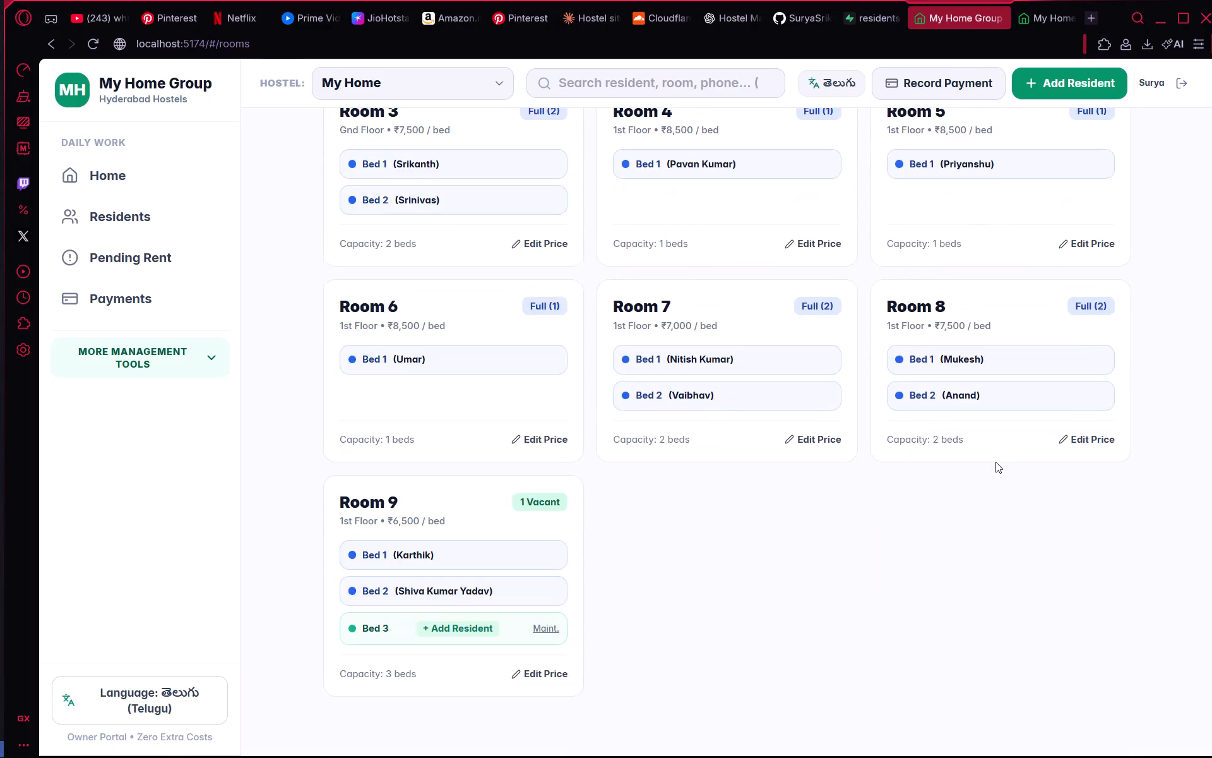
pyautogui.scroll(4, 995, 462)
pyautogui.scroll(3, 794, 478)
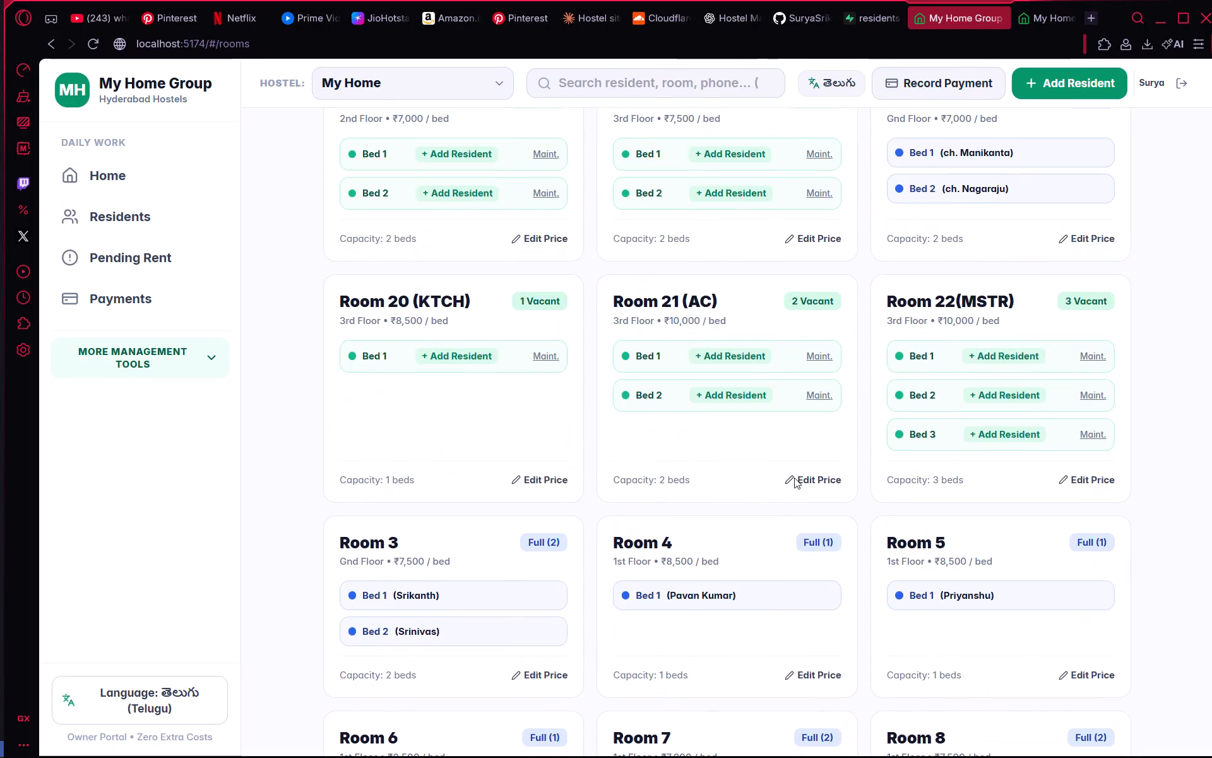
pyautogui.scroll(-3, 768, 556)
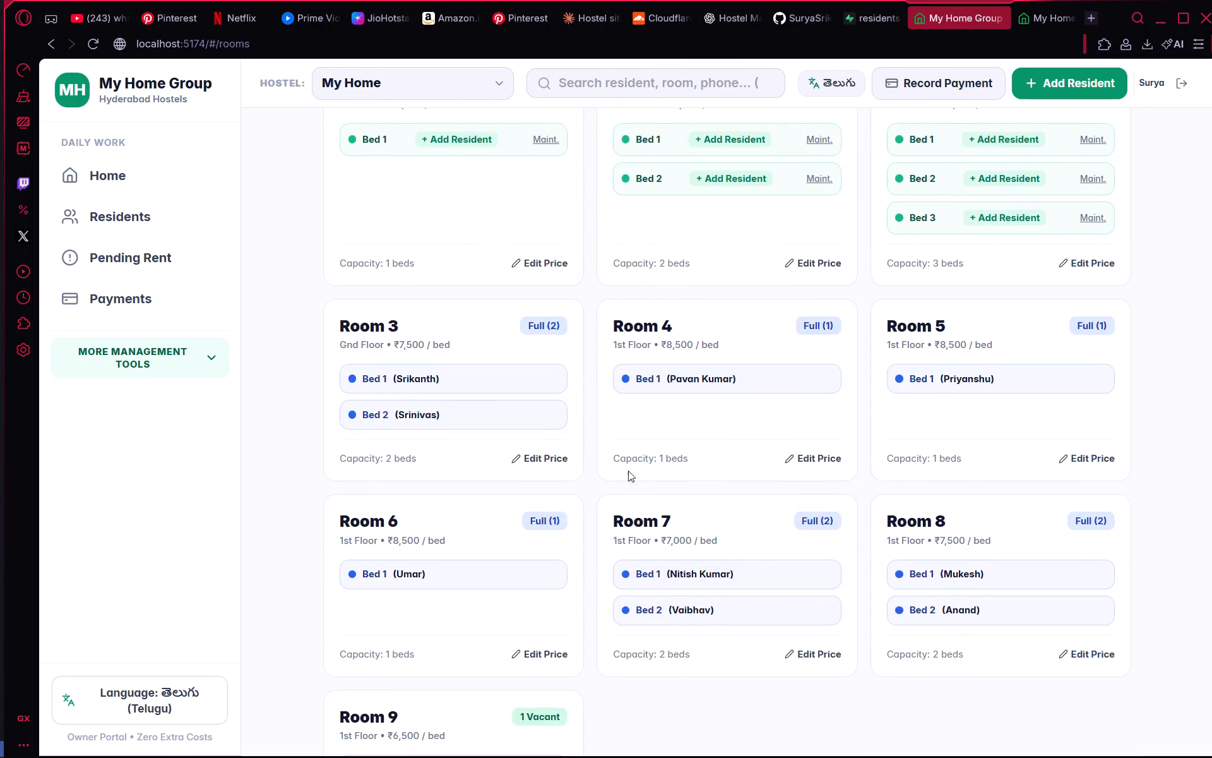
pyautogui.scroll(-3, 619, 466)
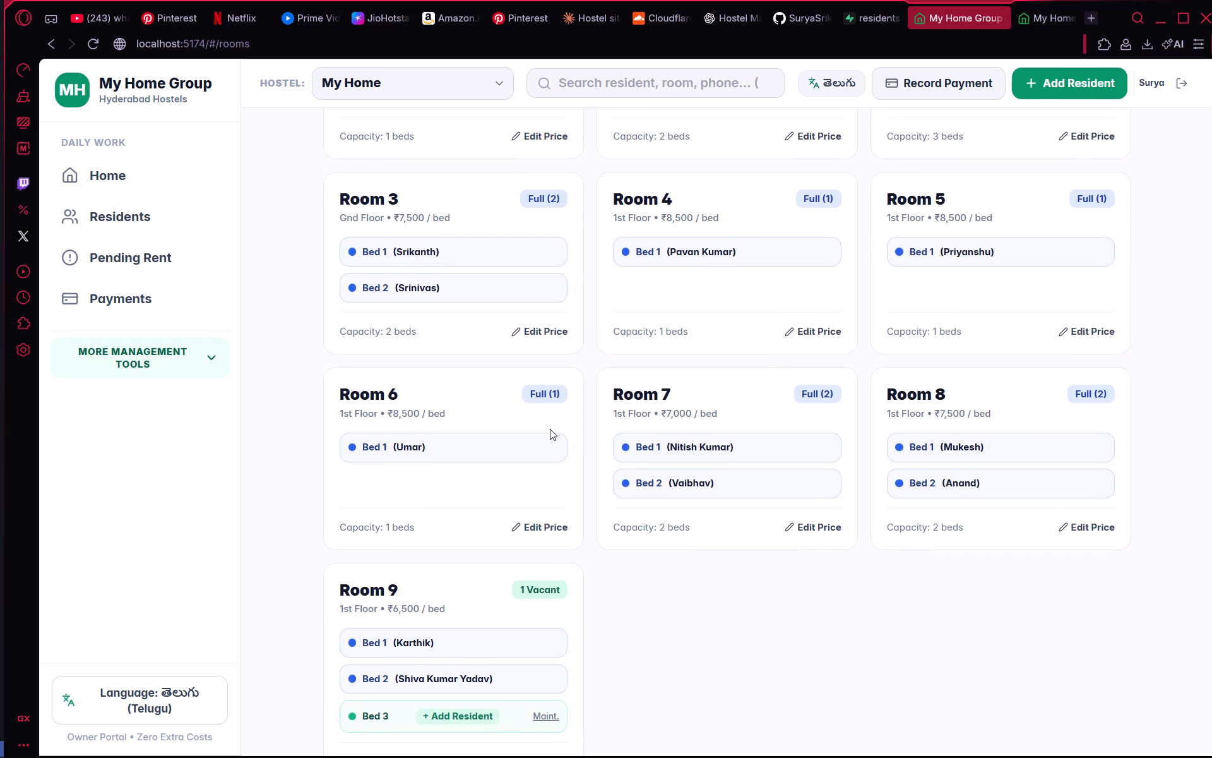
pyautogui.scroll(5, 550, 429)
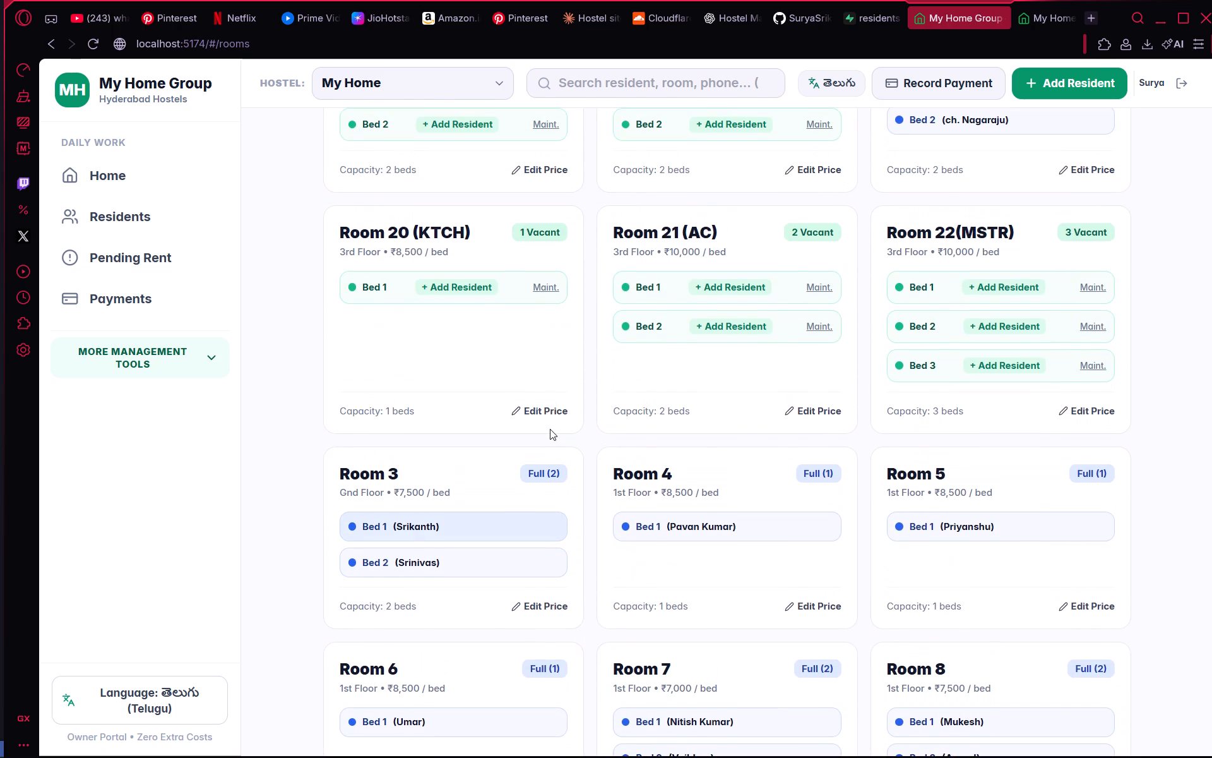
pyautogui.scroll(-3, 677, 423)
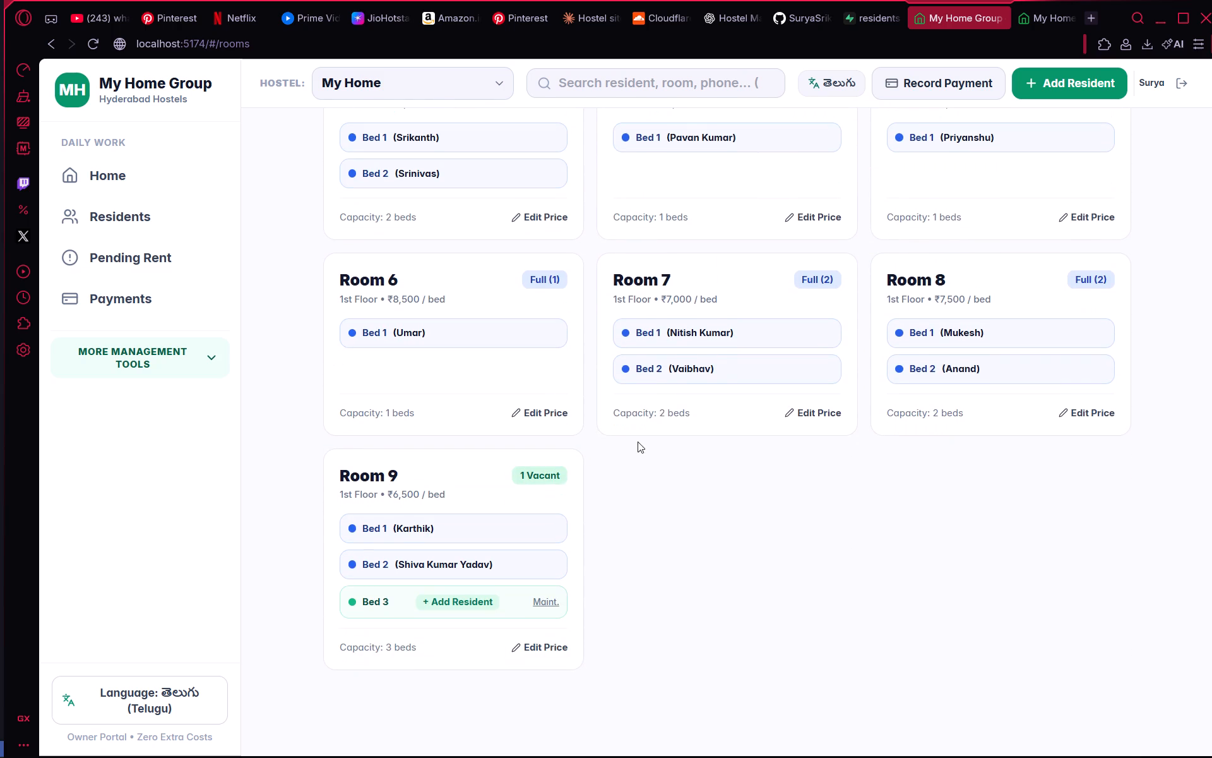
pyautogui.scroll(5, 632, 446)
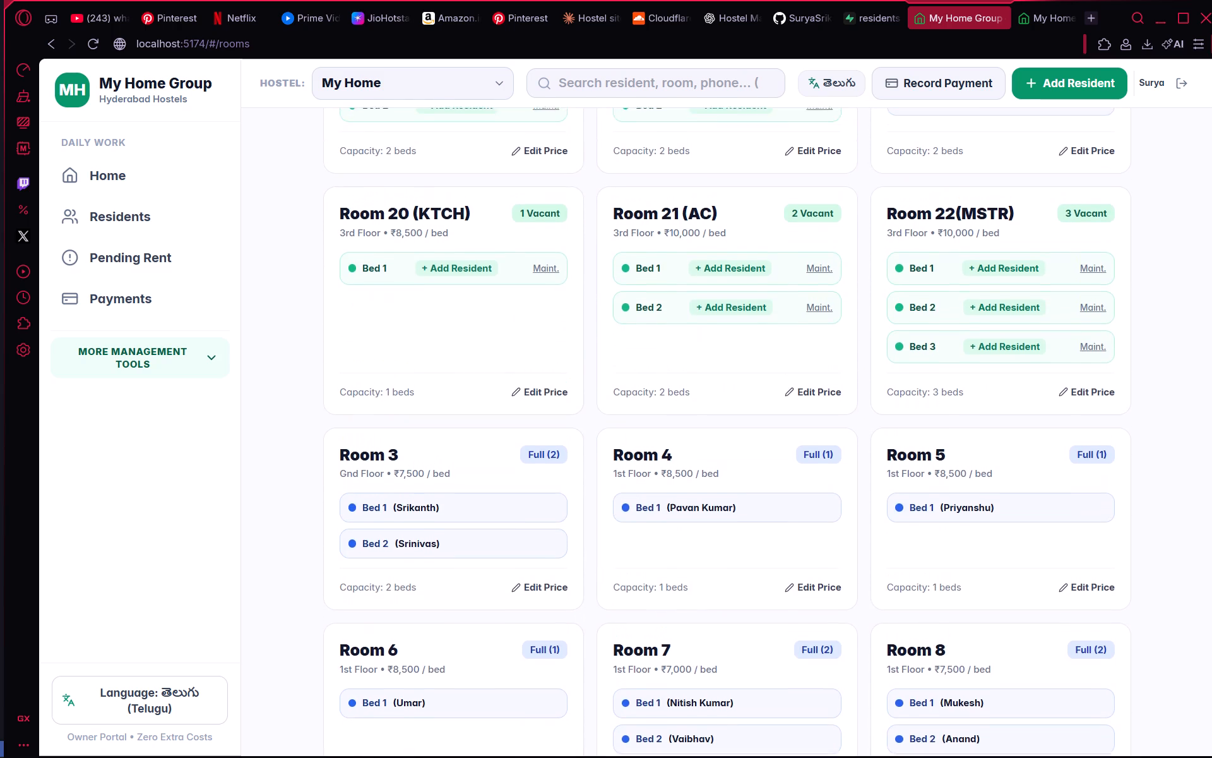
pyautogui.scroll(3, 632, 446)
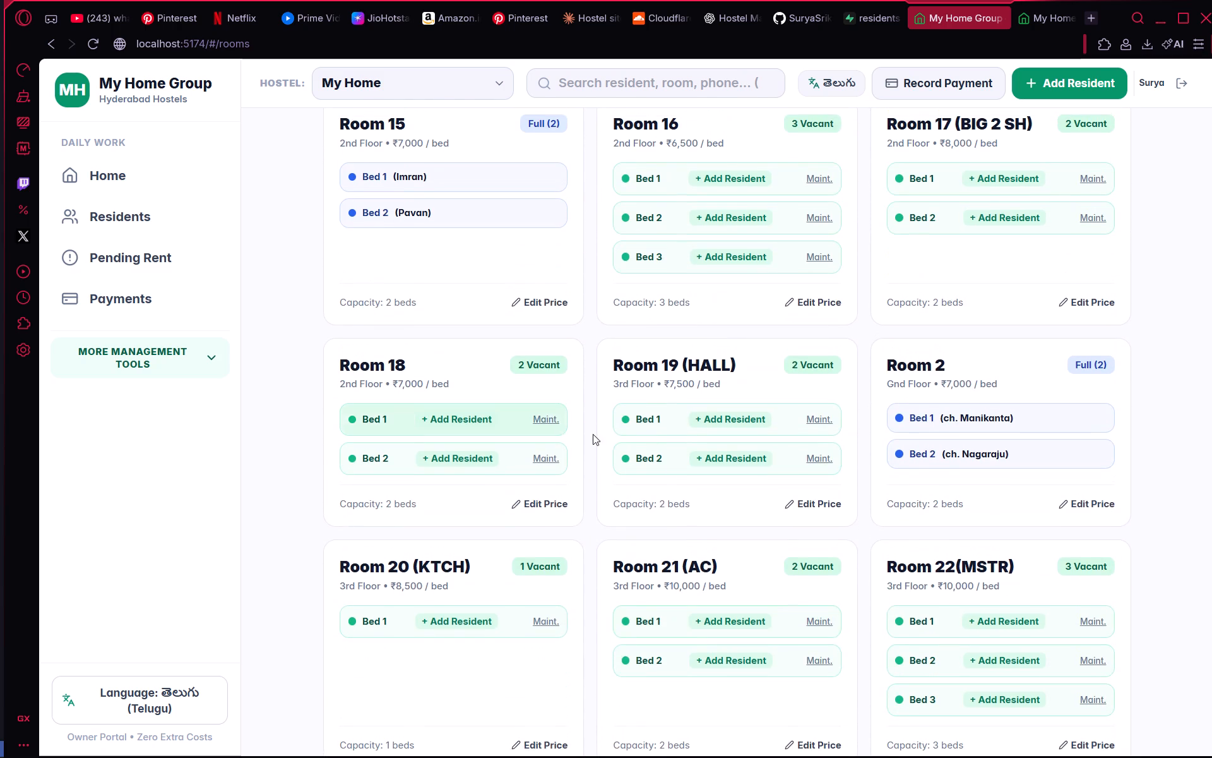
pyautogui.scroll(2, 749, 528)
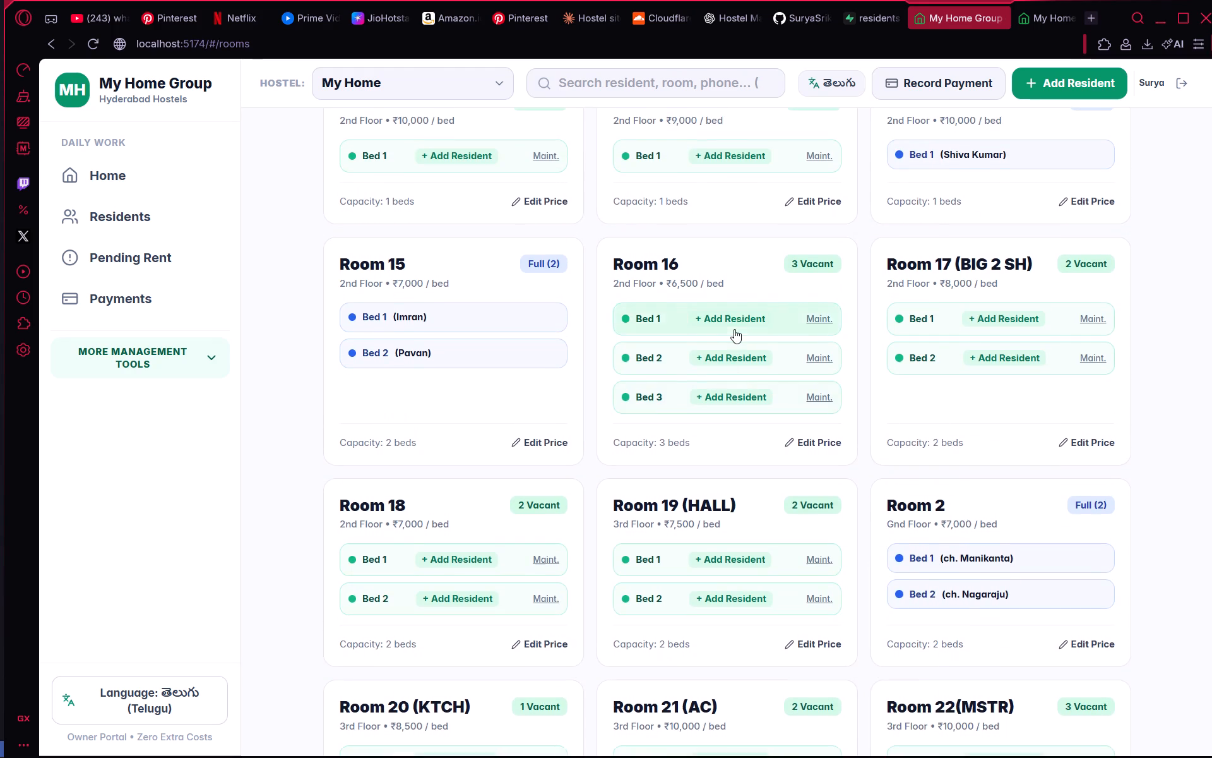
pyautogui.scroll(2, 734, 329)
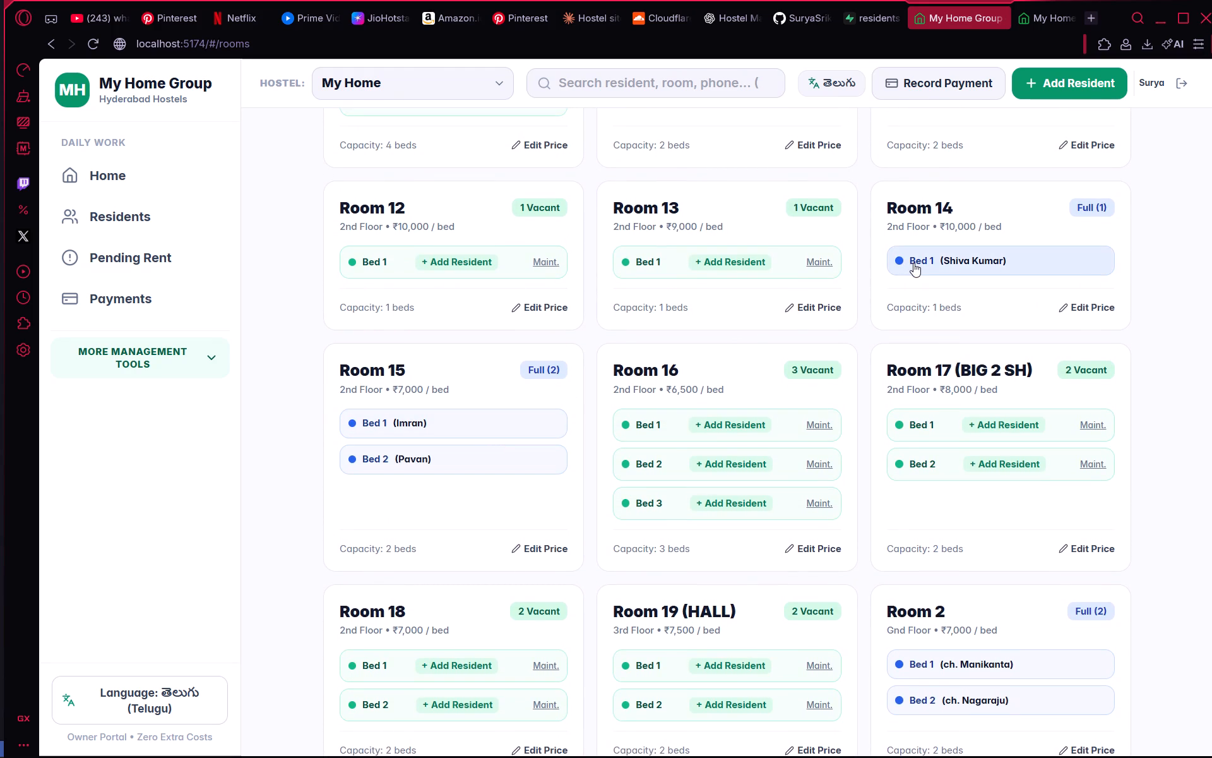
pyautogui.scroll(1, 821, 331)
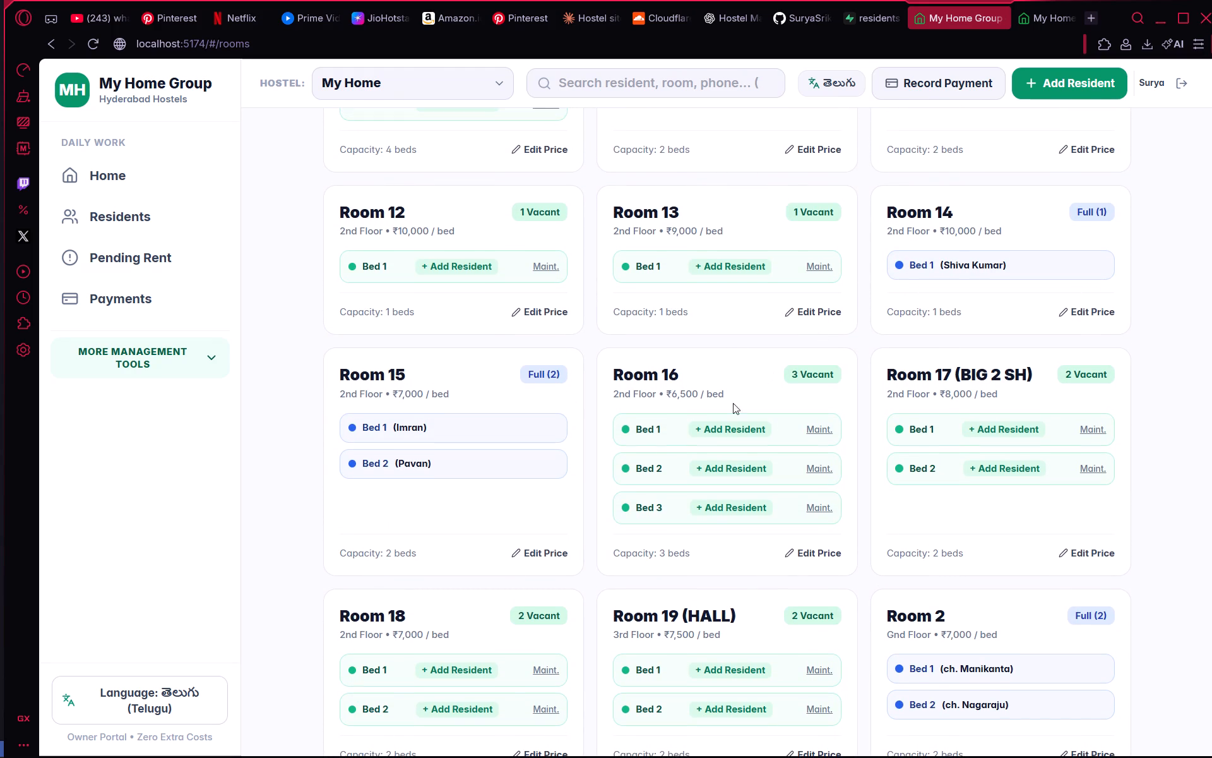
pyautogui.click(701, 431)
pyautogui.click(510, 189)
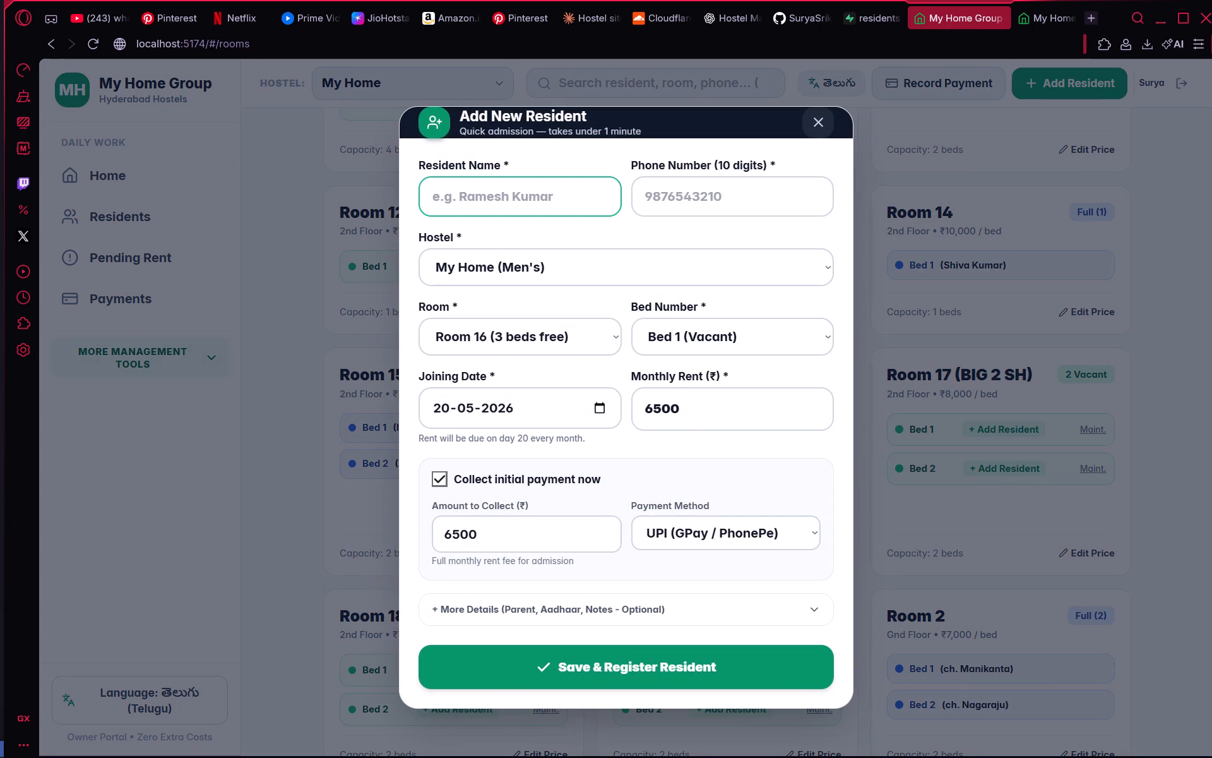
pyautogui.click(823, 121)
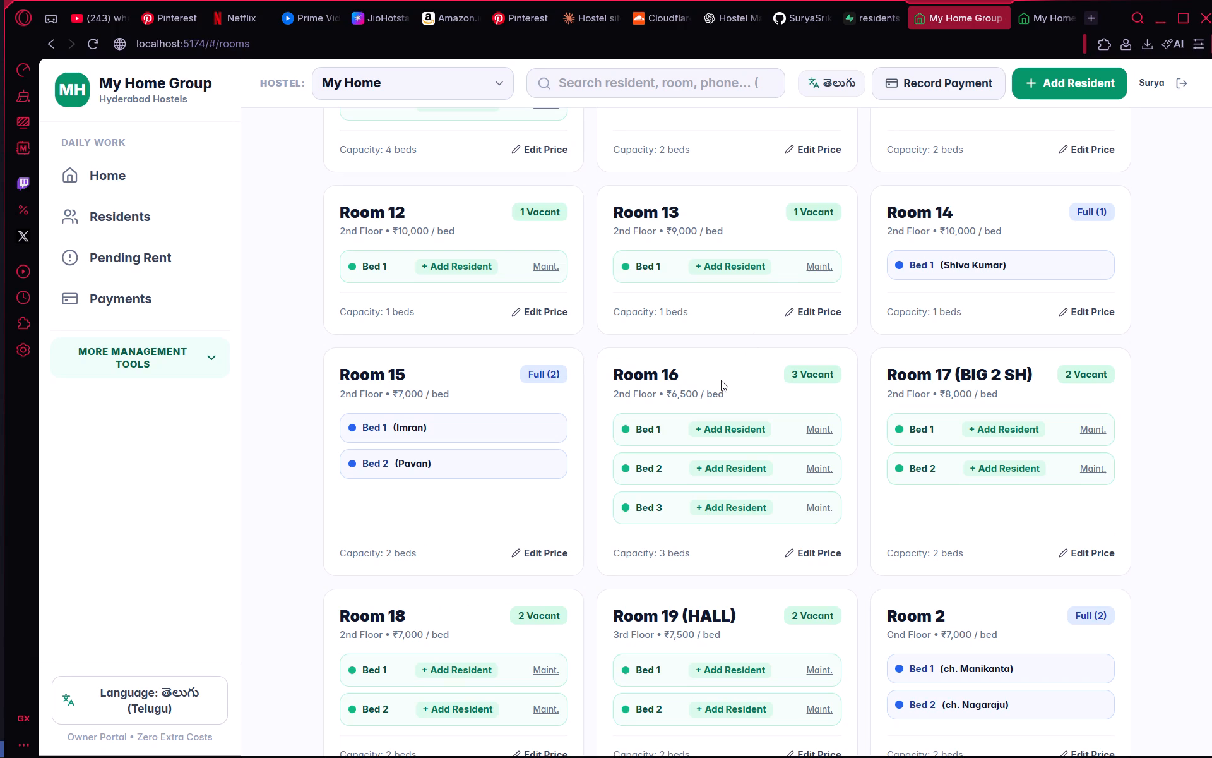
# Start a new resident registration for Room 16, Bed 1 and enter the resident's full name.
pyautogui.click(665, 433)
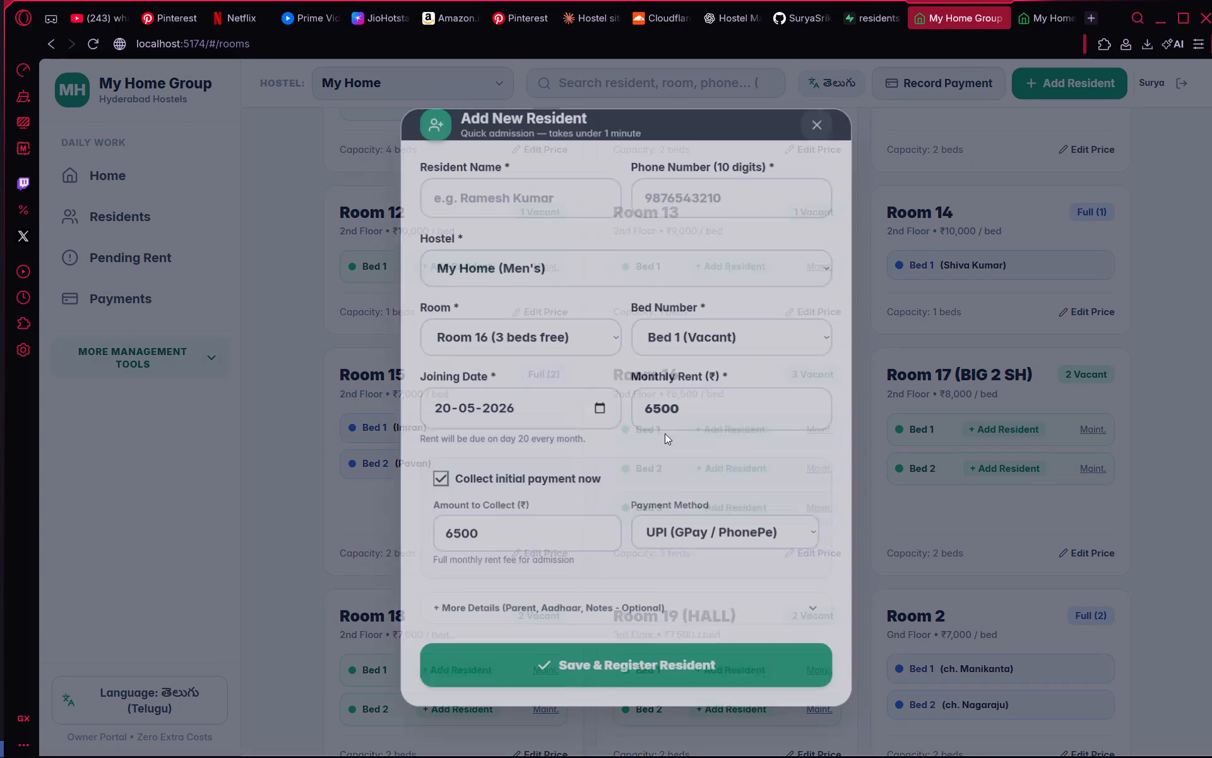
pyautogui.click(515, 214)
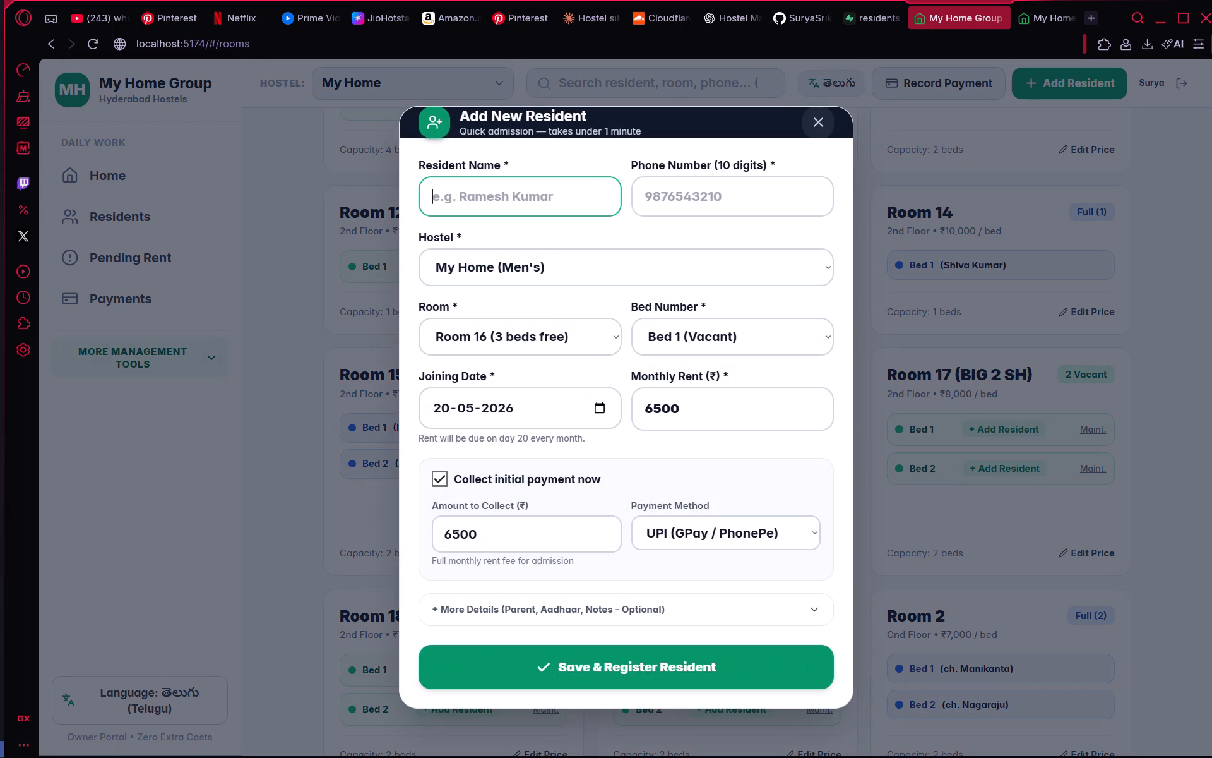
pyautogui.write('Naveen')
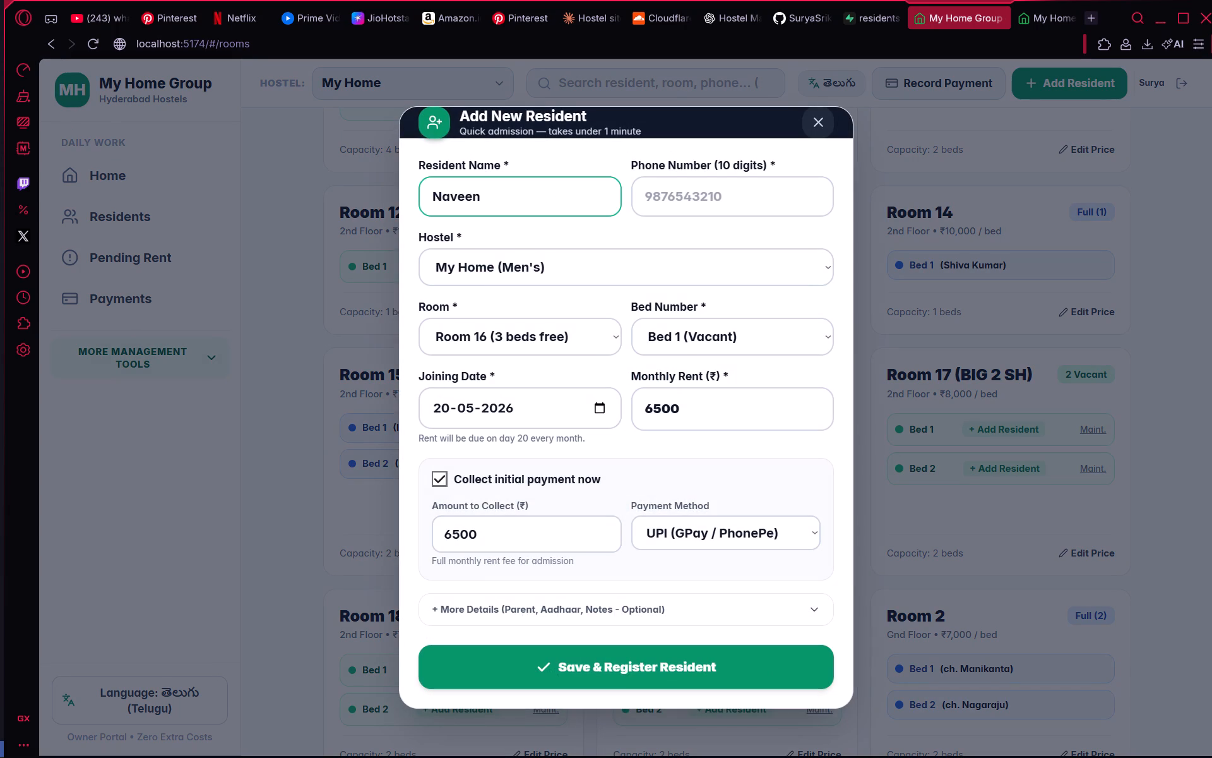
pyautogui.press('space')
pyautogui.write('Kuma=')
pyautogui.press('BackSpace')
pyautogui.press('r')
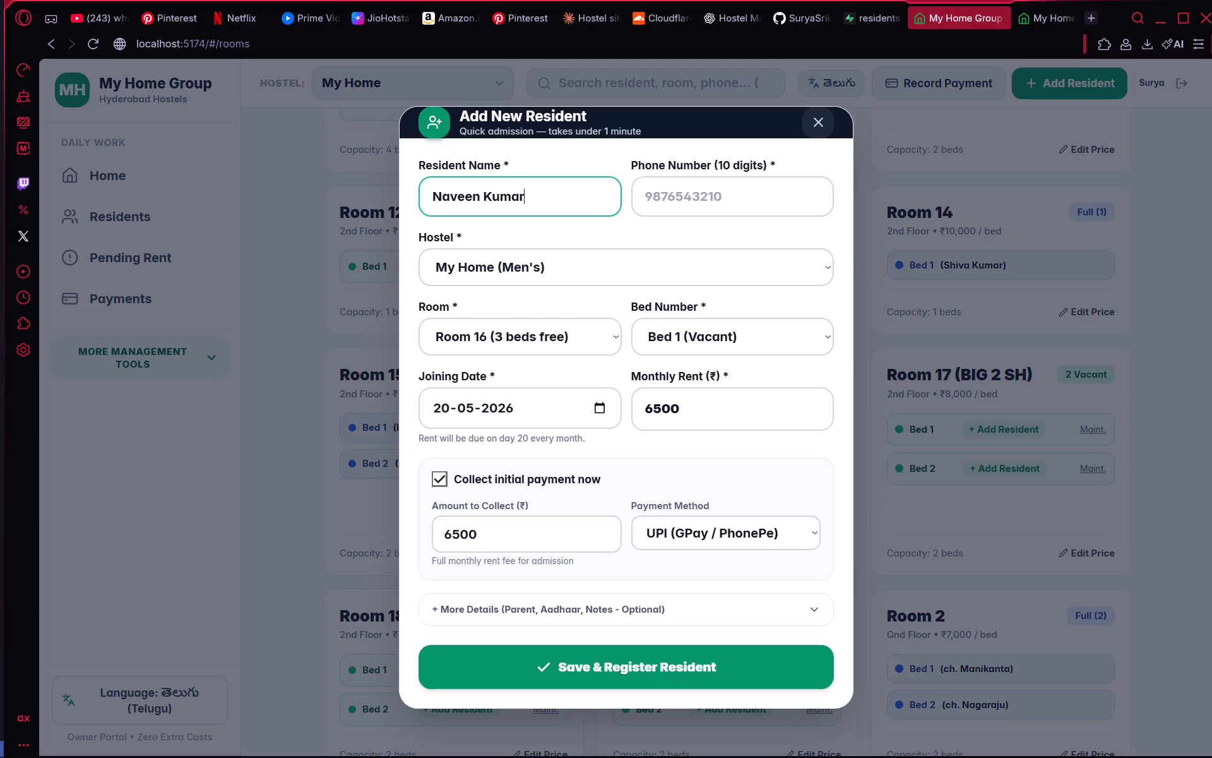
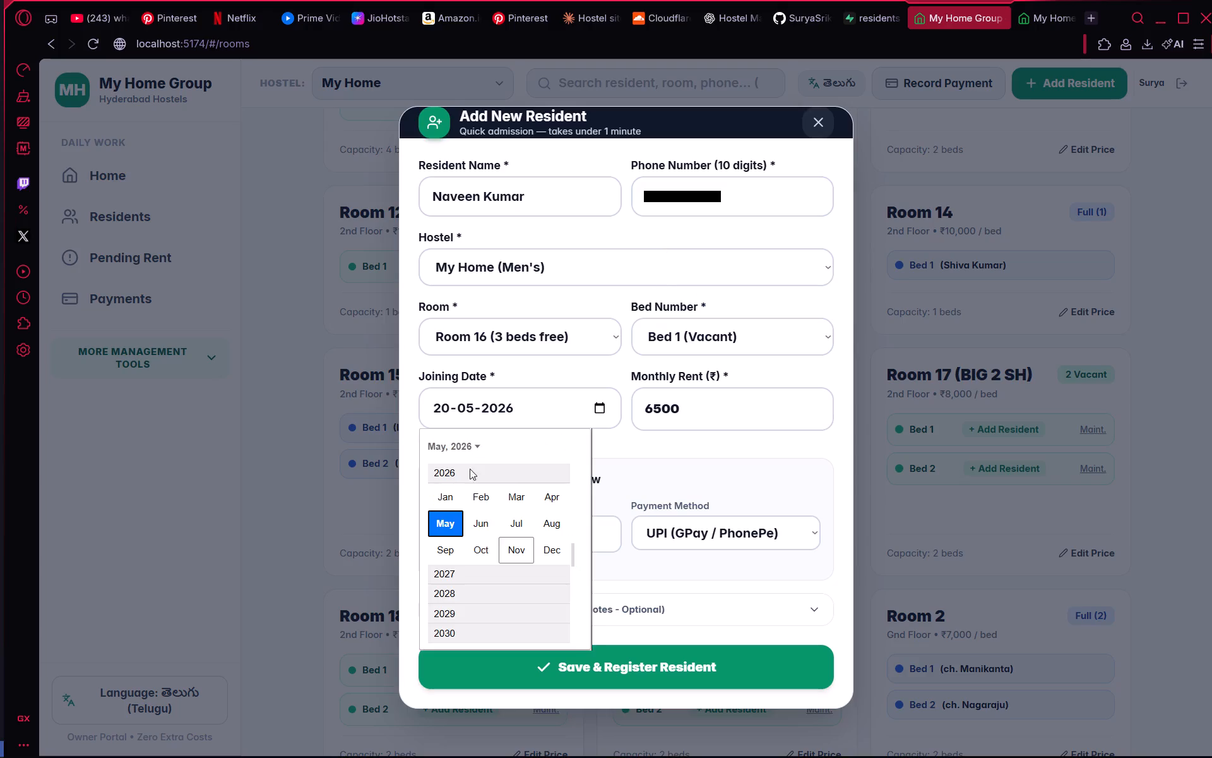
# Set the joining date to 08-10-2026 for the Room 16, Bed 1 resident, save the registration and return to the rooms overview.
pyautogui.click(476, 549)
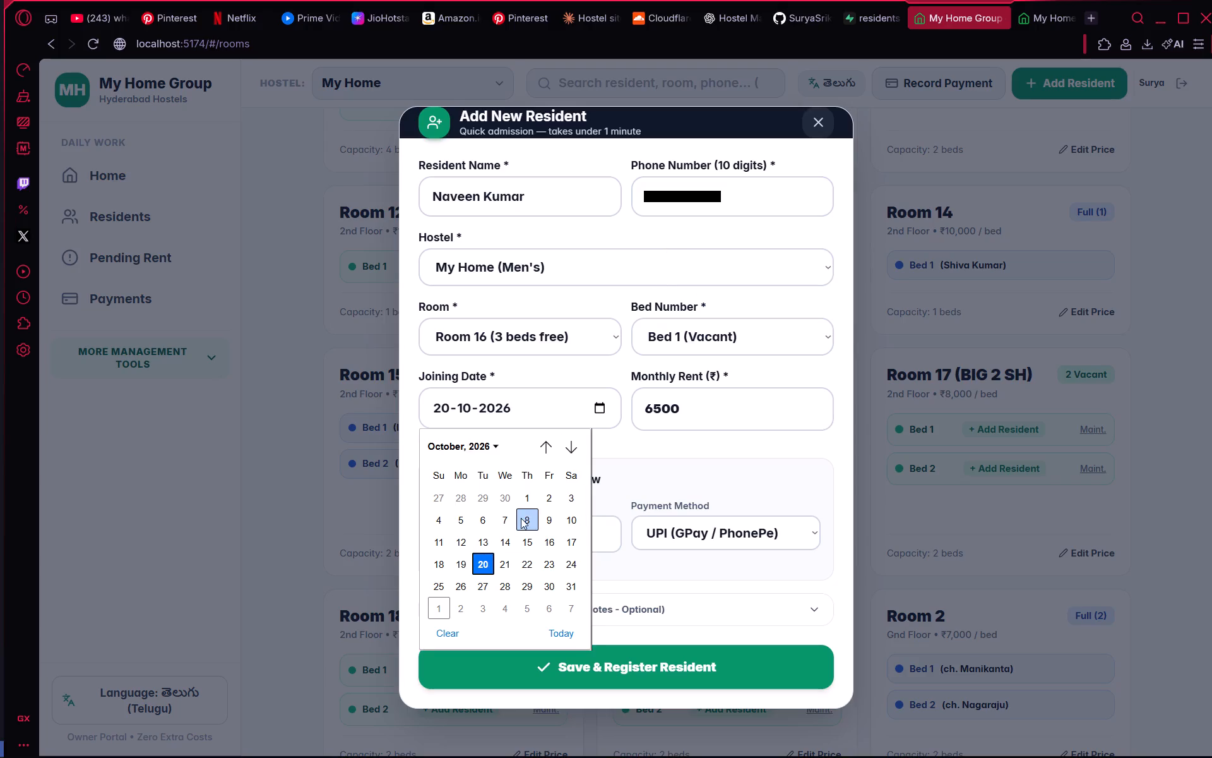
pyautogui.click(525, 517)
pyautogui.click(628, 460)
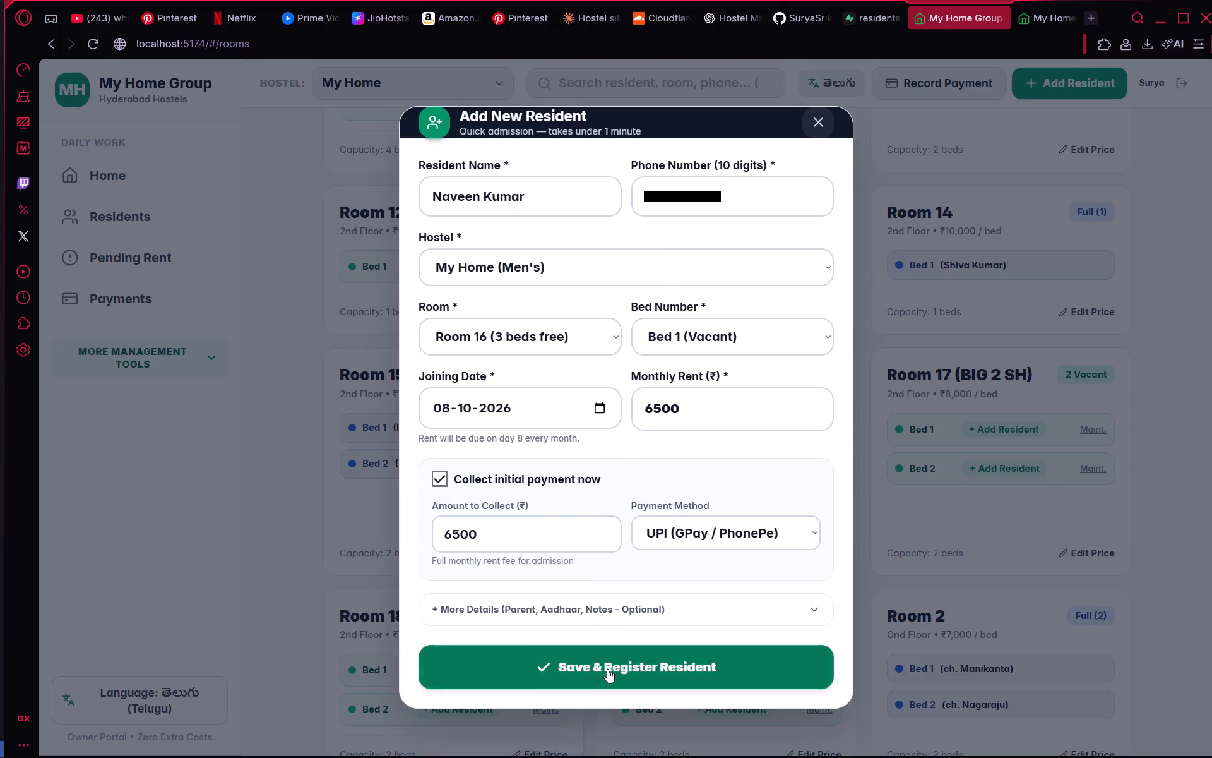
pyautogui.click(607, 669)
pyautogui.click(855, 105)
pyautogui.click(823, 208)
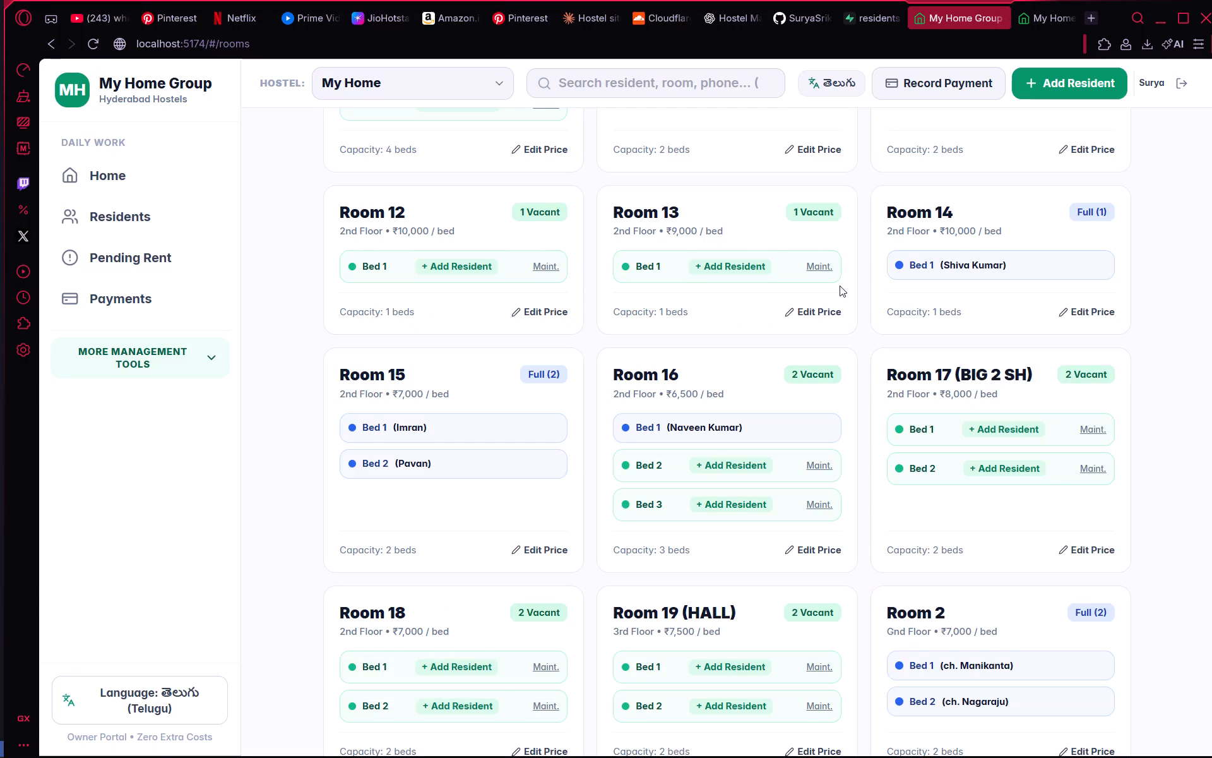
# Start a new resident registration for Room 16, Bed 2 and enter the resident's full name.
pyautogui.click(789, 451)
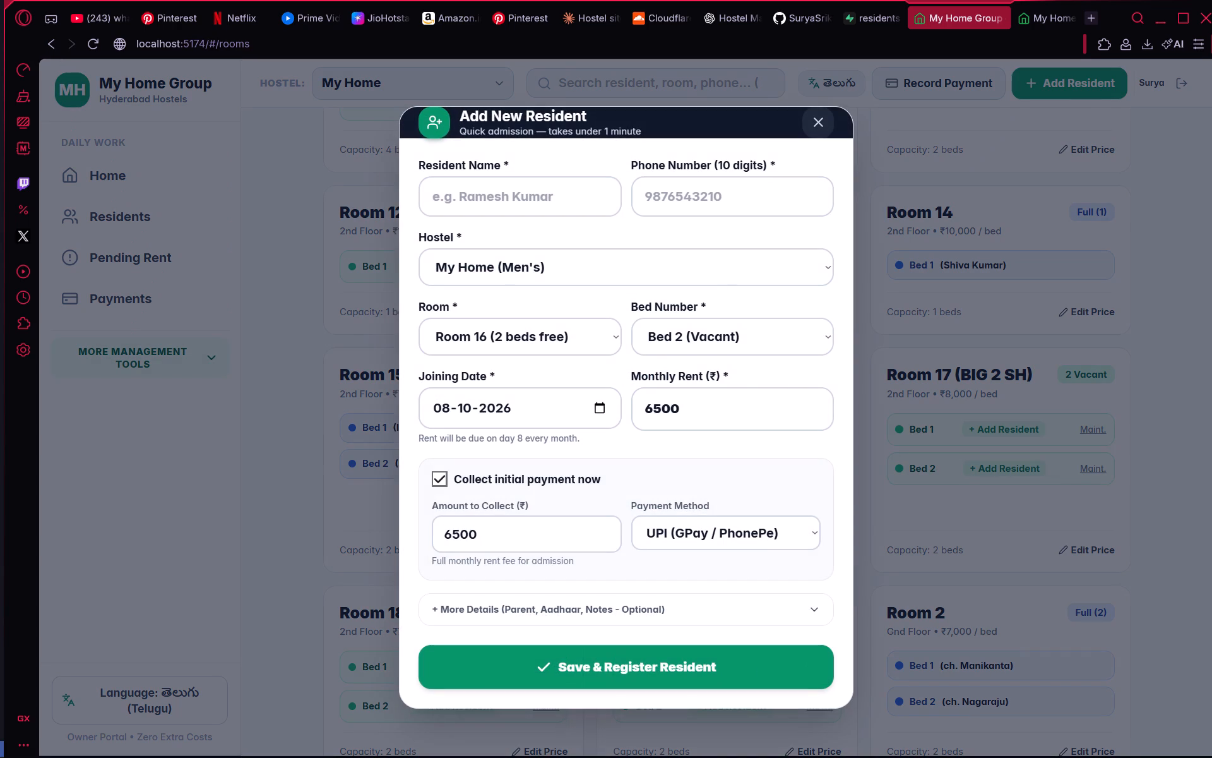
pyautogui.click(566, 197)
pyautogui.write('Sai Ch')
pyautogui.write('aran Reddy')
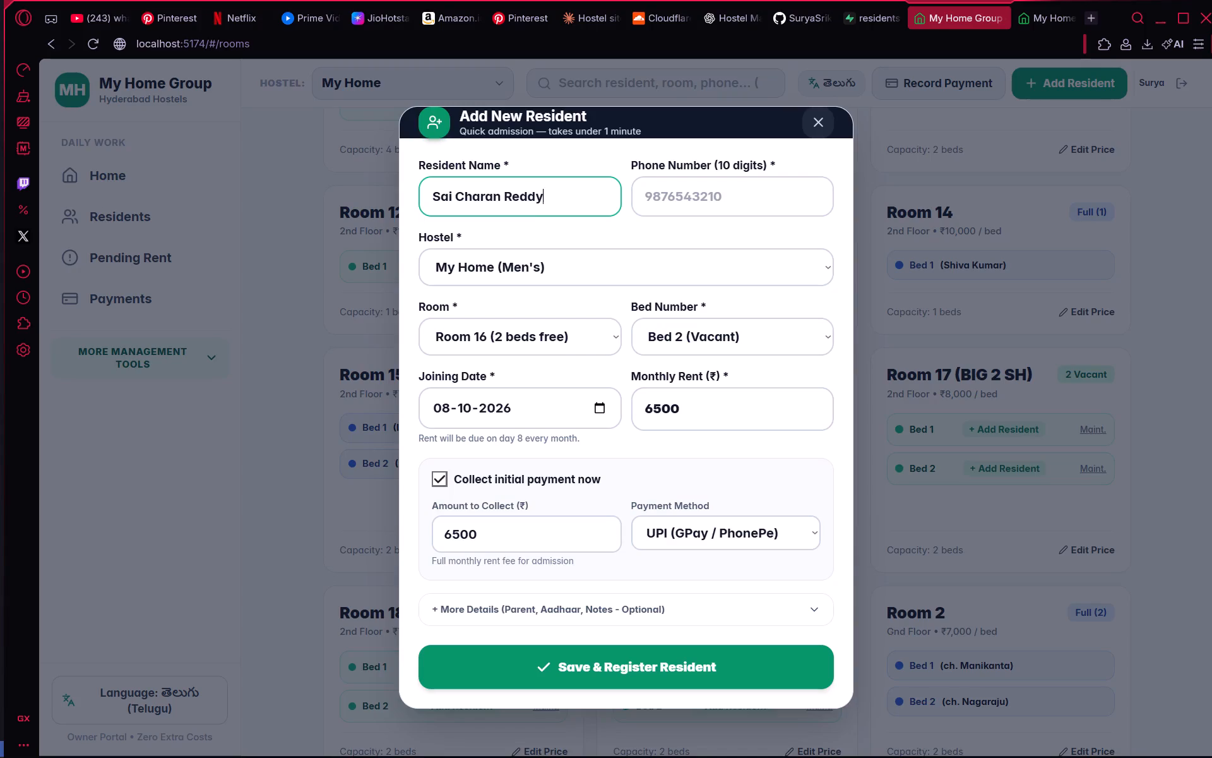
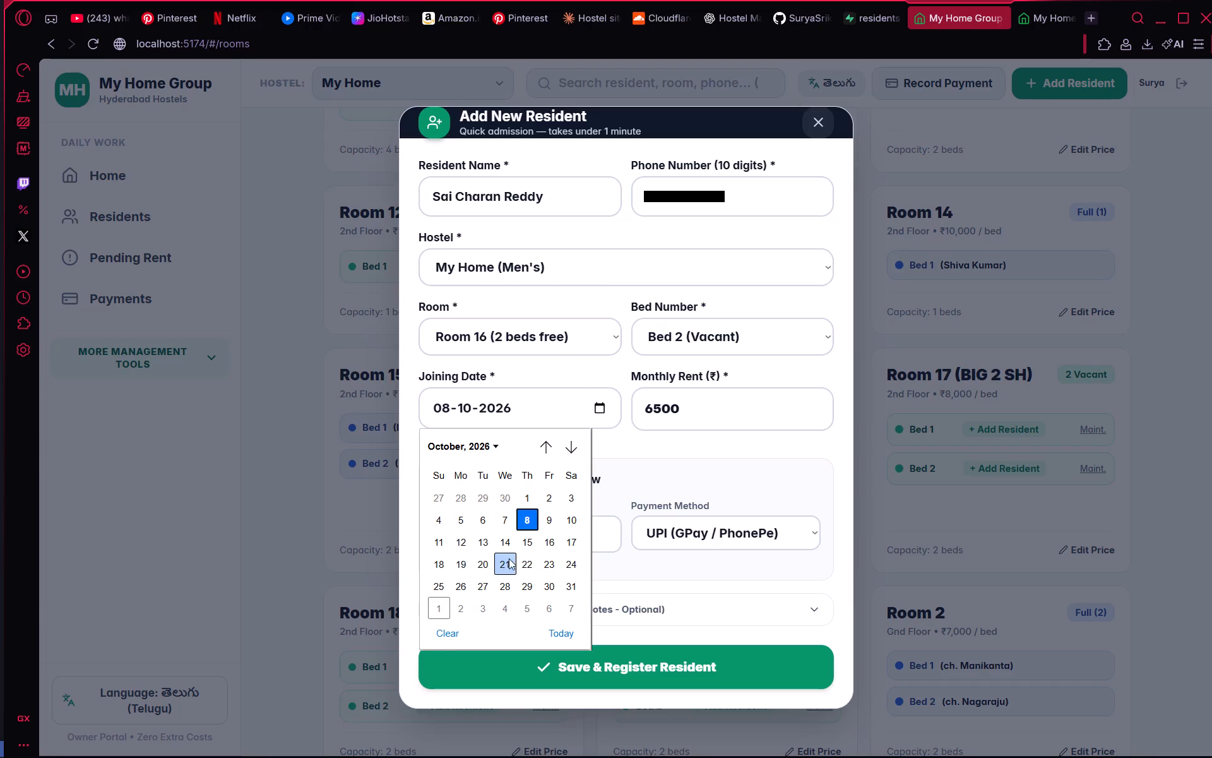
# Set the joining date to 25-10-2026 for the Room 16, Bed 2 resident, save the registration and return to the rooms overview.
pyautogui.click(442, 586)
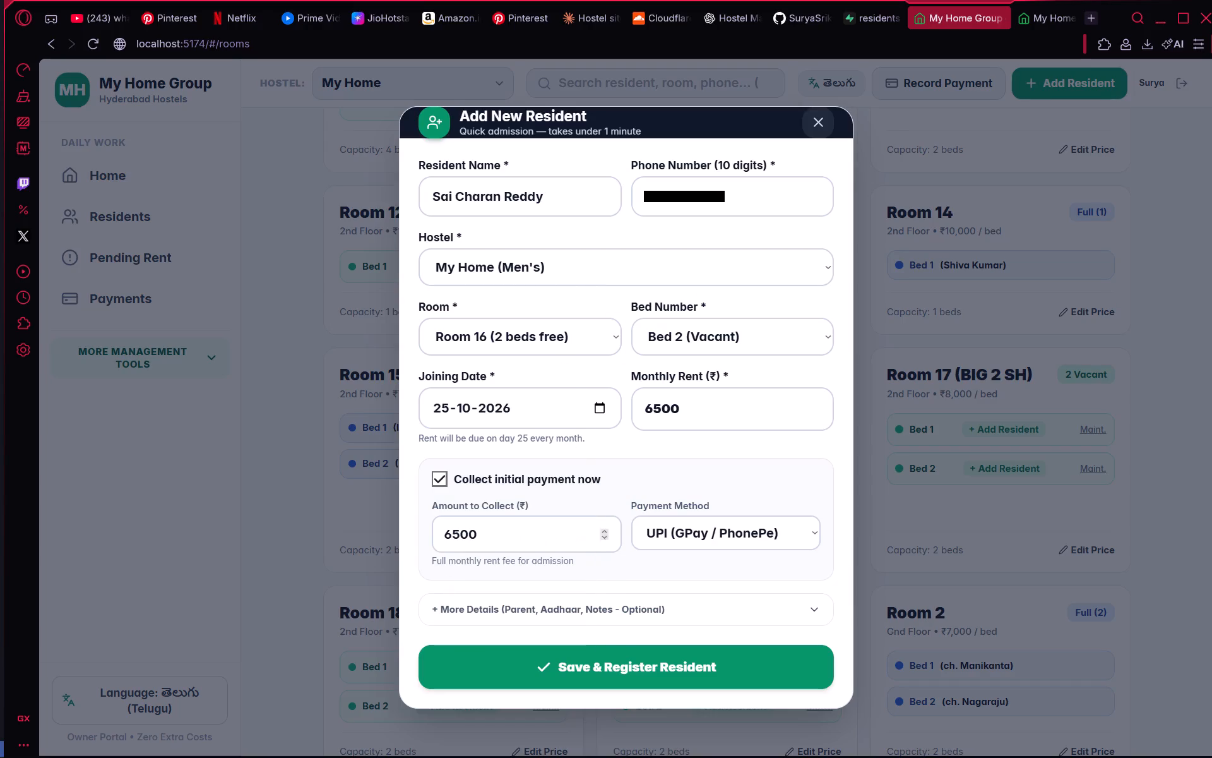
pyautogui.click(605, 443)
pyautogui.click(555, 665)
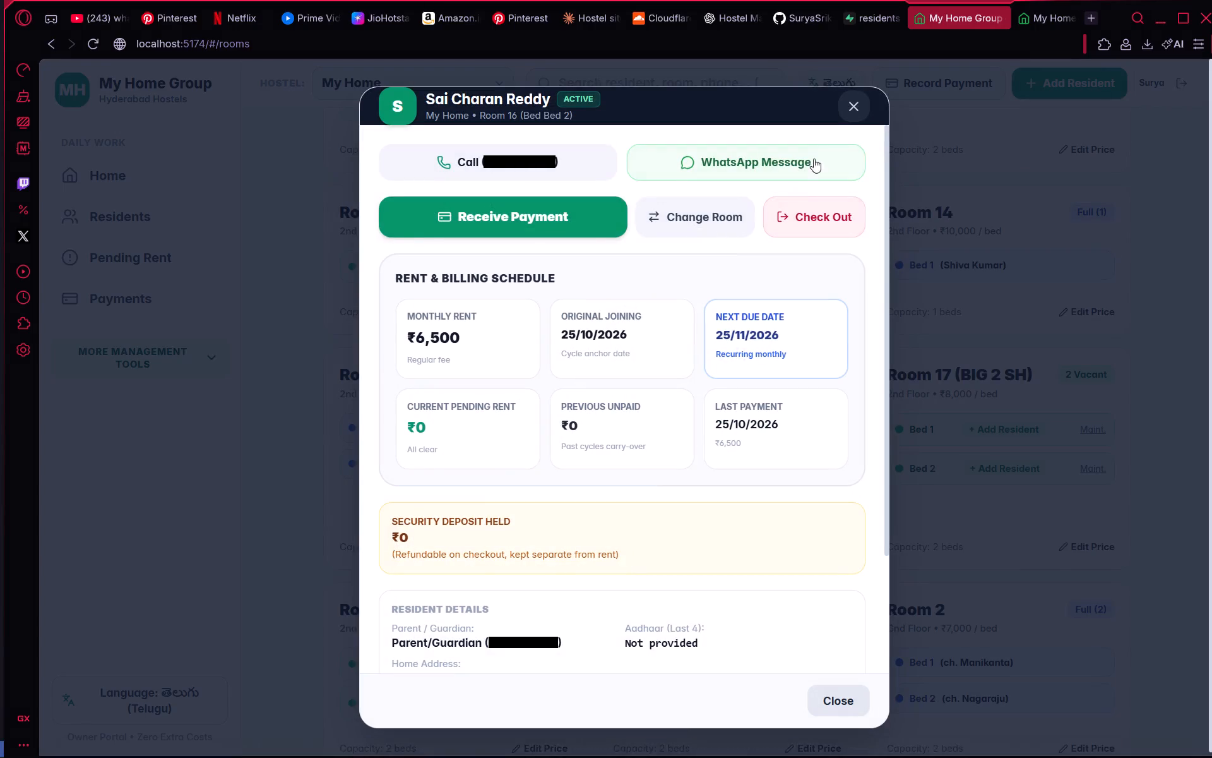
pyautogui.click(847, 116)
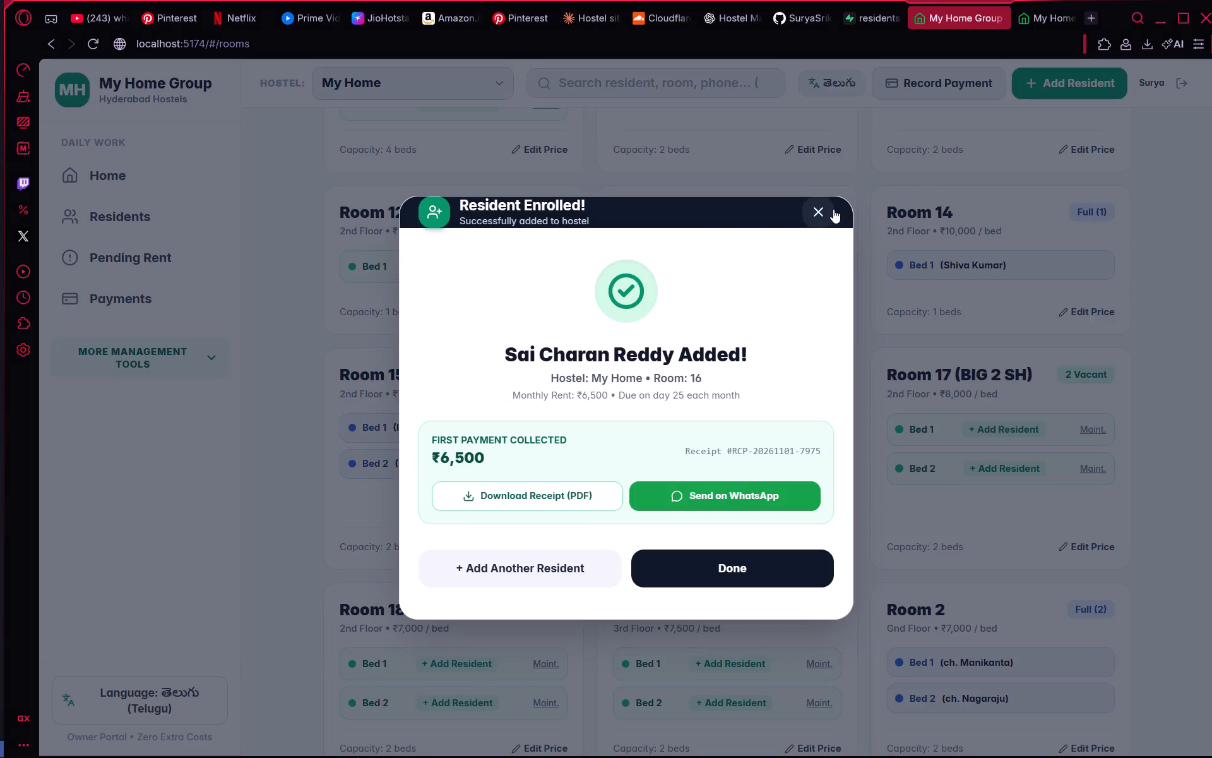
pyautogui.click(821, 212)
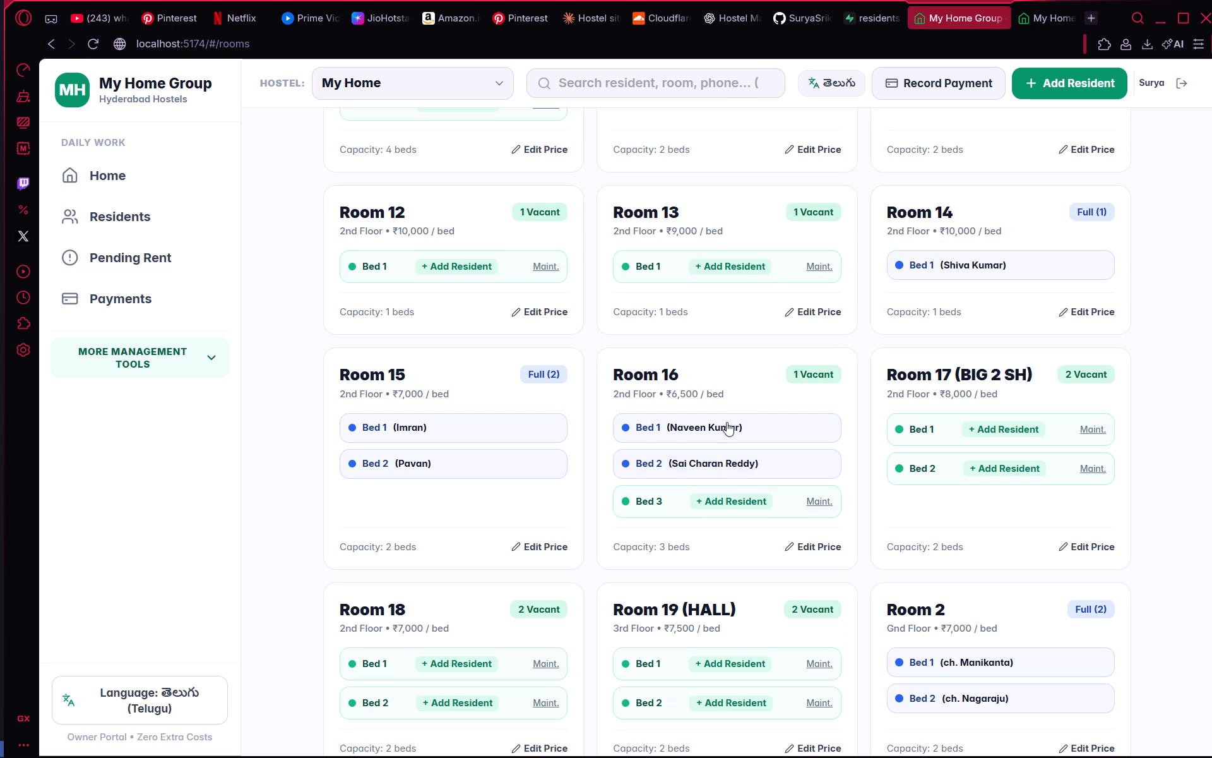
# Start a new resident registration for Room 17 (BIG 2 SH), Bed 1, ready for entering the resident's name.
pyautogui.click(917, 430)
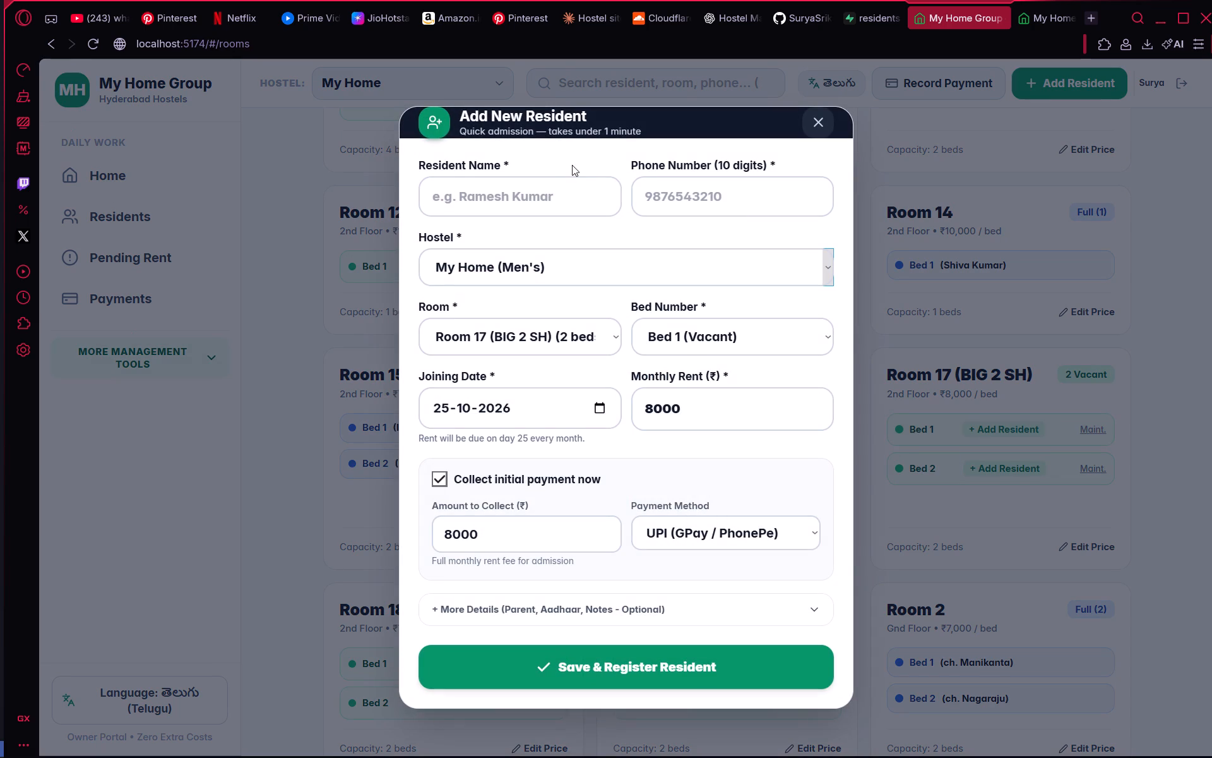
pyautogui.click(568, 182)
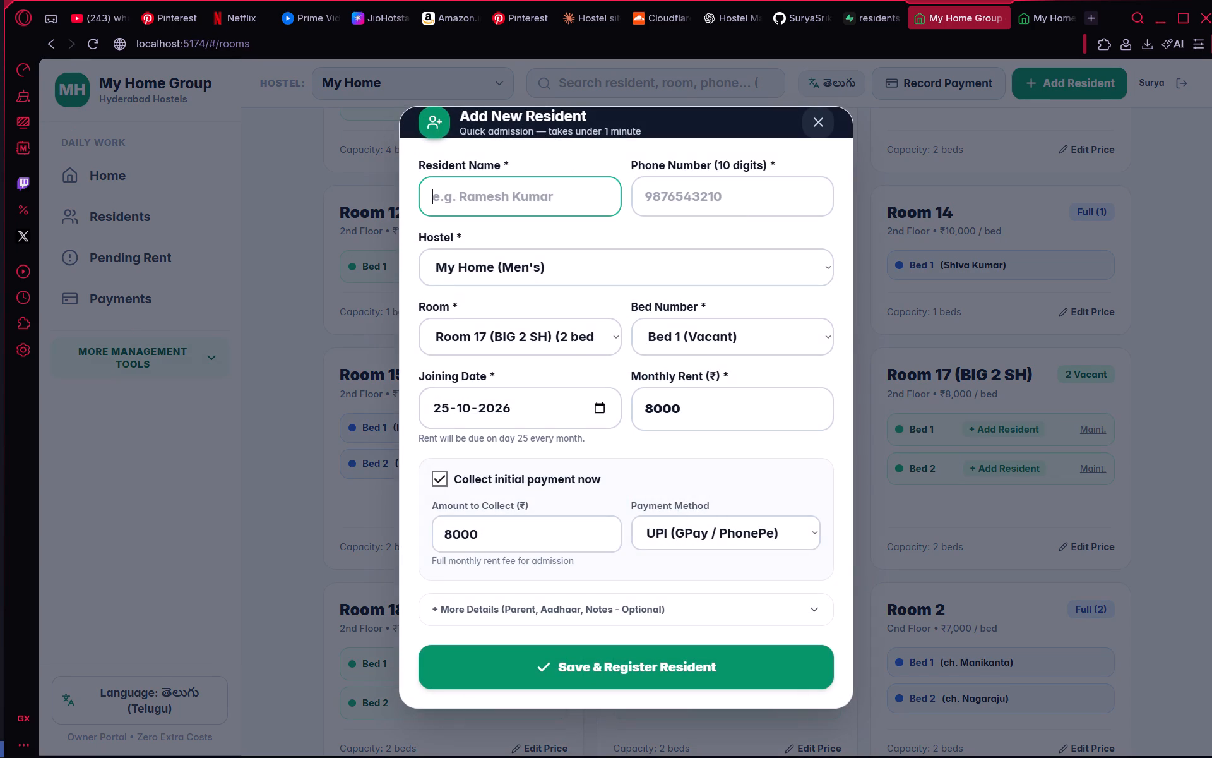
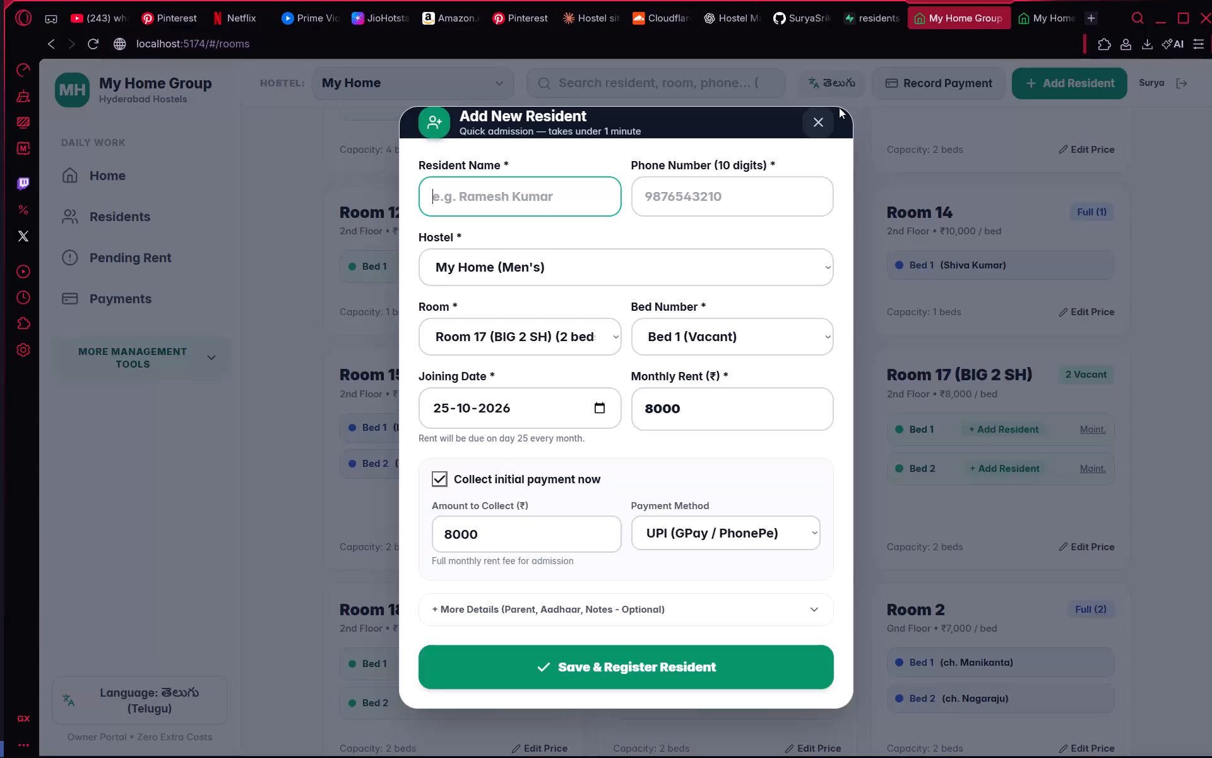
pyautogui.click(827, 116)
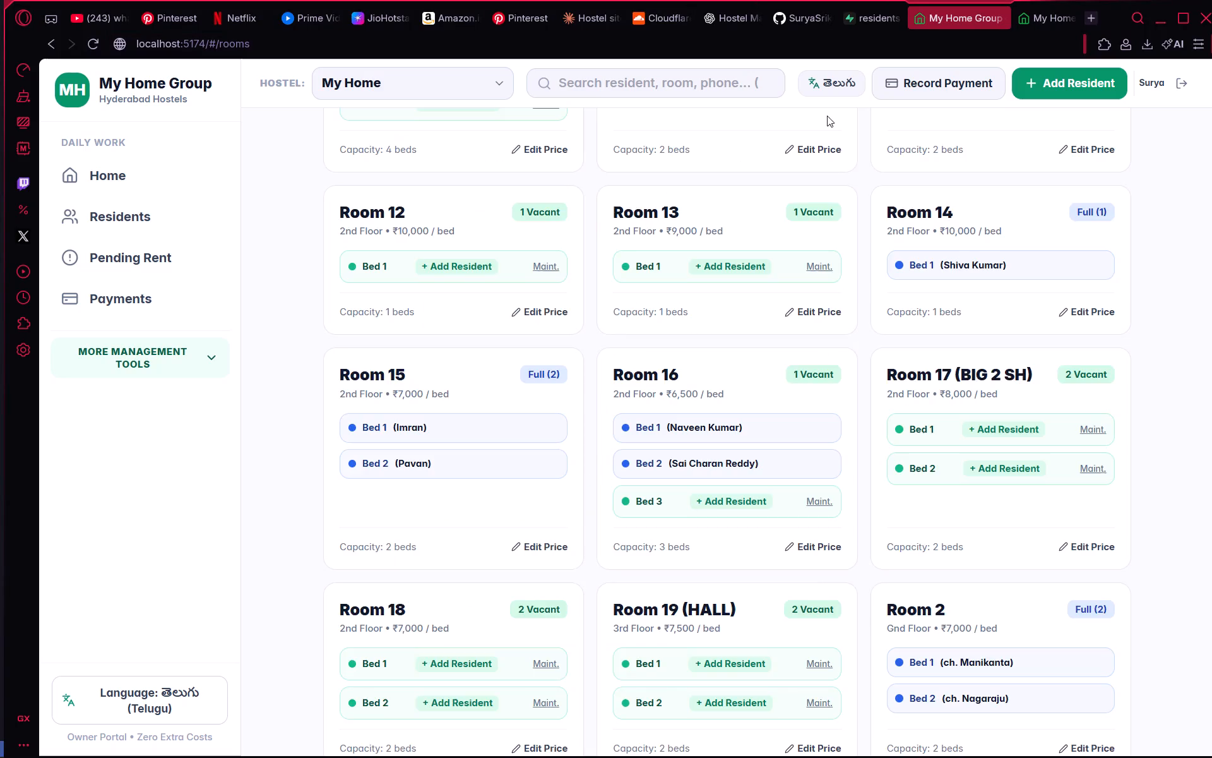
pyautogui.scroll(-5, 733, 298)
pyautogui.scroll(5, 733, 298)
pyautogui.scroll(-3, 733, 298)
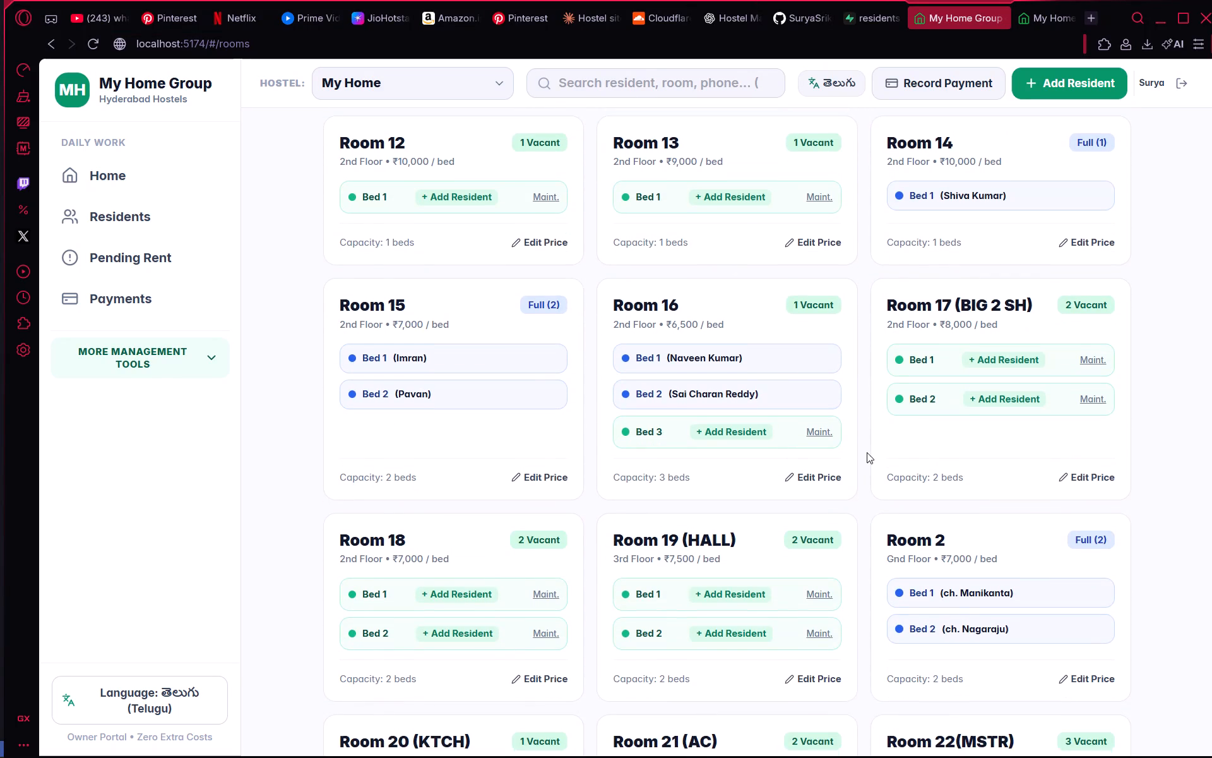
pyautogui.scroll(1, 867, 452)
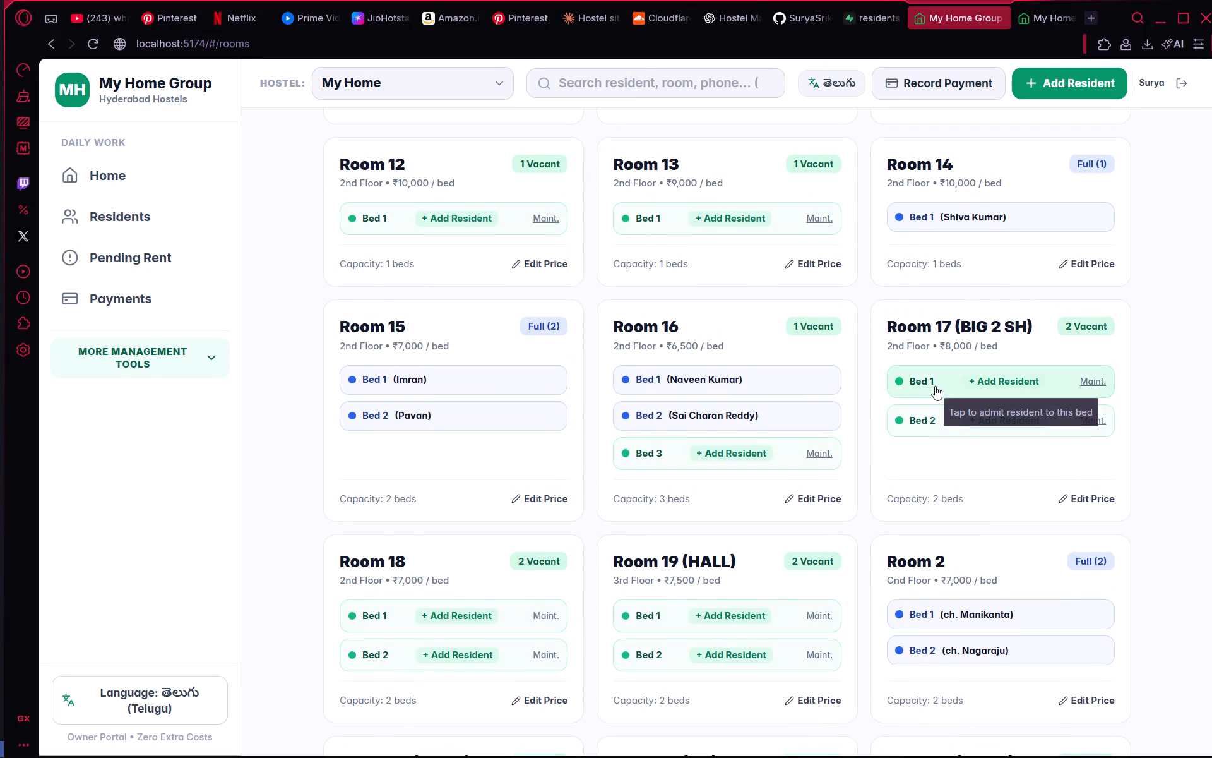
# Open a new resident registration for Room 17 (BIG 2 SH), Bed 1, and enter the resident's name.
pyautogui.click(935, 386)
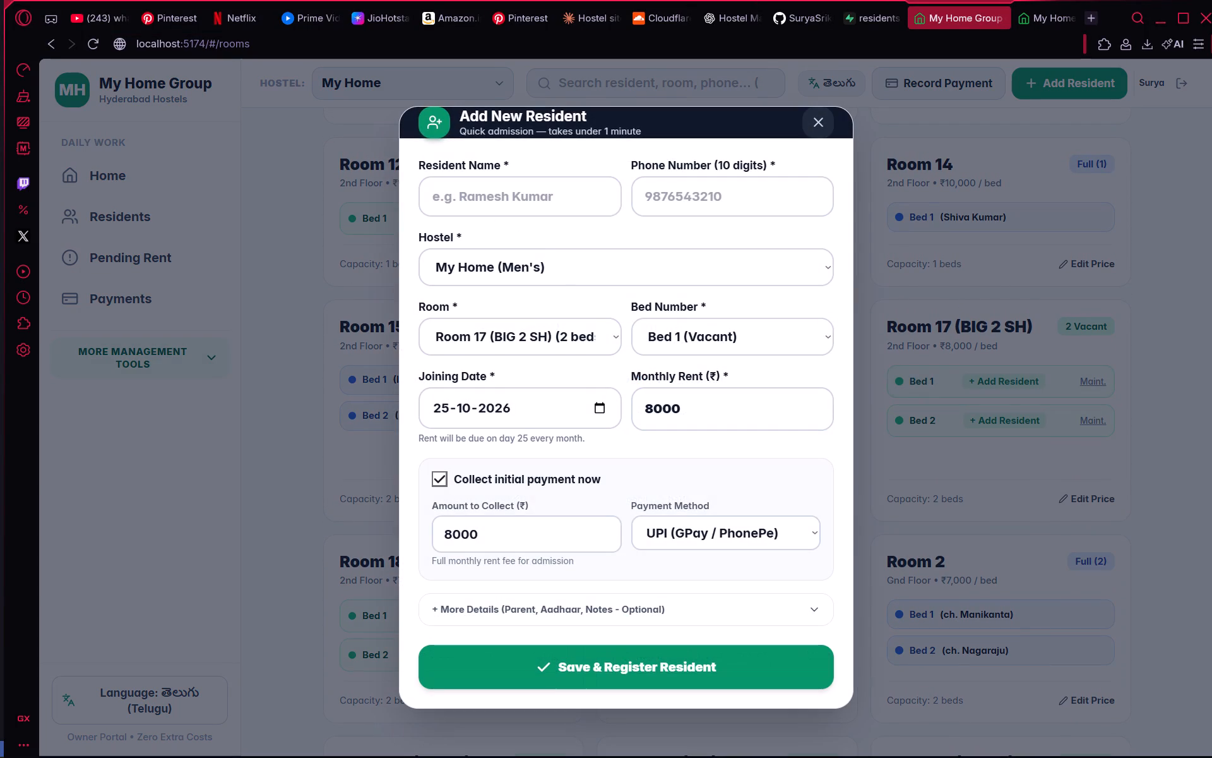
pyautogui.click(480, 212)
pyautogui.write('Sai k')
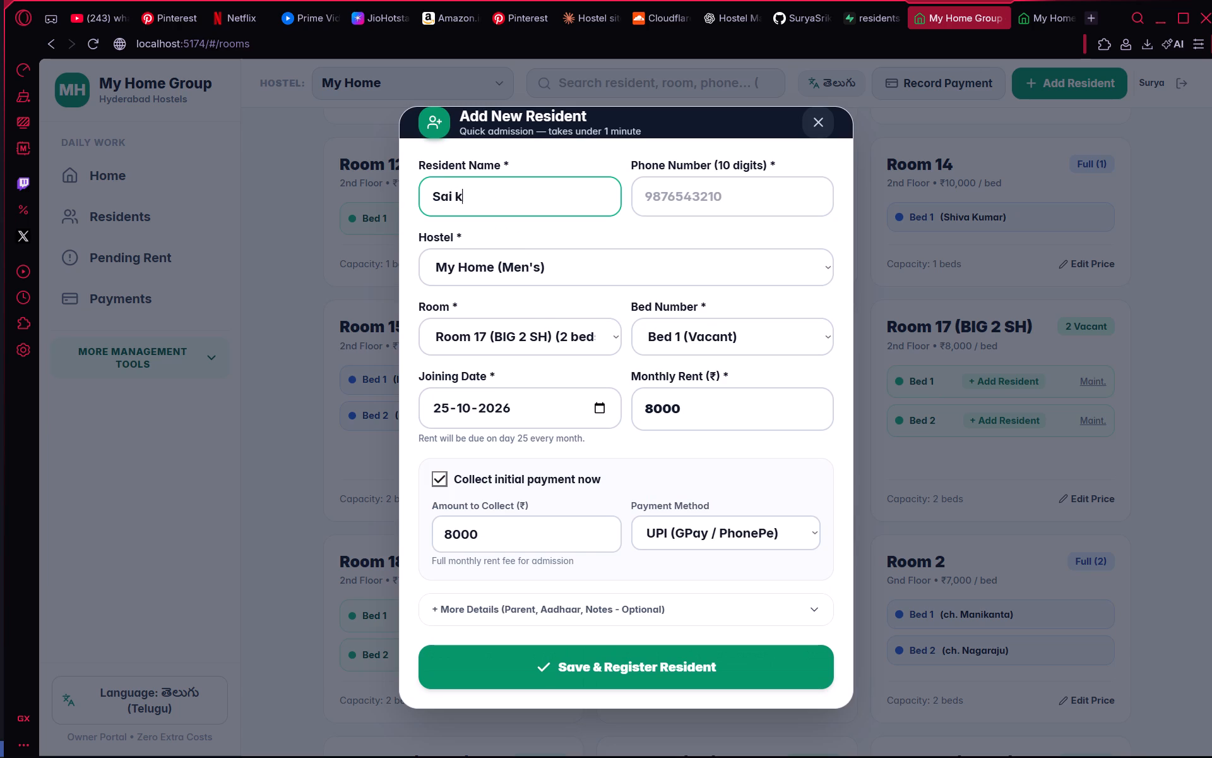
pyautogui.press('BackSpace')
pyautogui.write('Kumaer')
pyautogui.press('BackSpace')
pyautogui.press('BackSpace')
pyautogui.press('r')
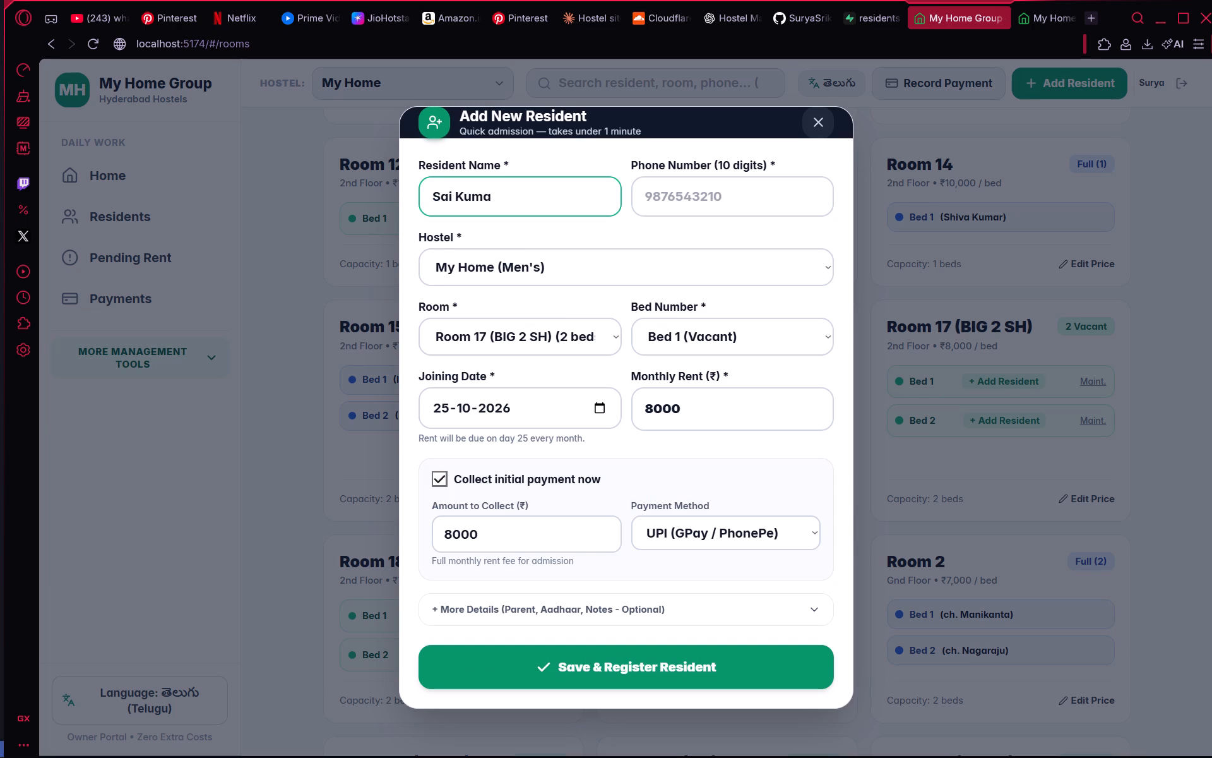
# Set the joining date to 04-07-2023 for the Room 17, Bed 1 resident.
pyautogui.click(592, 410)
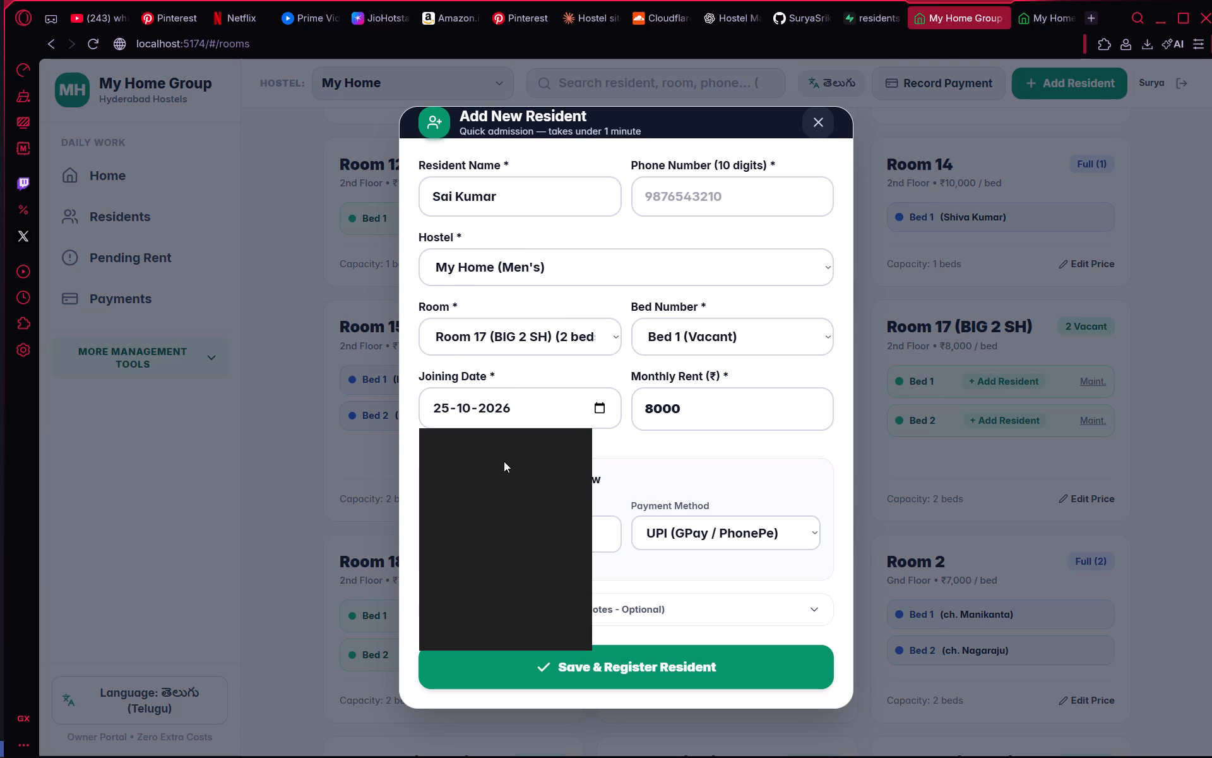
pyautogui.click(487, 448)
pyautogui.scroll(7, 497, 507)
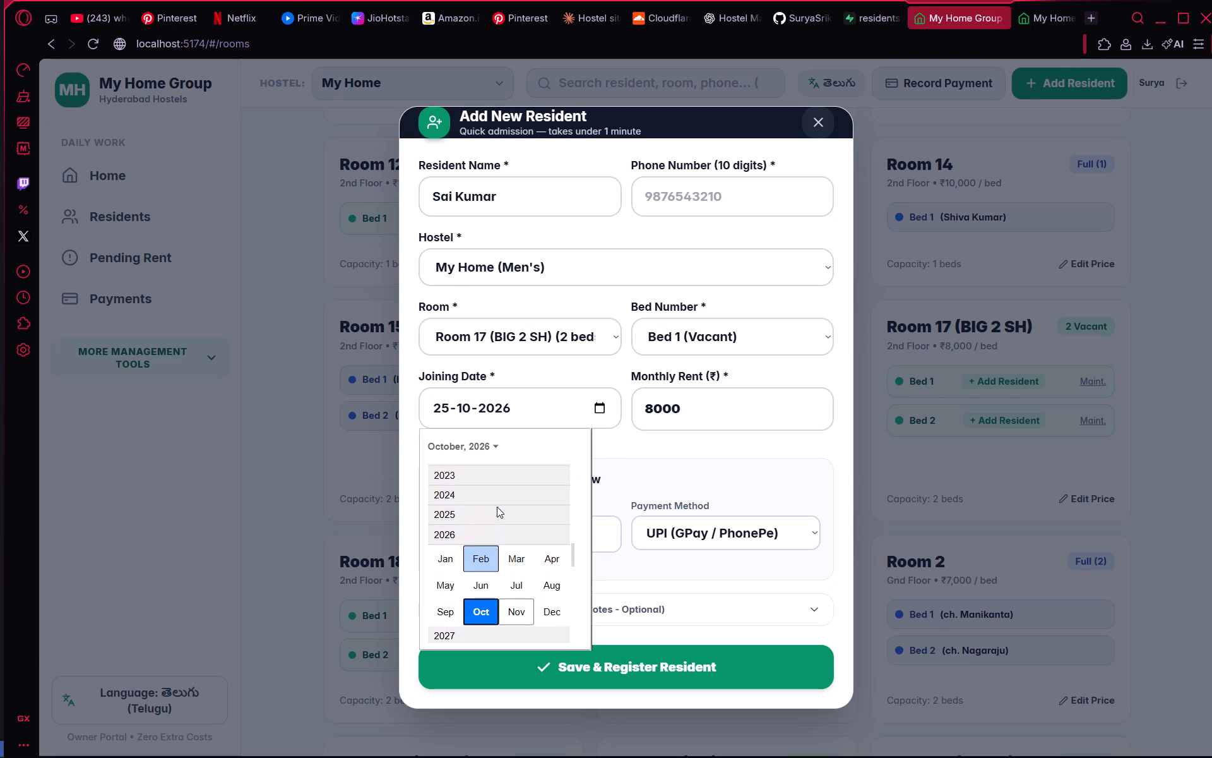
pyautogui.scroll(2, 497, 507)
pyautogui.click(474, 515)
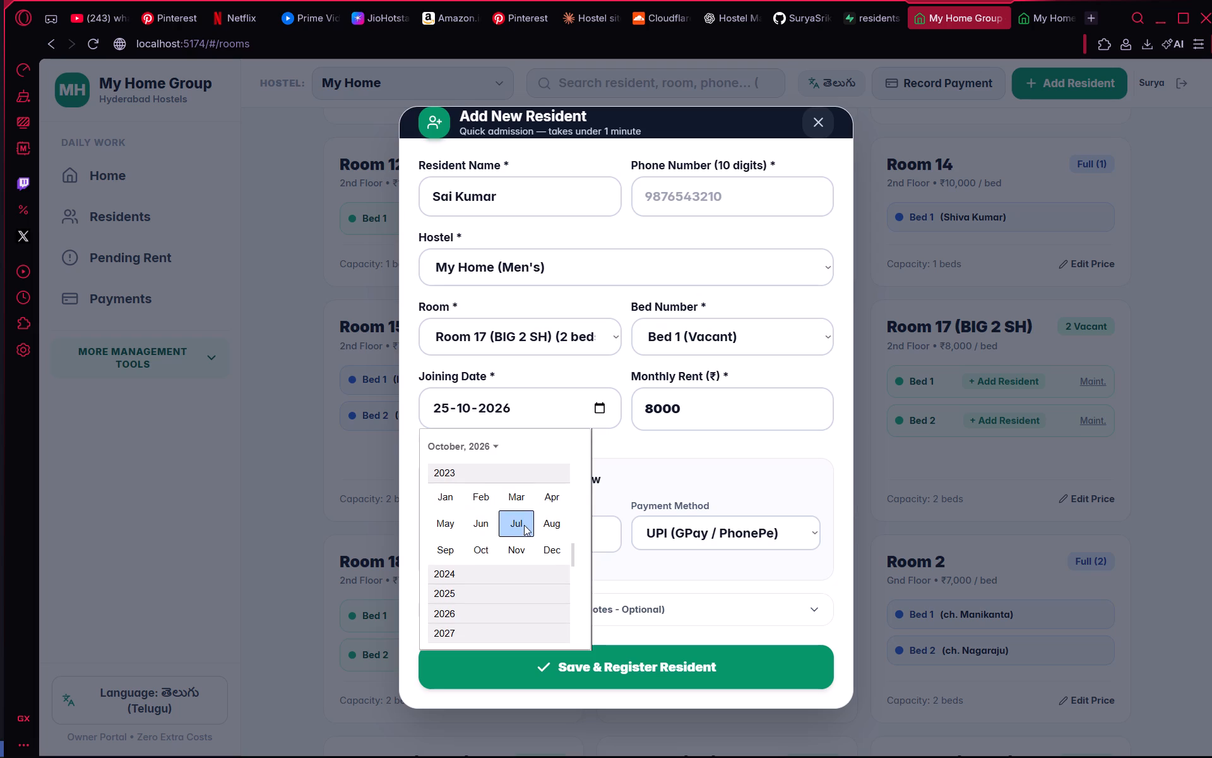
pyautogui.click(521, 524)
pyautogui.click(487, 520)
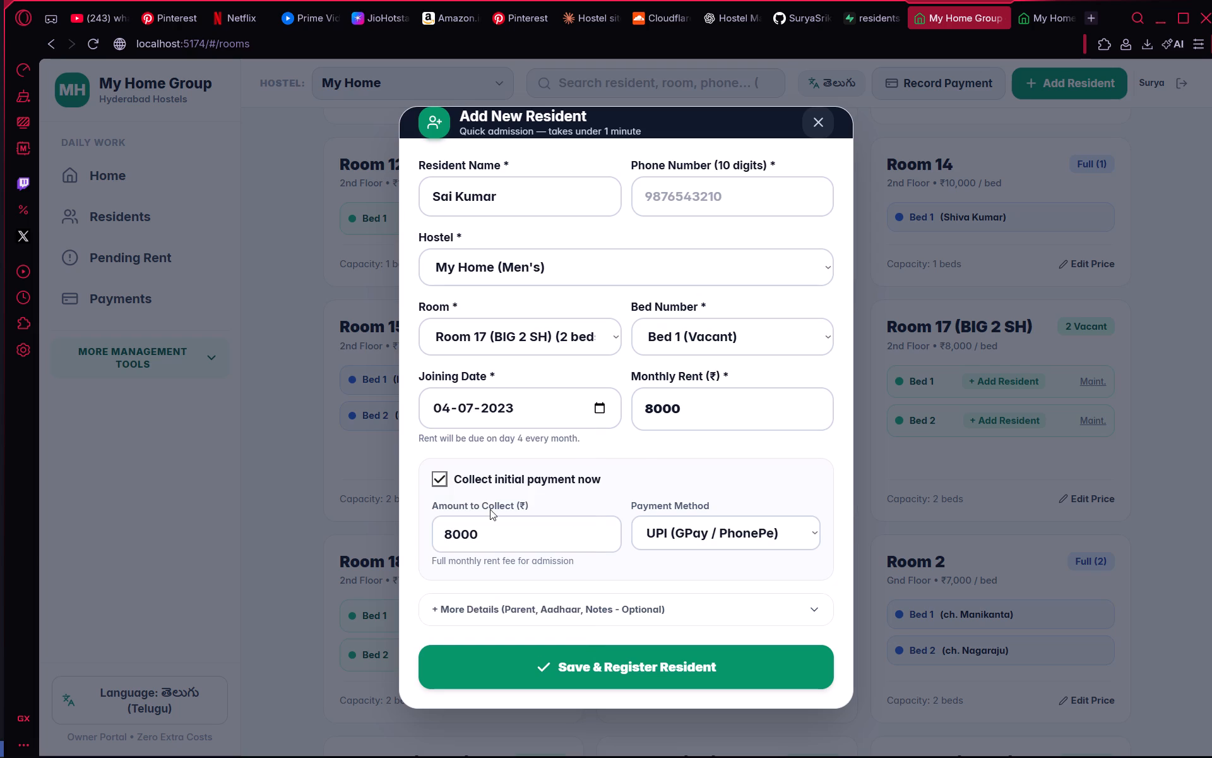
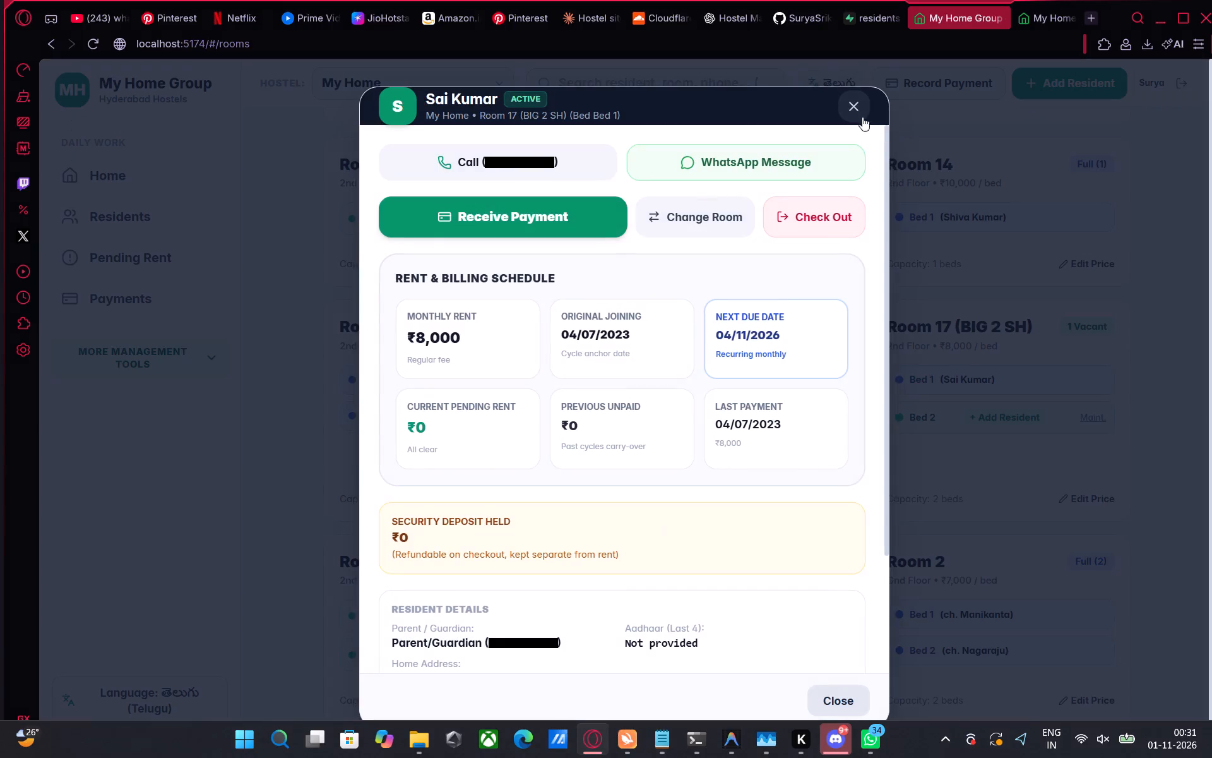
# Close the resident details for Room 17 (BIG 2 SH), Bed 1, and return to the rooms overview.
pyautogui.click(858, 108)
pyautogui.click(818, 210)
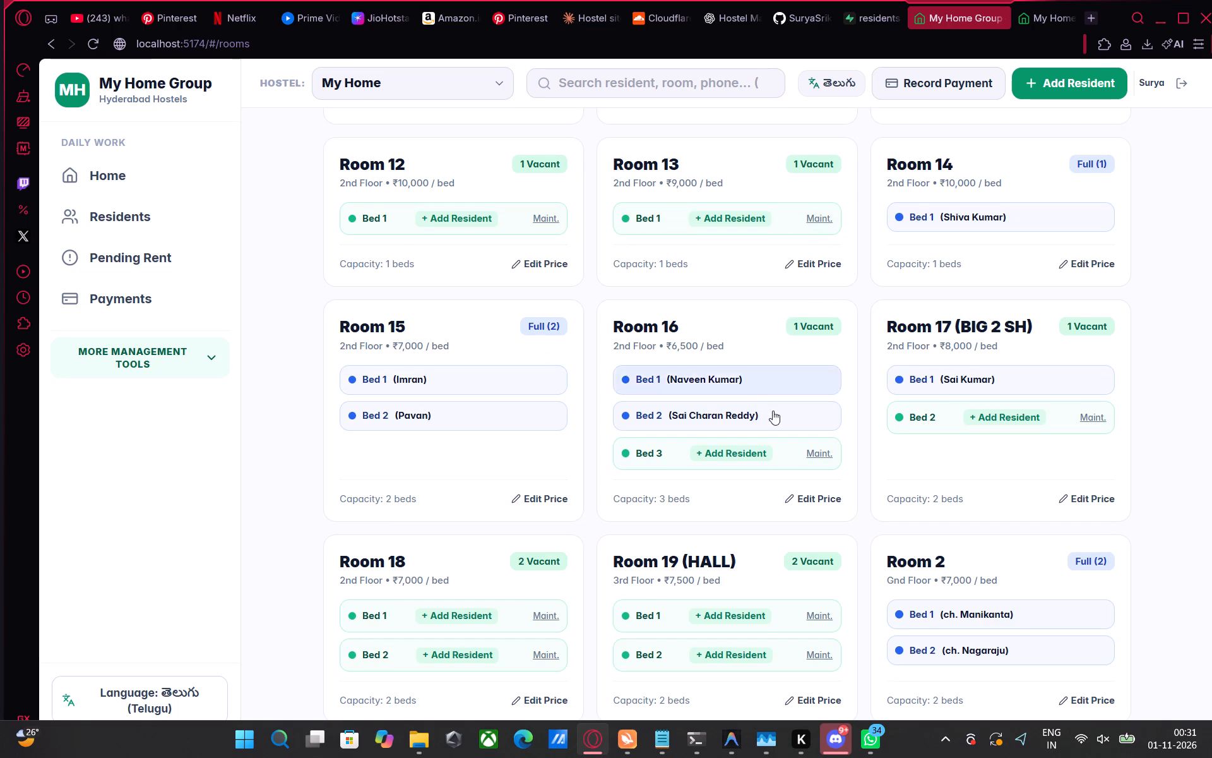
# Open a new resident registration for Room 17 (BIG 2 SH), Bed 2, and enter the resident's name.
pyautogui.click(1145, 408)
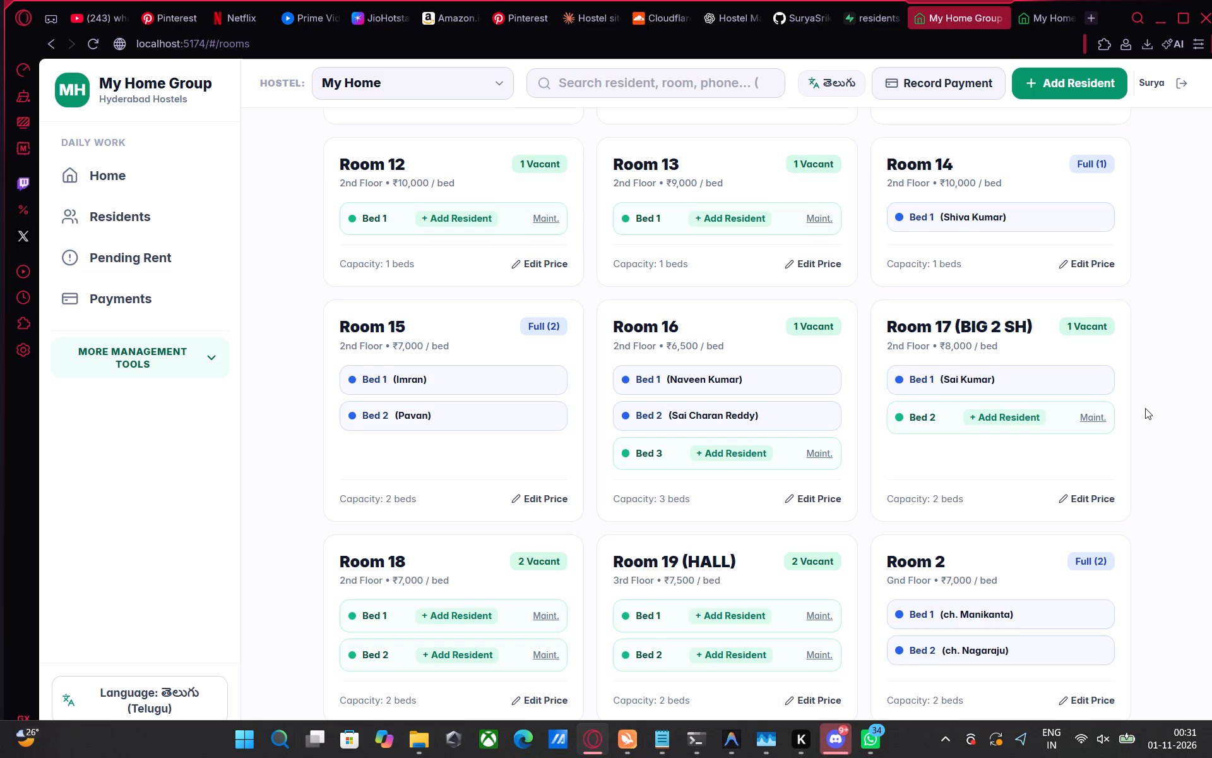
pyautogui.click(1050, 413)
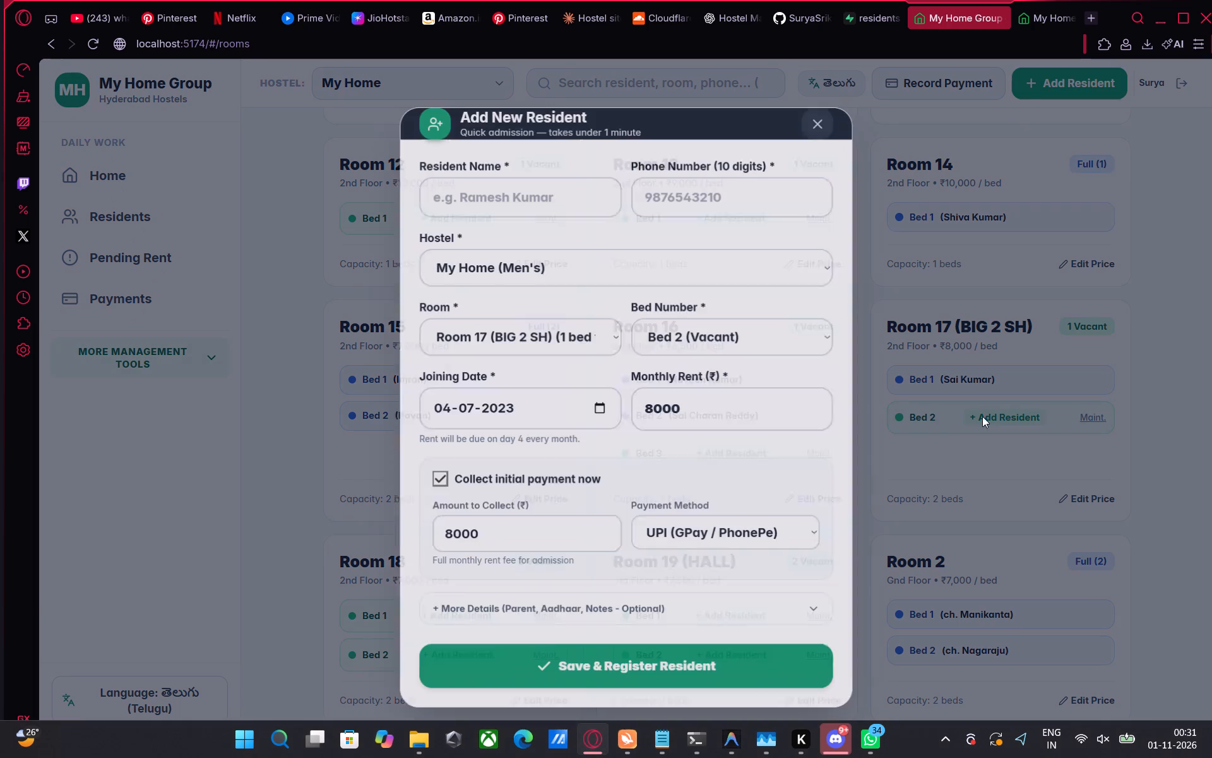
pyautogui.click(517, 198)
pyautogui.write('Kumar')
pyautogui.click(661, 200)
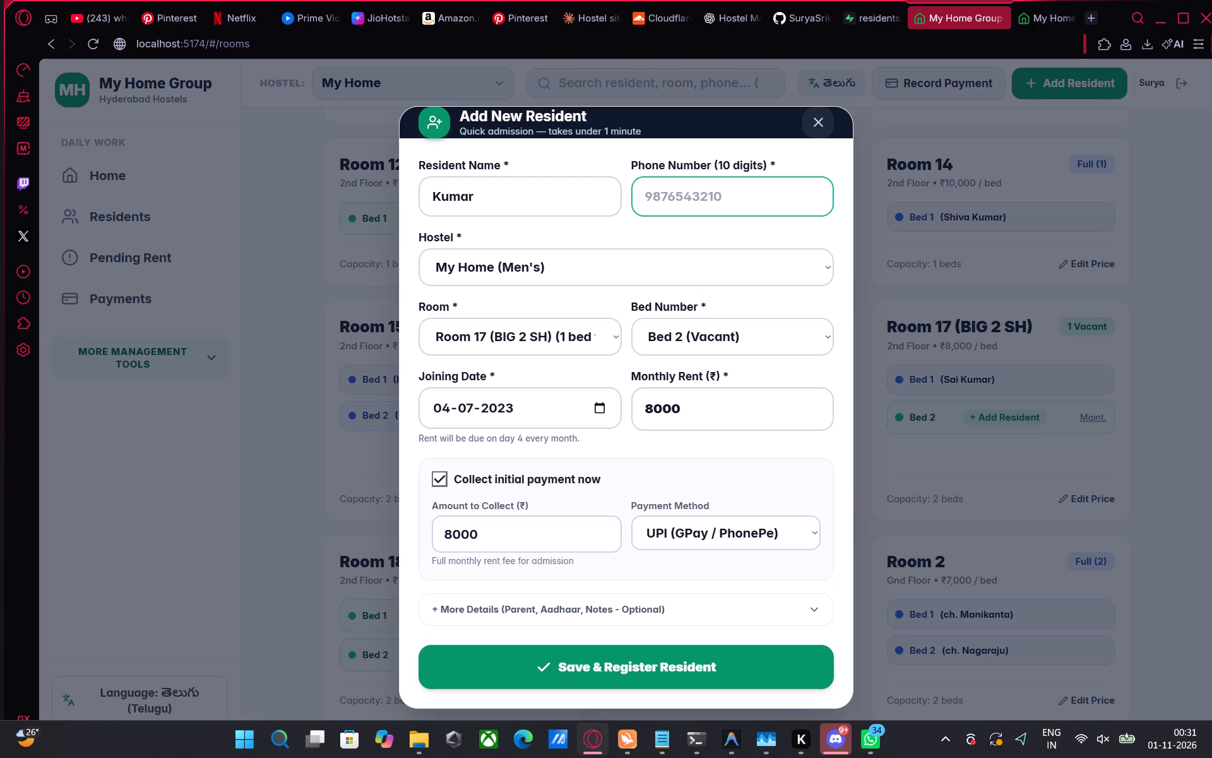
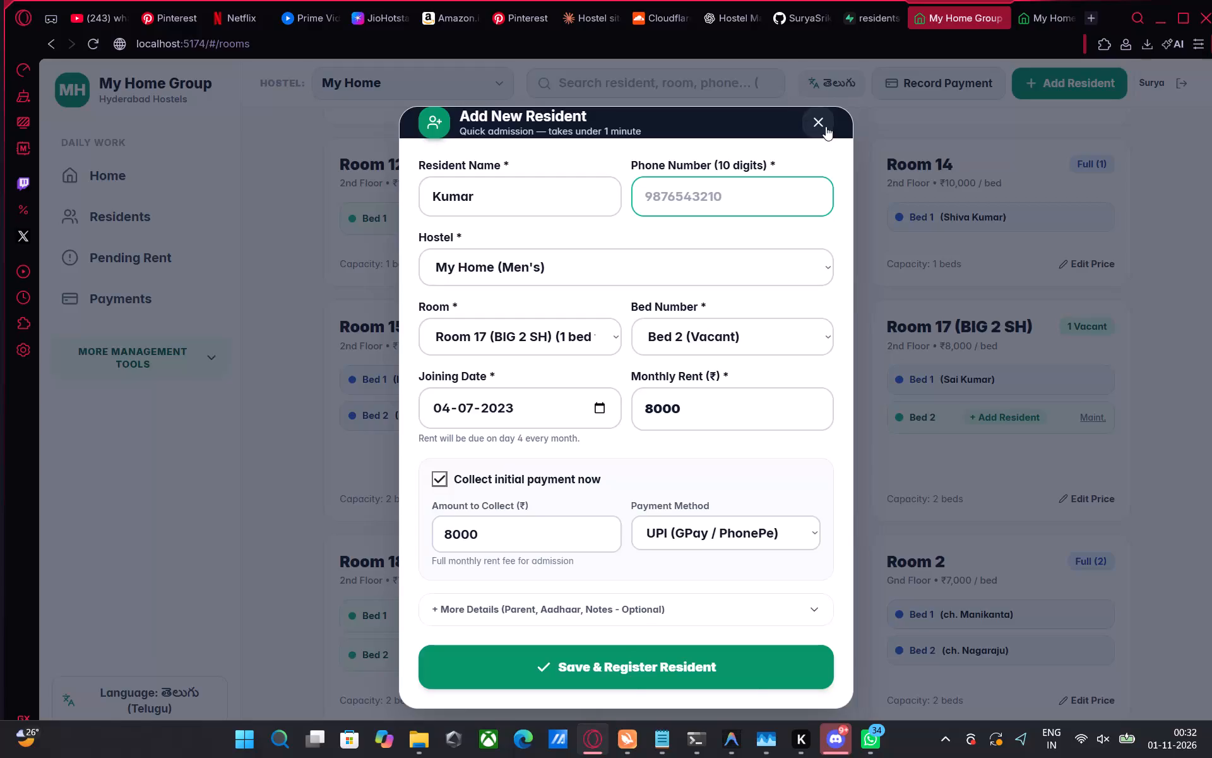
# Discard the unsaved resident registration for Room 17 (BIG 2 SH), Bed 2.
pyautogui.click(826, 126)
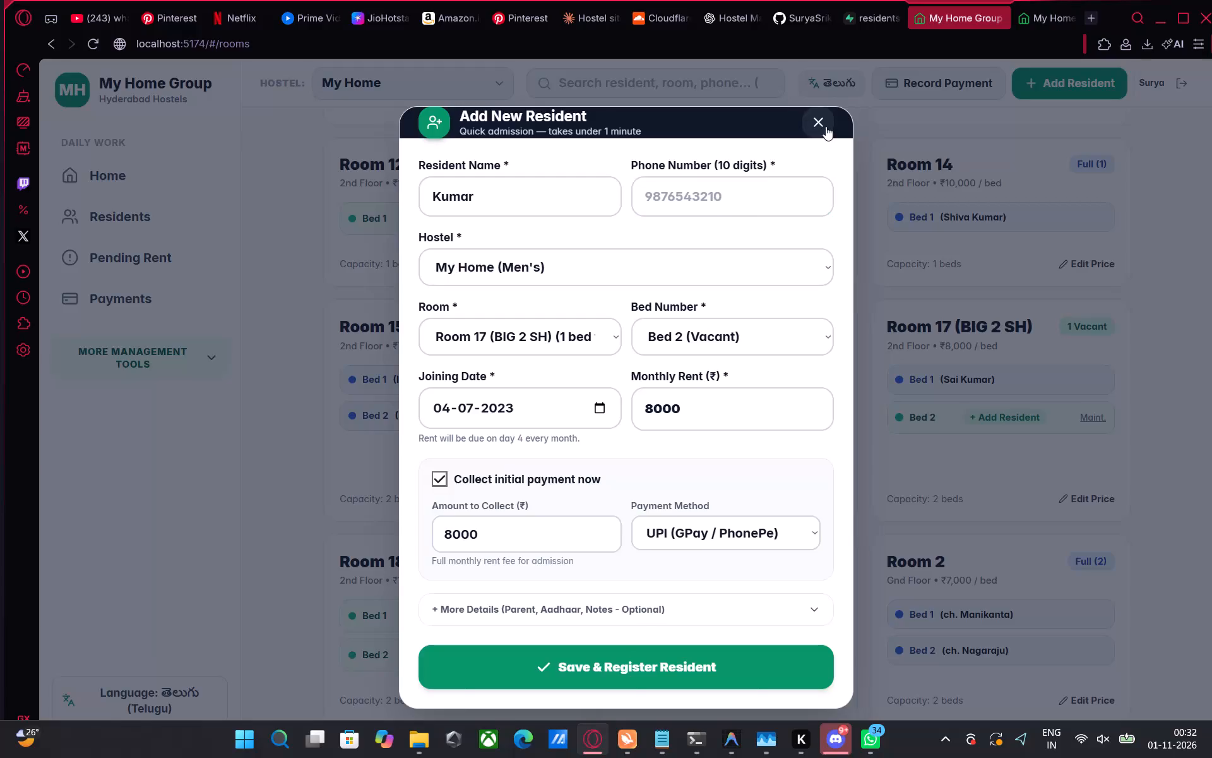
# Open a new resident registration for Room 18, Bed 1, and enter the resident's name.
pyautogui.scroll(-4, 901, 272)
pyautogui.scroll(2, 901, 272)
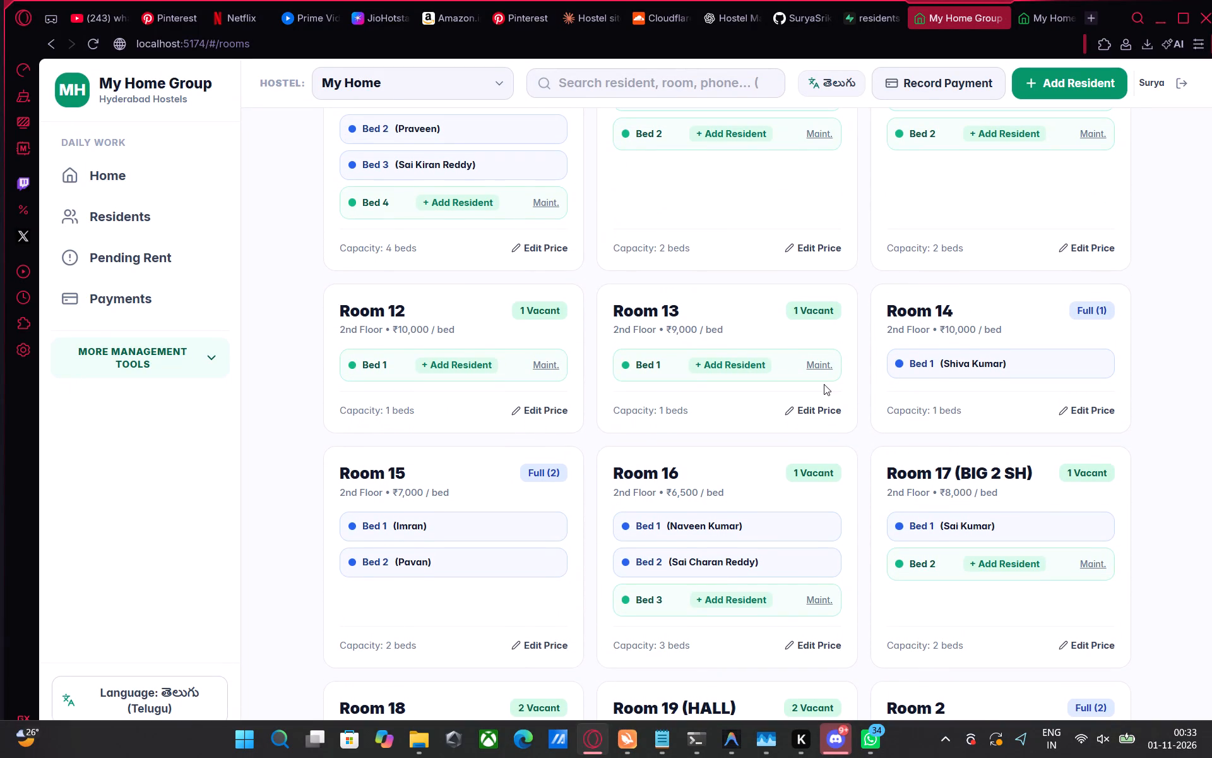
pyautogui.scroll(3, 828, 410)
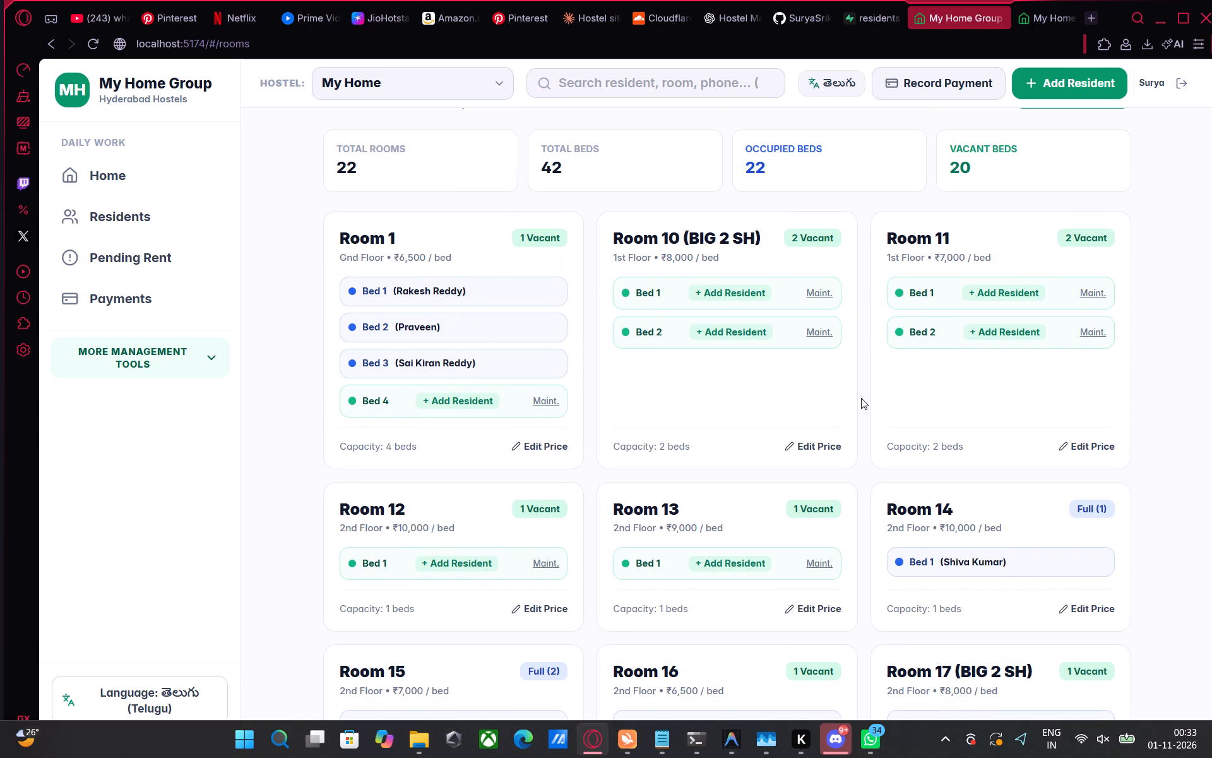
pyautogui.scroll(-7, 861, 398)
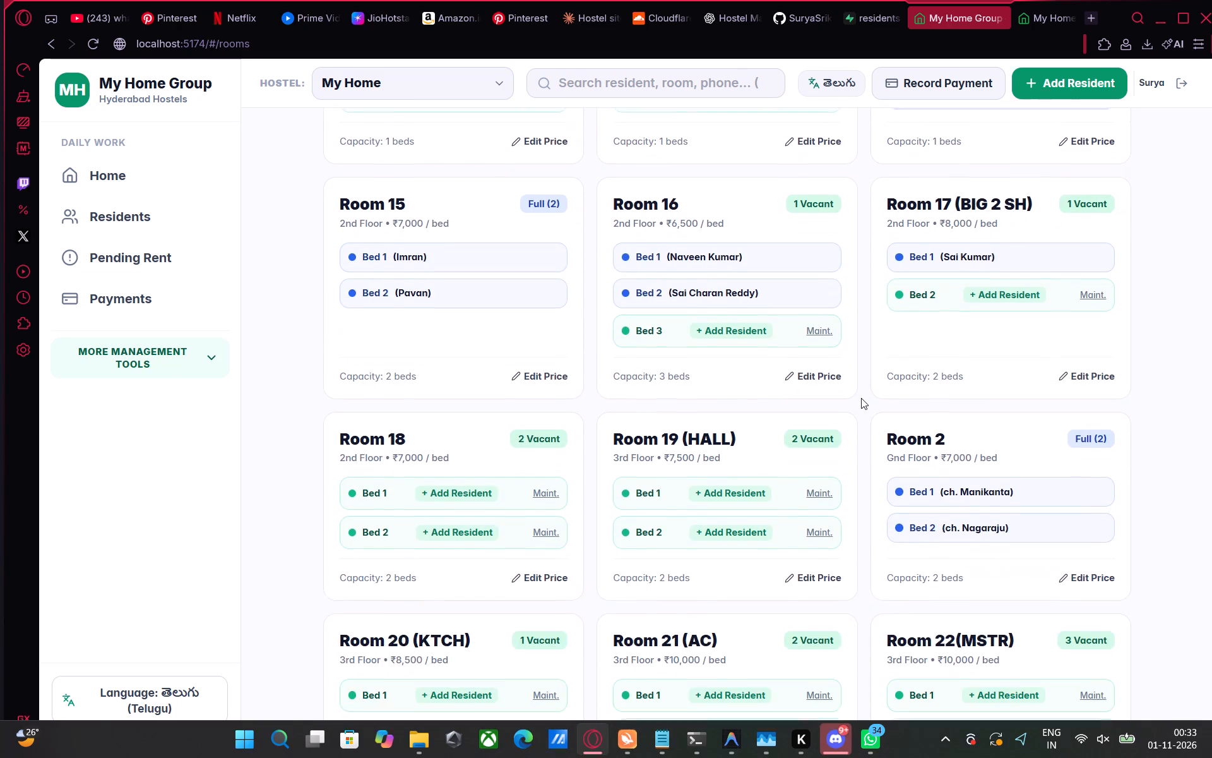
pyautogui.scroll(-1, 861, 398)
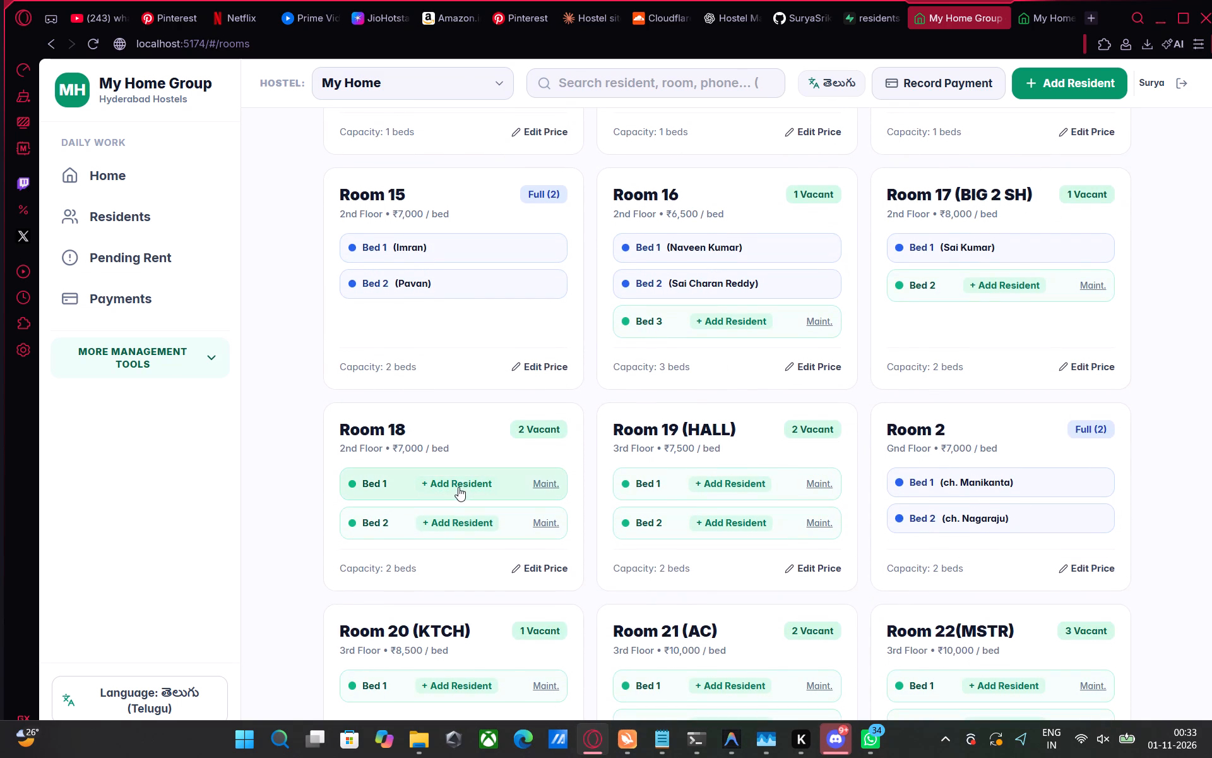
pyautogui.click(458, 487)
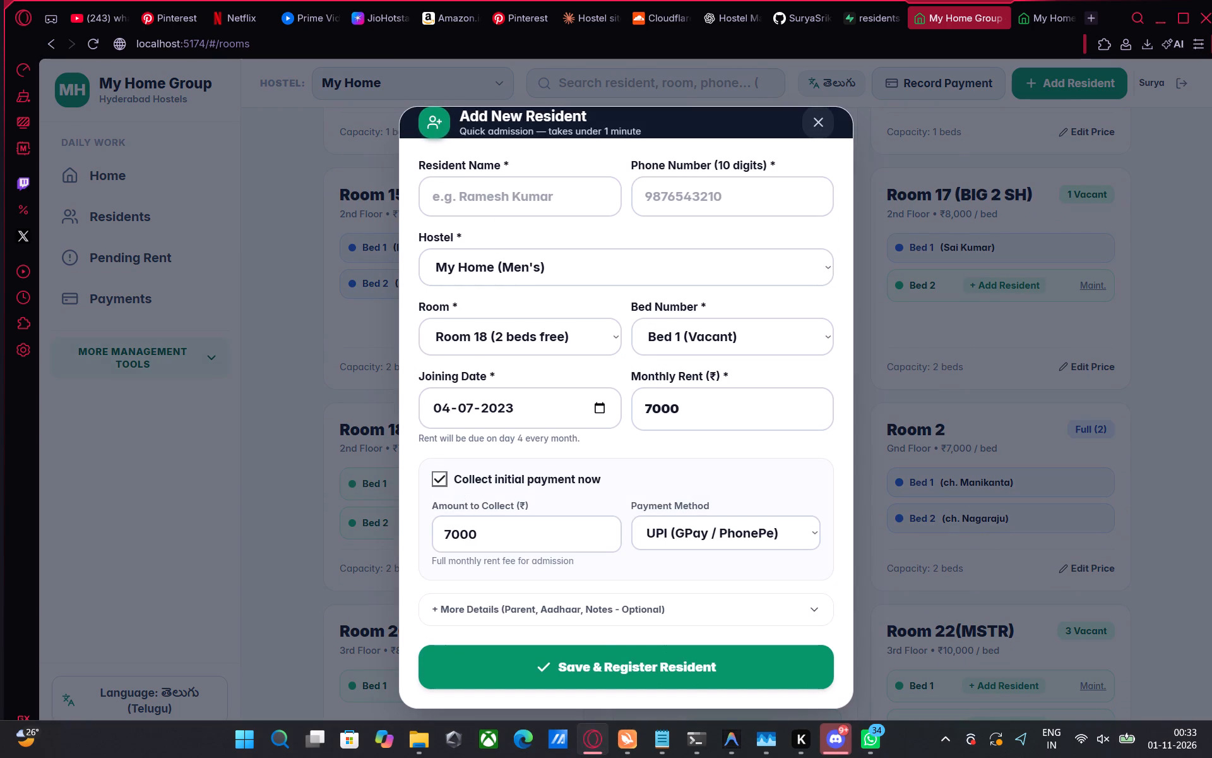
pyautogui.click(490, 199)
pyautogui.write('Anurag')
pyautogui.click(696, 196)
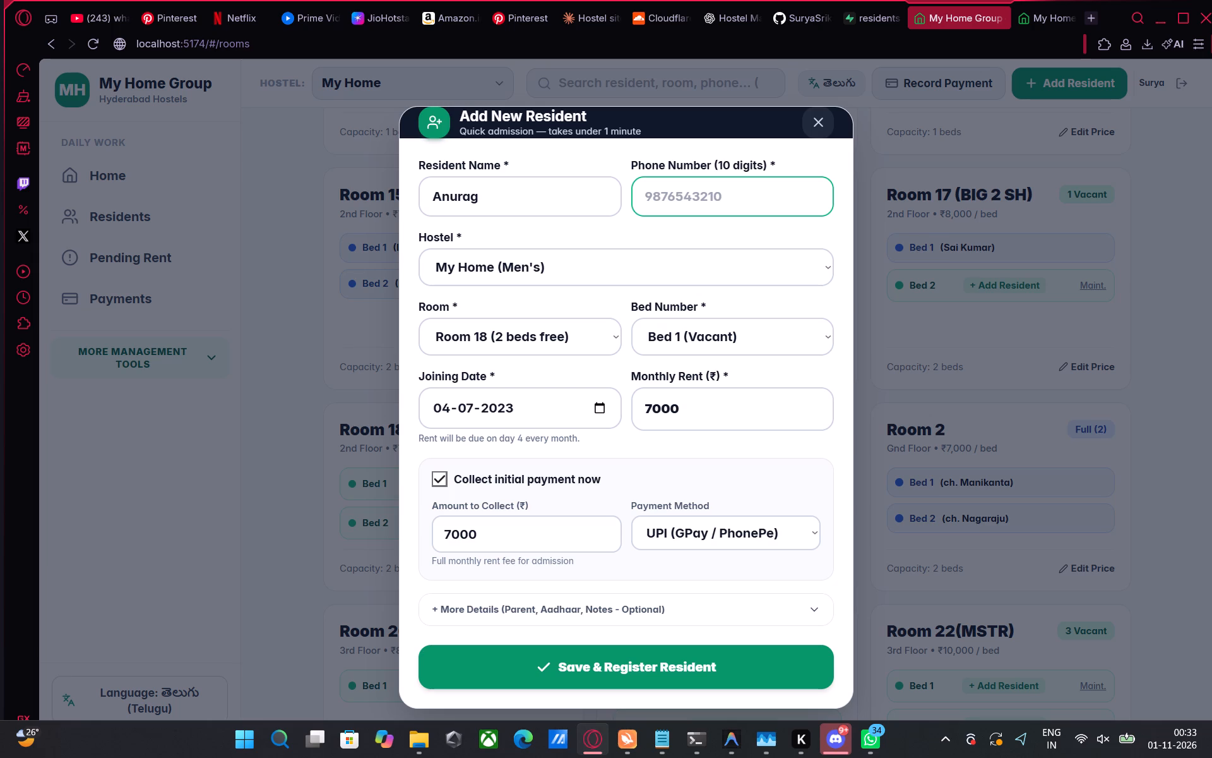
# Replace the name in the Room 18, Bed 1 registration with the correct resident's name.
pyautogui.click(485, 207)
pyautogui.press('BackSpace')
pyautogui.press('BackSpace')
pyautogui.press('BackSpace')
pyautogui.press('BackSpace')
pyautogui.press('BackSpace')
pyautogui.press('BackSpace')
pyautogui.press('BackSpace')
pyautogui.press('BackSpace')
pyautogui.press('BackSpace')
pyautogui.press('BackSpace')
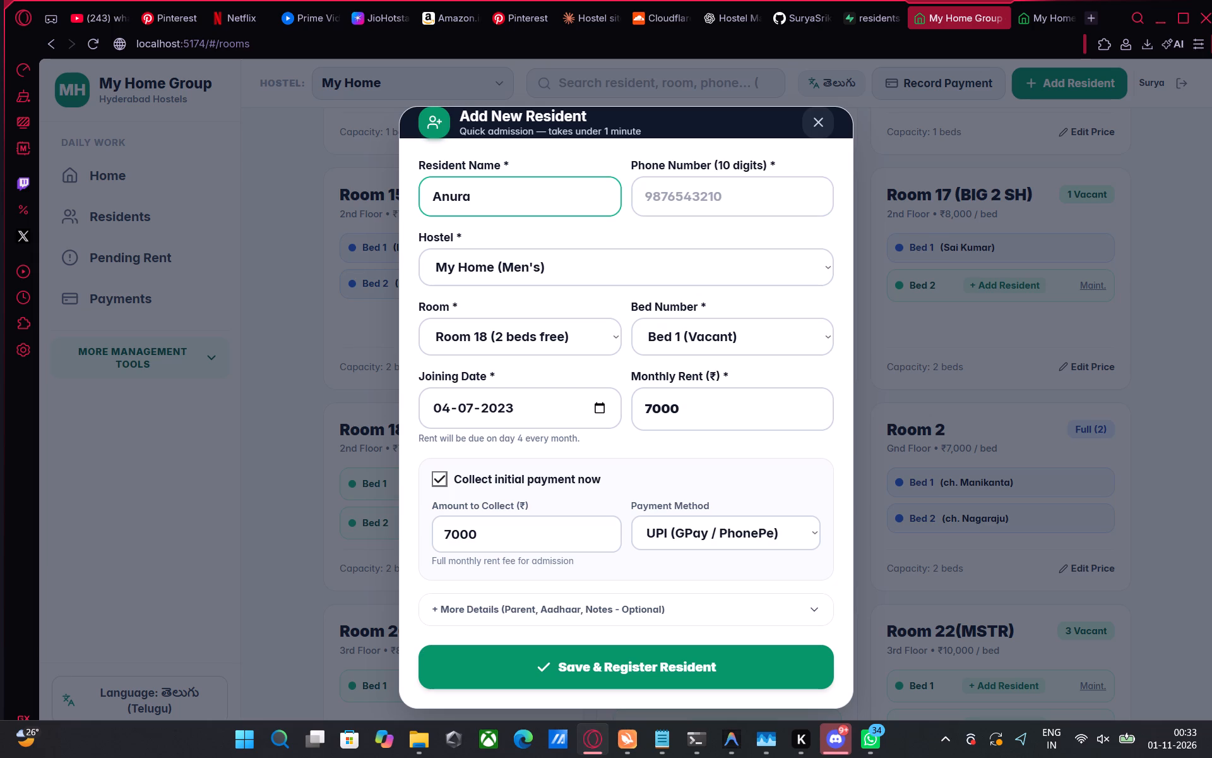
pyautogui.write('Srirah')
pyautogui.press('BackSpace')
pyautogui.press('BackSpace')
pyautogui.press('BackSpace')
pyautogui.press('BackSpace')
pyautogui.write('eerag')
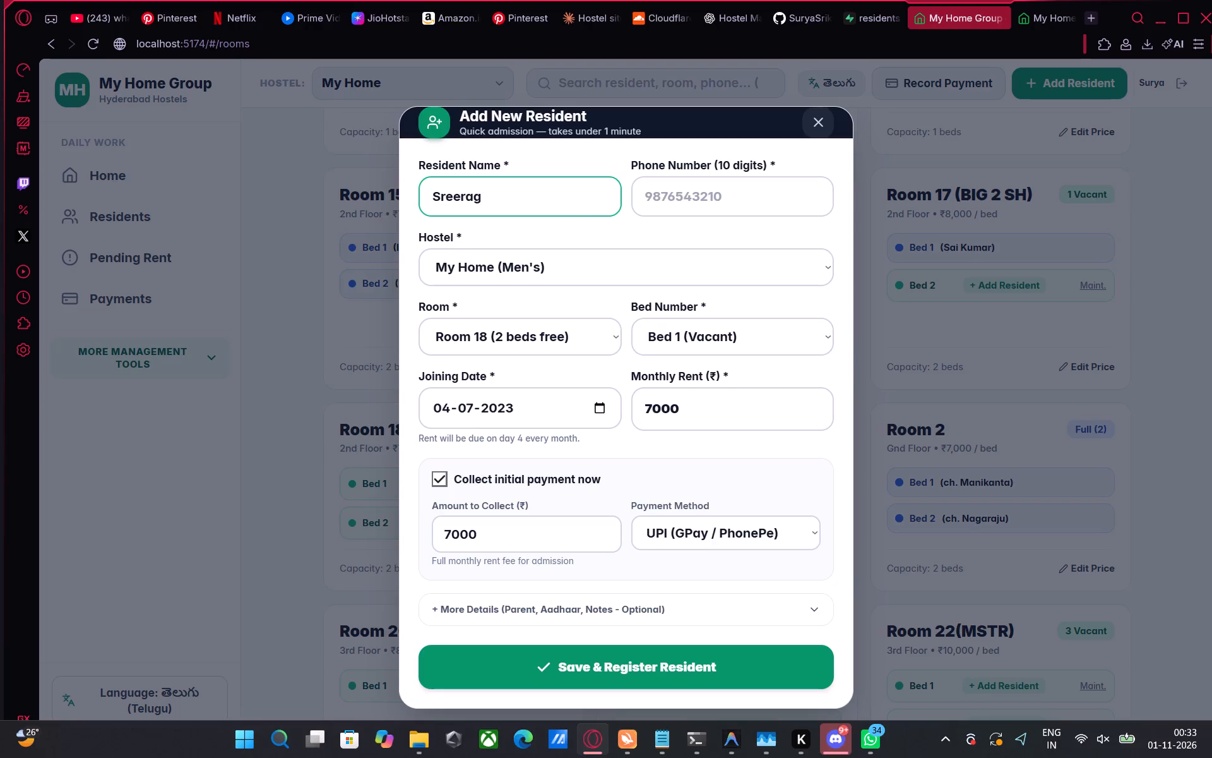
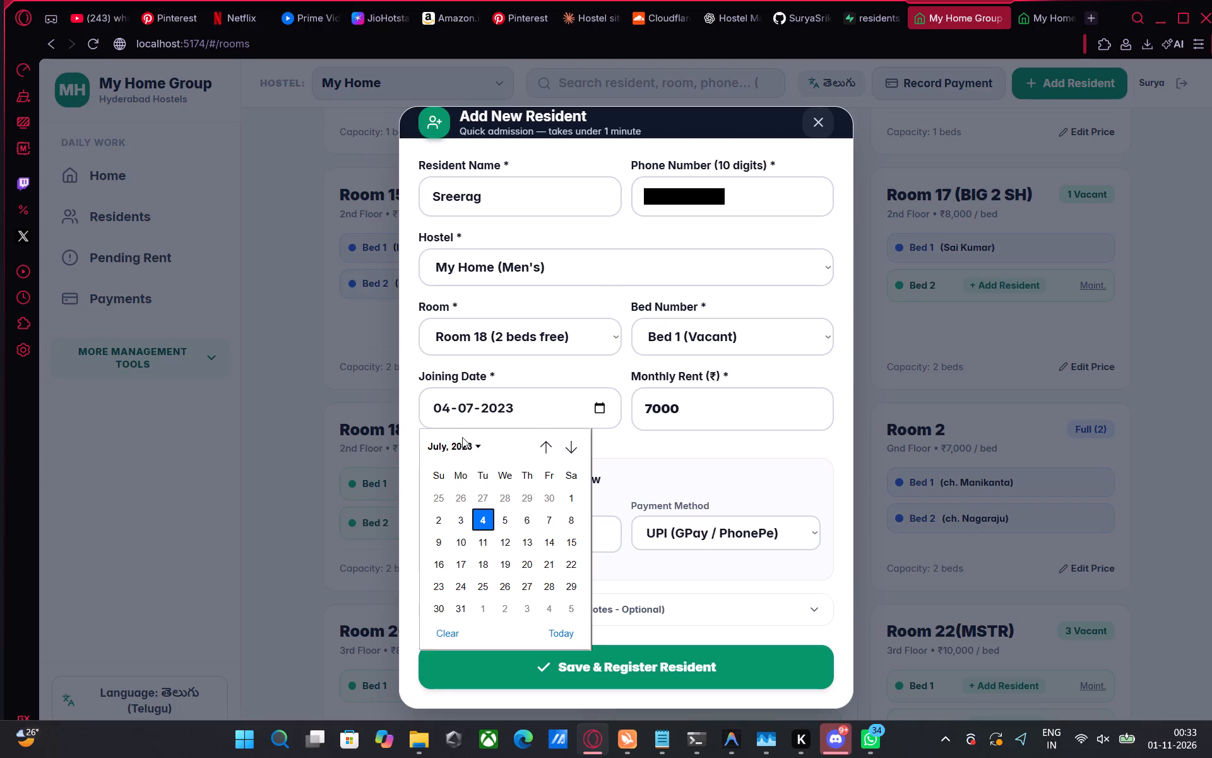
# Set the joining date to 12-03-2023, save the resident's registration for Room 18, Bed 1, and close the resident's details.
pyautogui.click(463, 445)
pyautogui.click(522, 500)
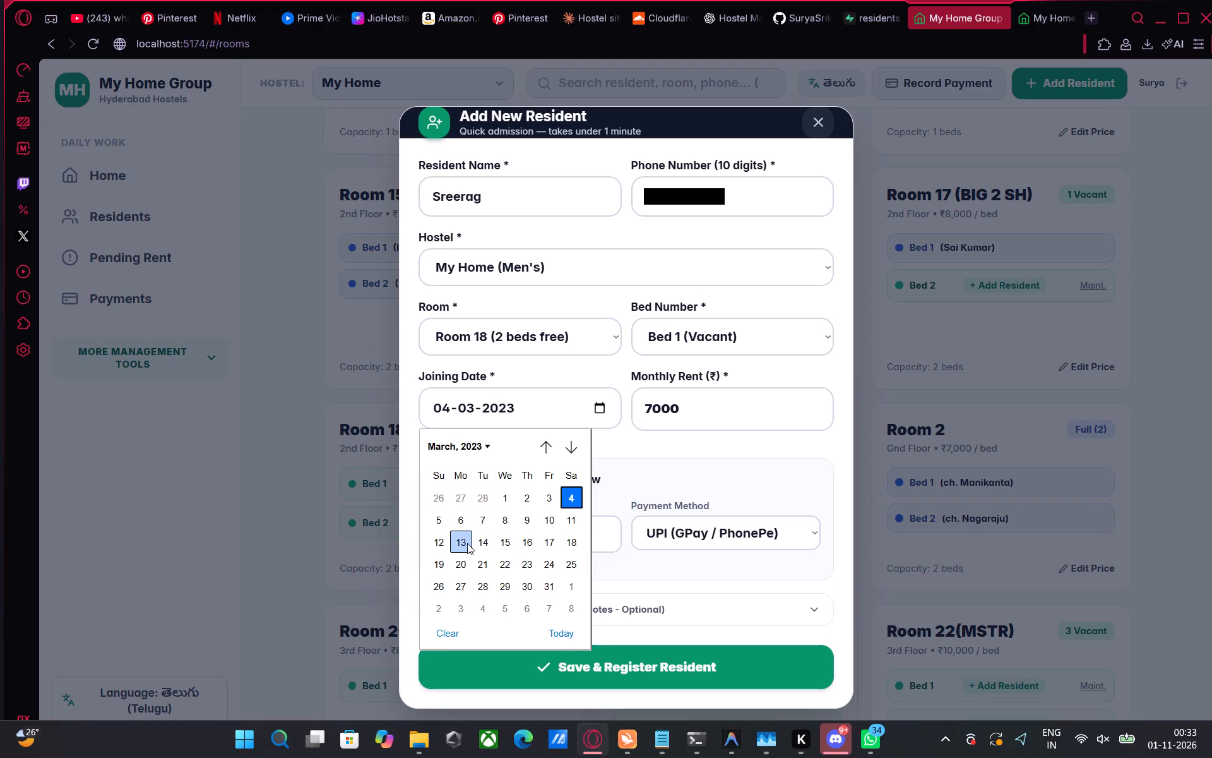
pyautogui.click(443, 542)
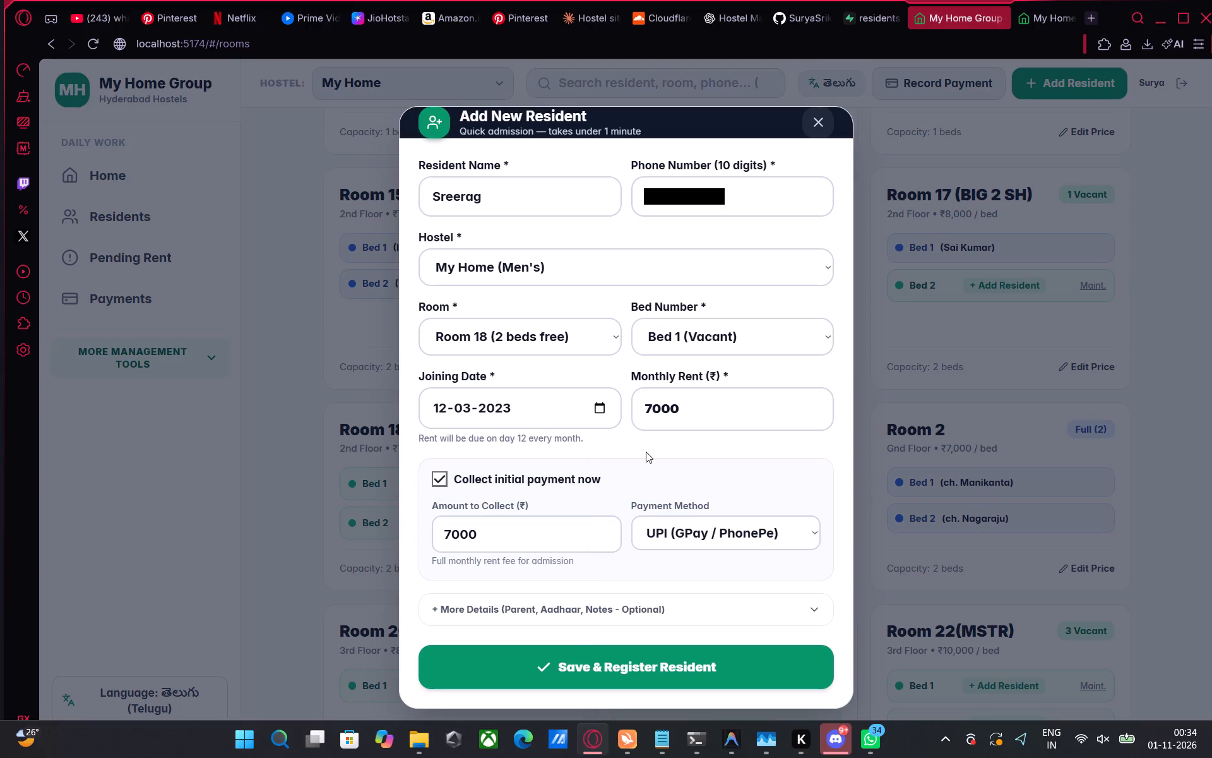
pyautogui.click(670, 673)
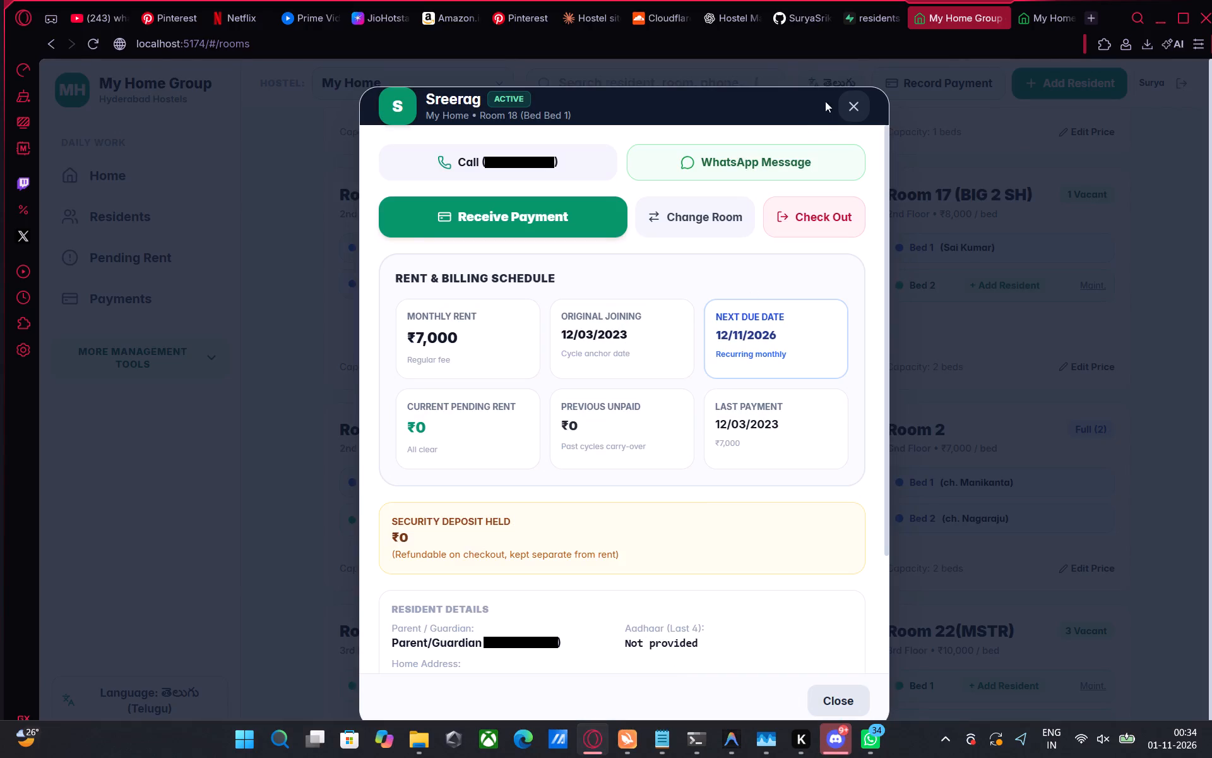
pyautogui.click(848, 105)
pyautogui.click(821, 207)
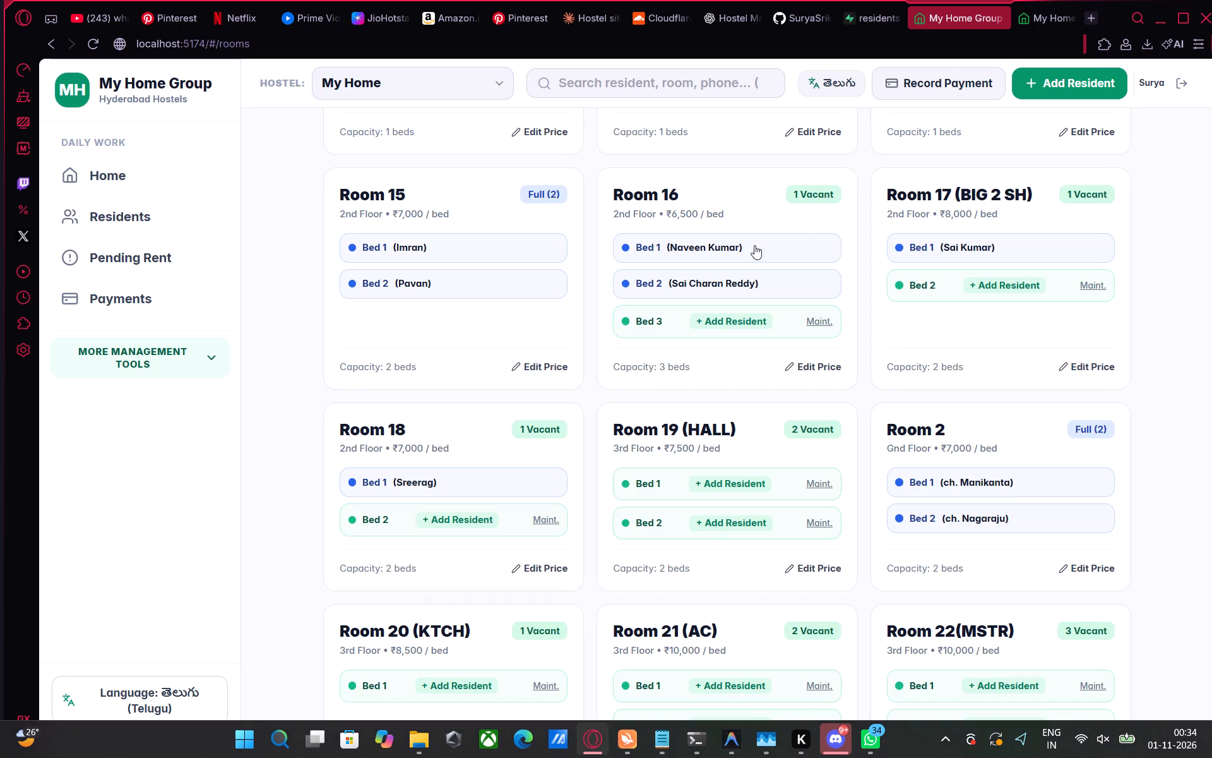
# Review the My Home room cards to check which rooms and beds are occupied or vacant.
pyautogui.scroll(5, 530, 394)
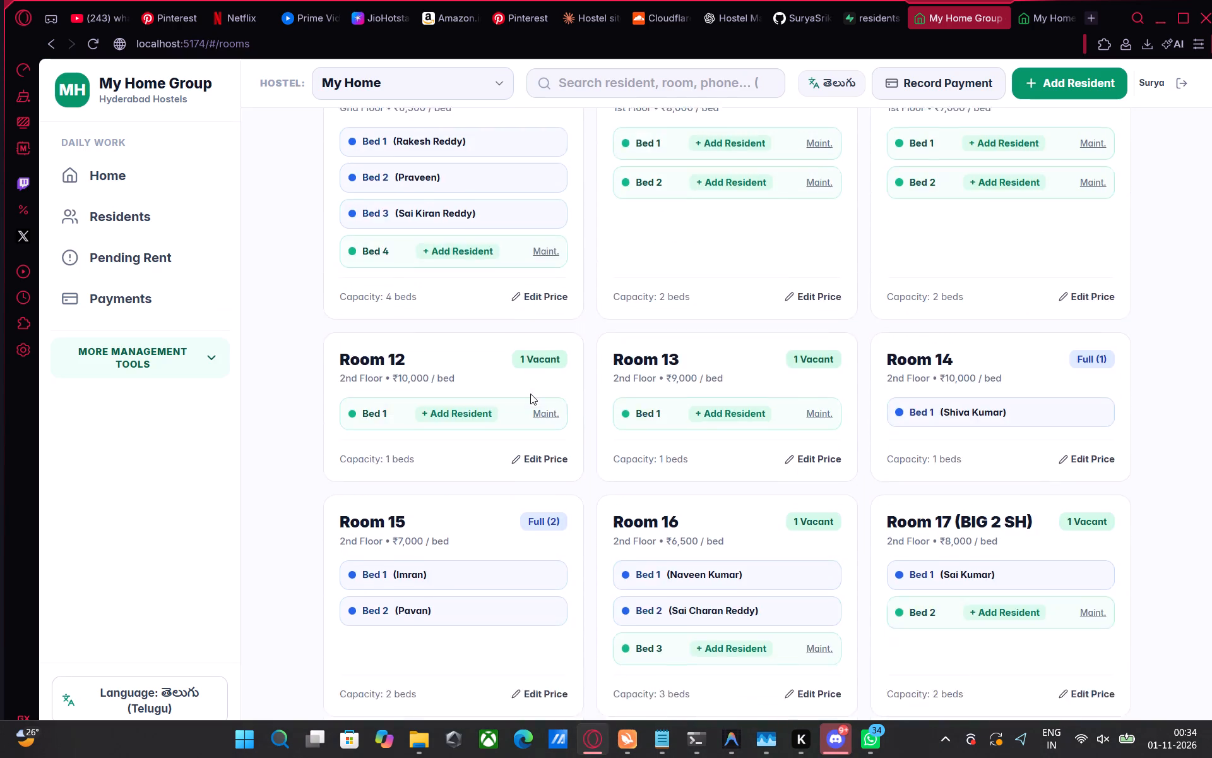
pyautogui.scroll(4, 530, 394)
pyautogui.scroll(-1, 692, 392)
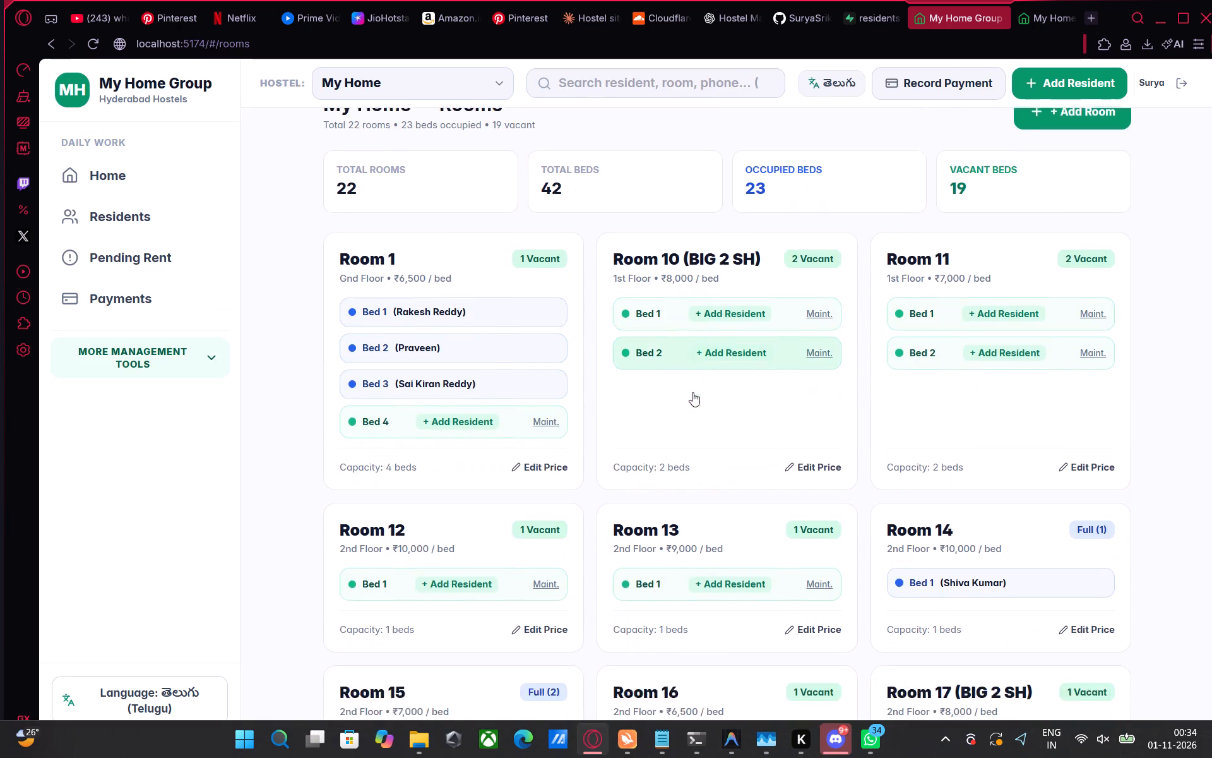
pyautogui.scroll(-11, 692, 392)
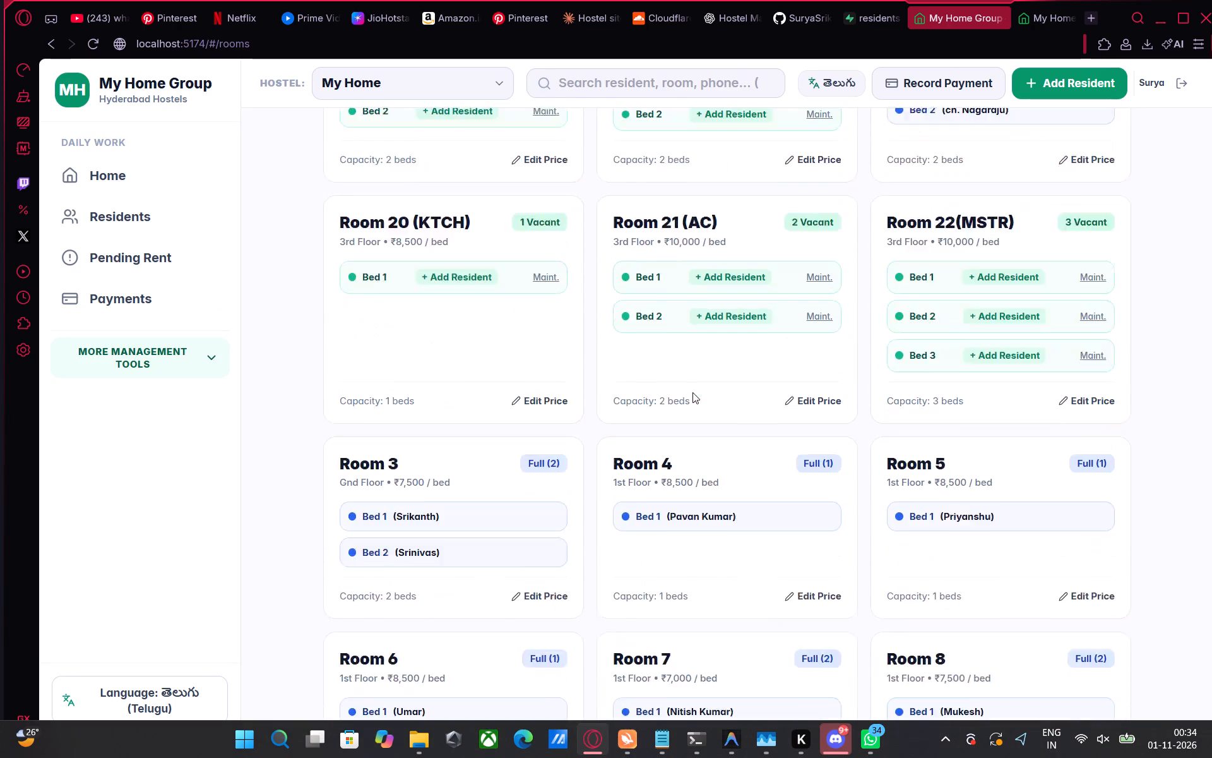
pyautogui.scroll(-1, 692, 392)
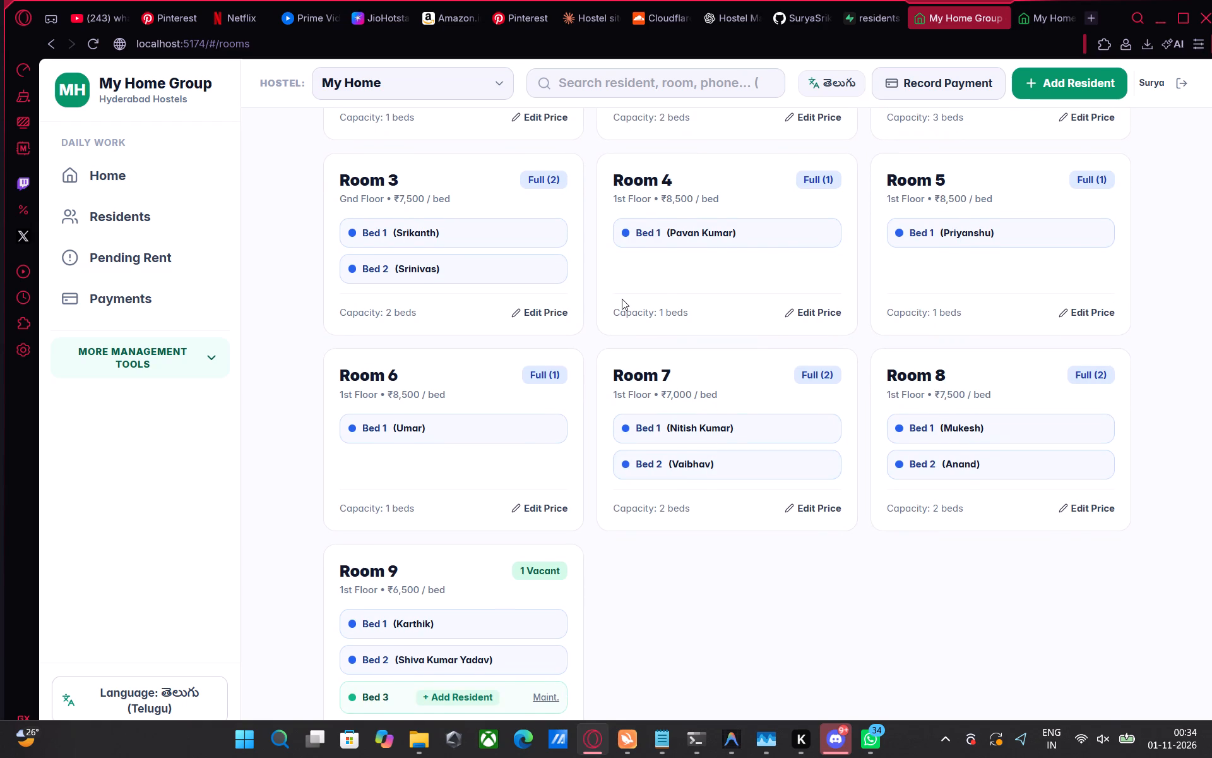
pyautogui.scroll(3, 622, 299)
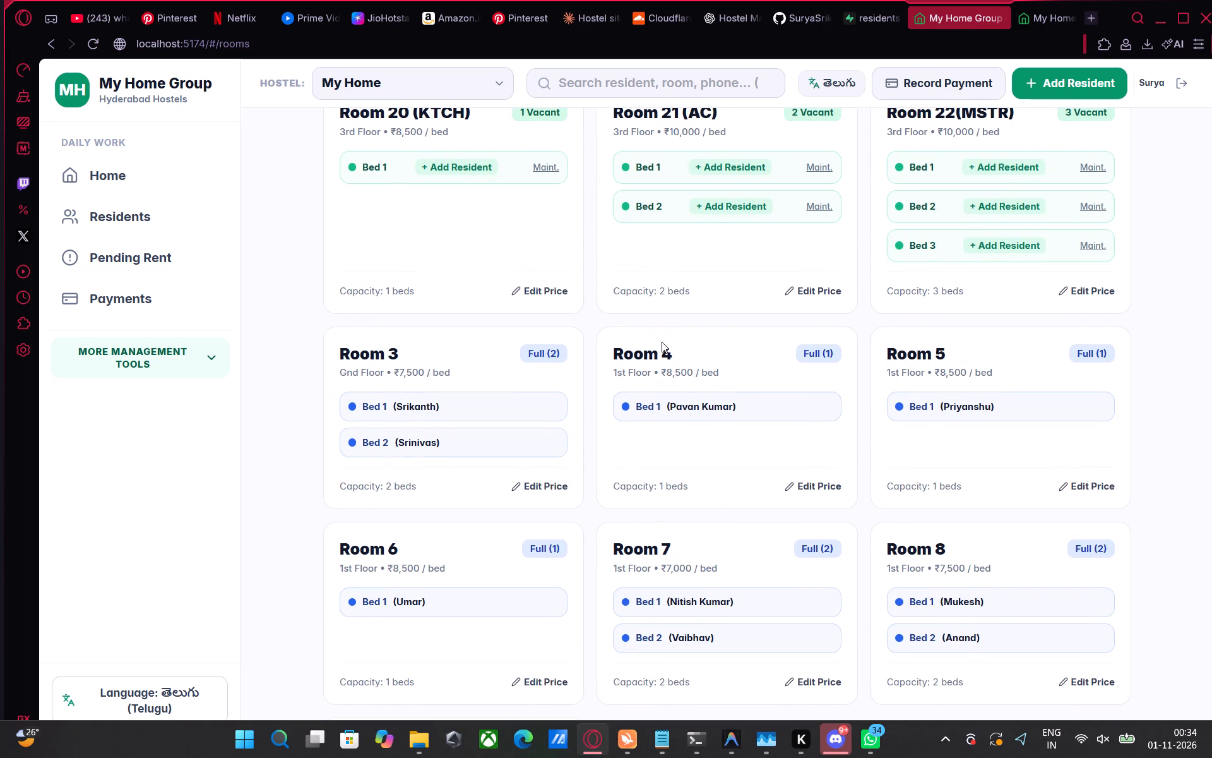
pyautogui.scroll(4, 701, 429)
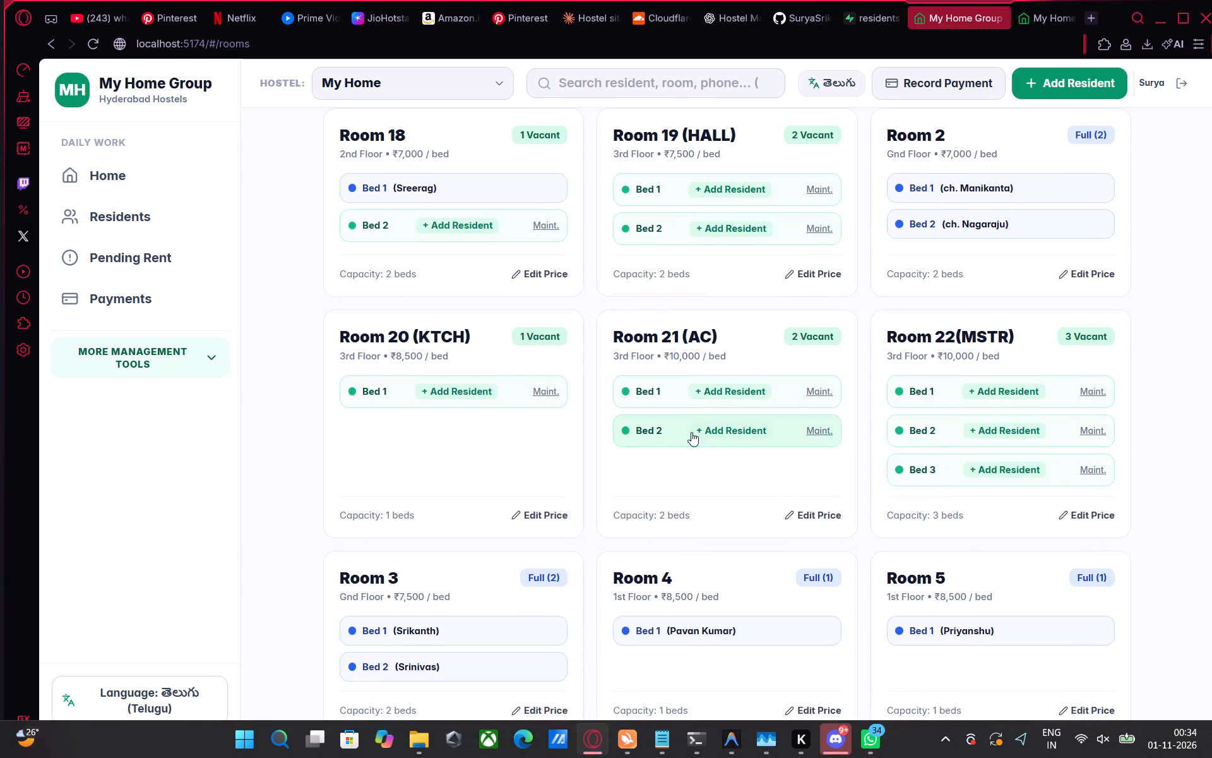
pyautogui.scroll(1, 716, 400)
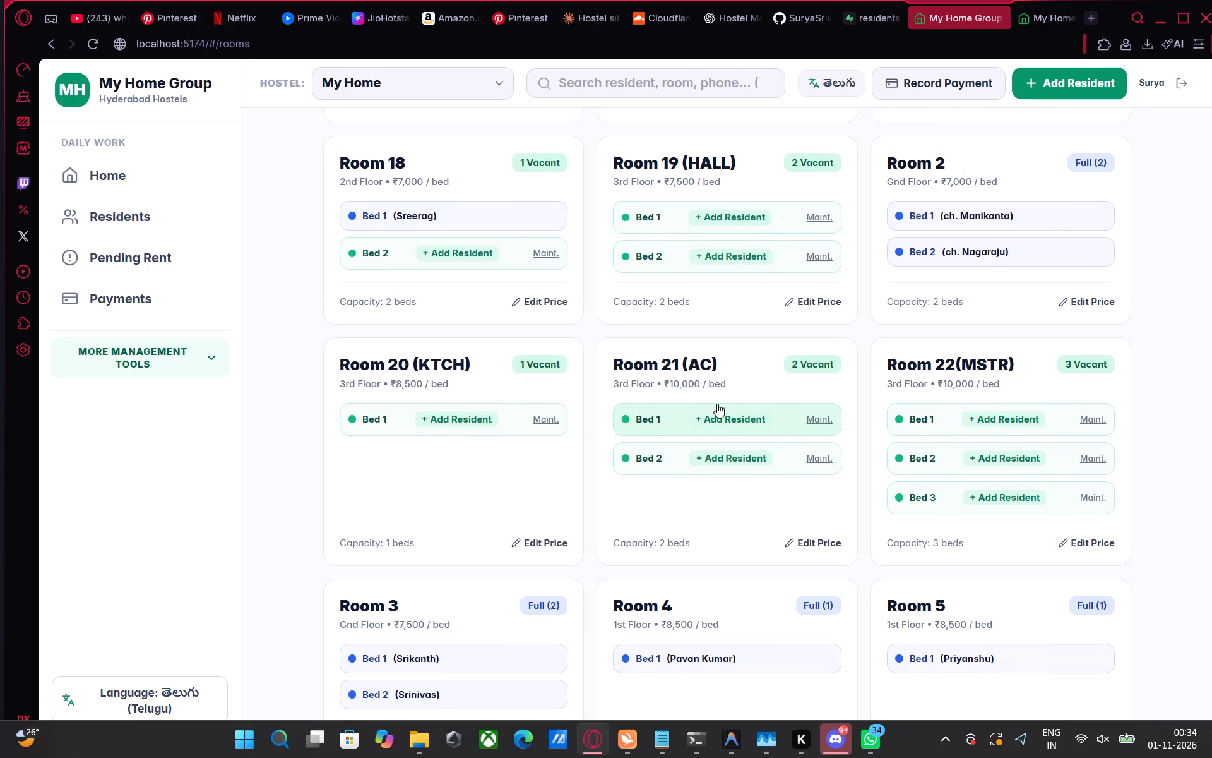
pyautogui.scroll(1, 717, 404)
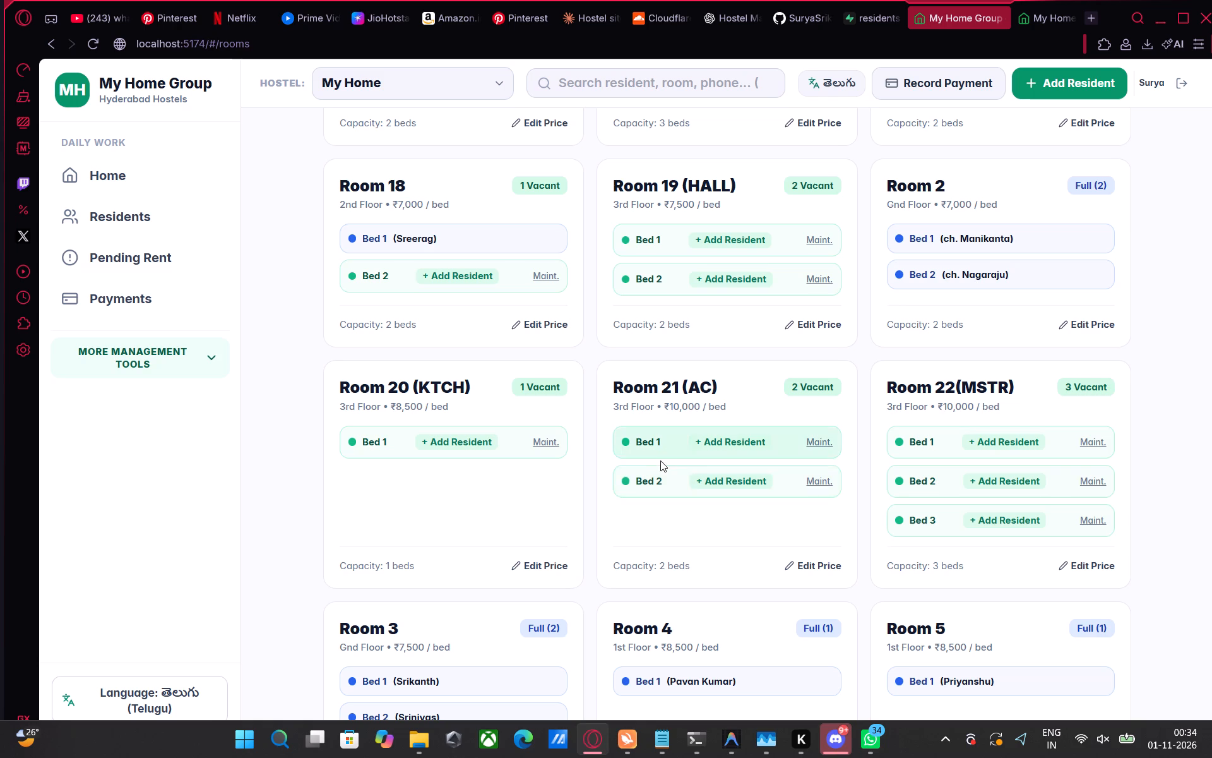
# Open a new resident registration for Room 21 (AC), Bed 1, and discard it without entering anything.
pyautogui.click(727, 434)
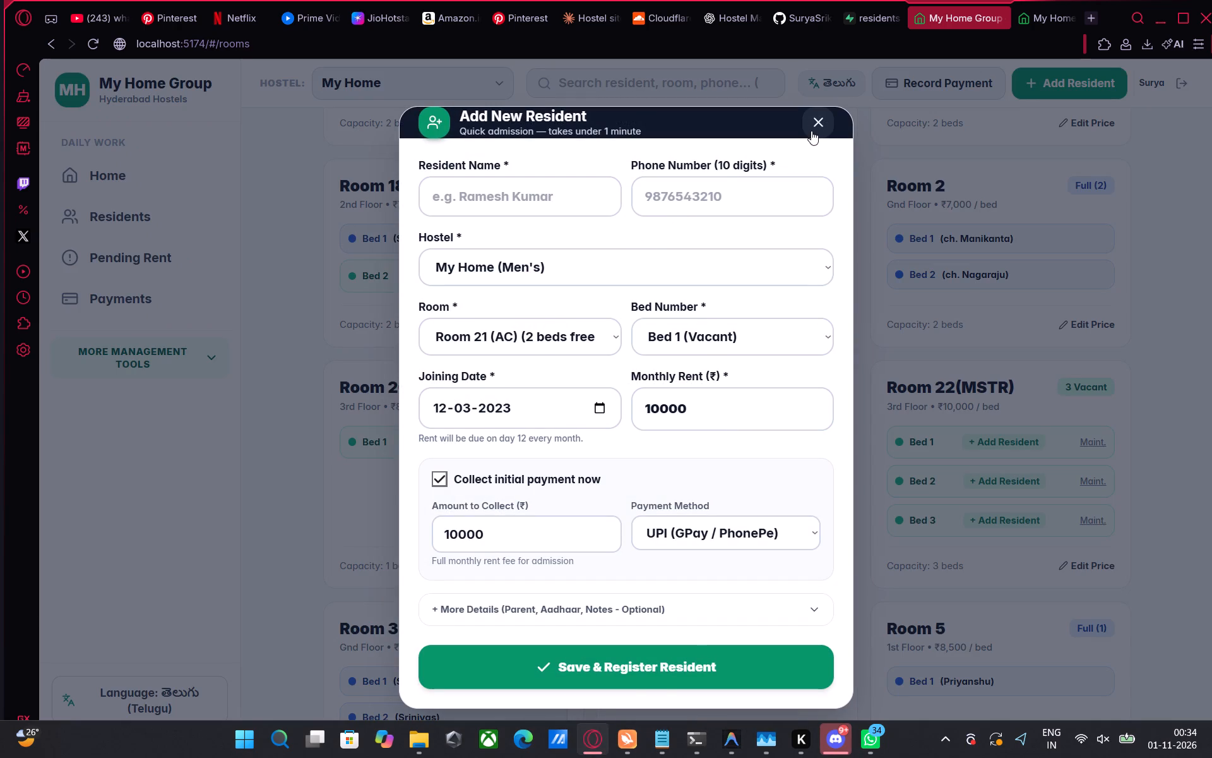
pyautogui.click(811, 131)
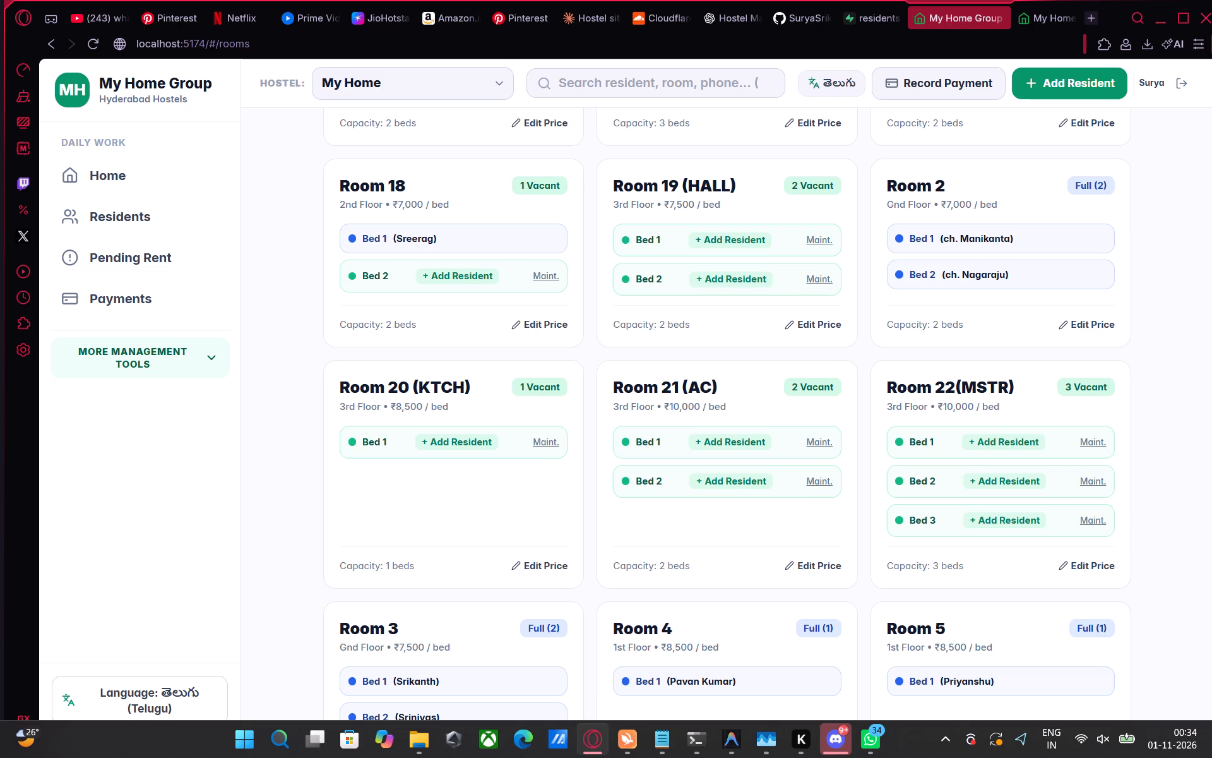
# Open a new resident registration for Room 19 (HALL), Bed 1, and enter the resident's name.
pyautogui.scroll(1, 726, 400)
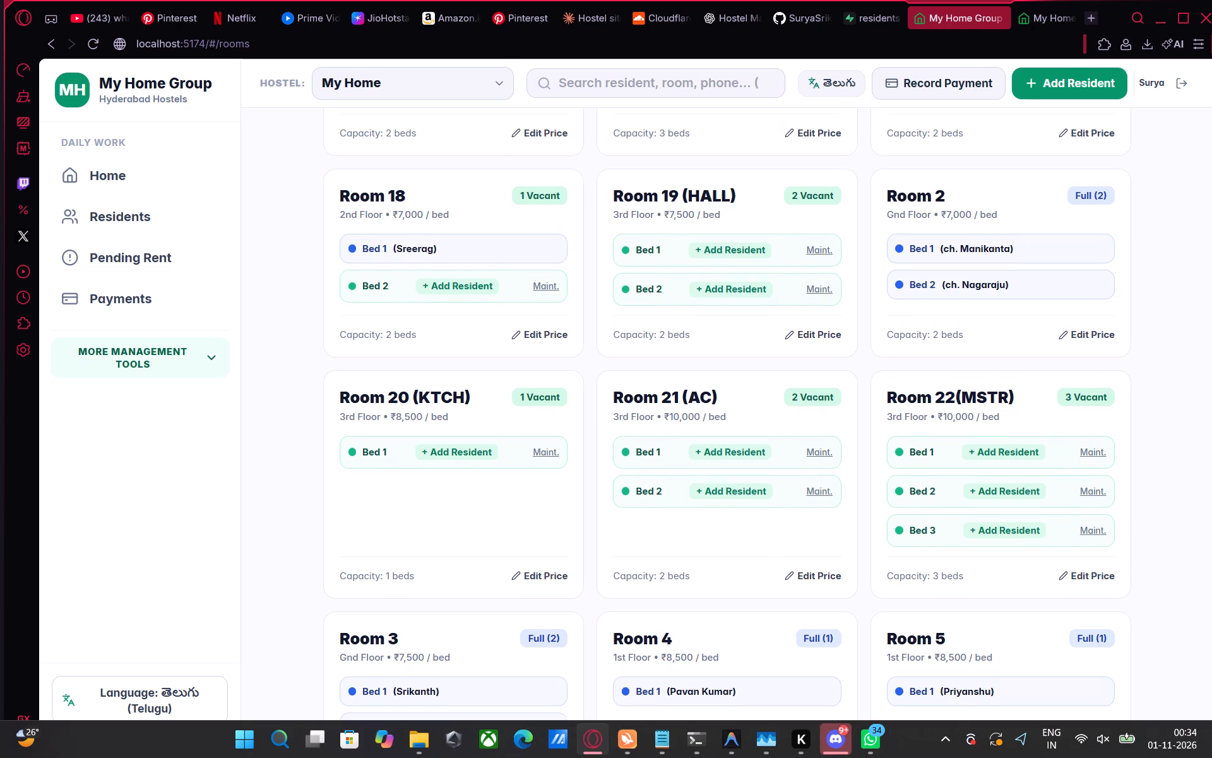
pyautogui.scroll(1, 726, 400)
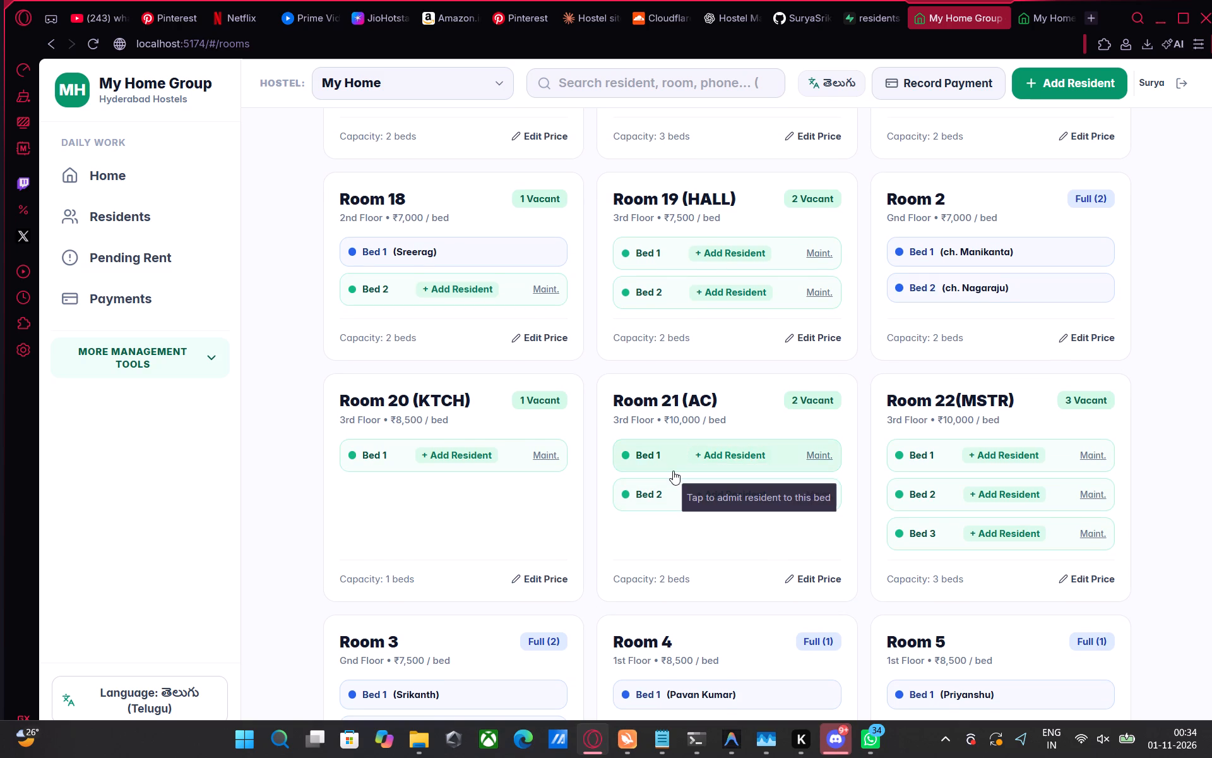
pyautogui.scroll(1, 698, 451)
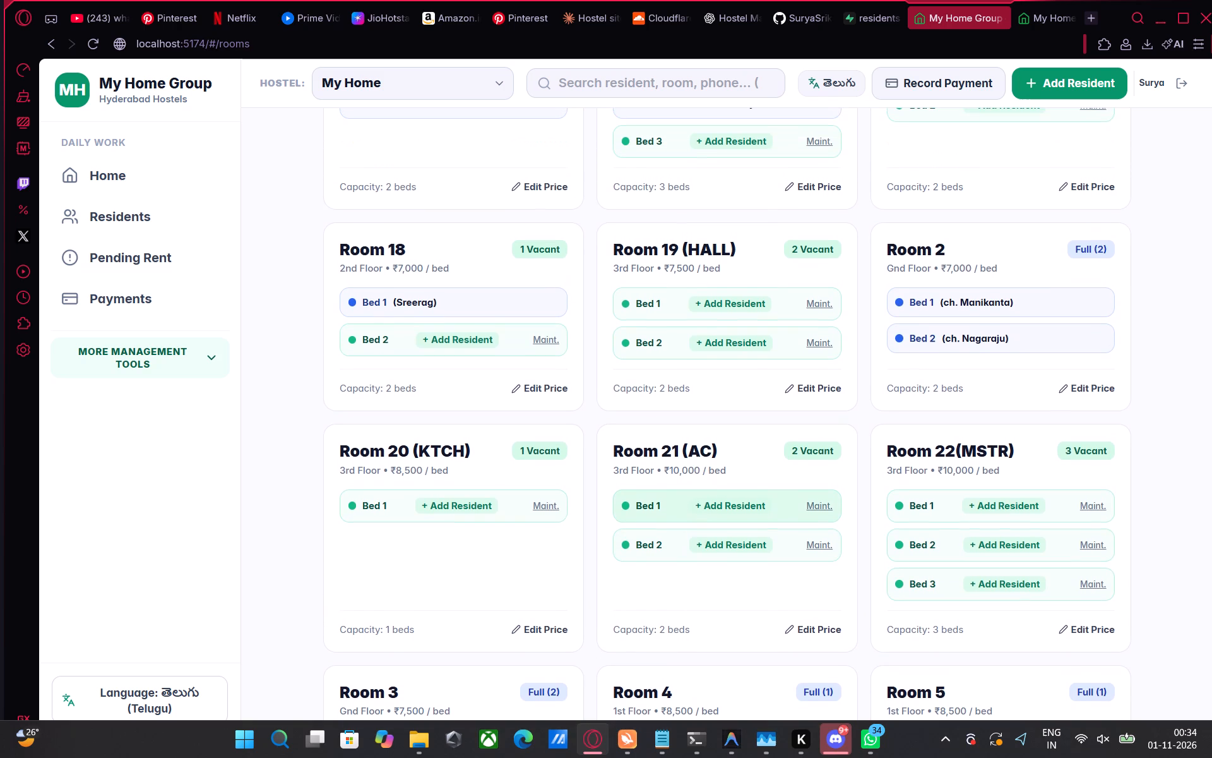
pyautogui.scroll(1, 698, 451)
pyautogui.scroll(1, 700, 310)
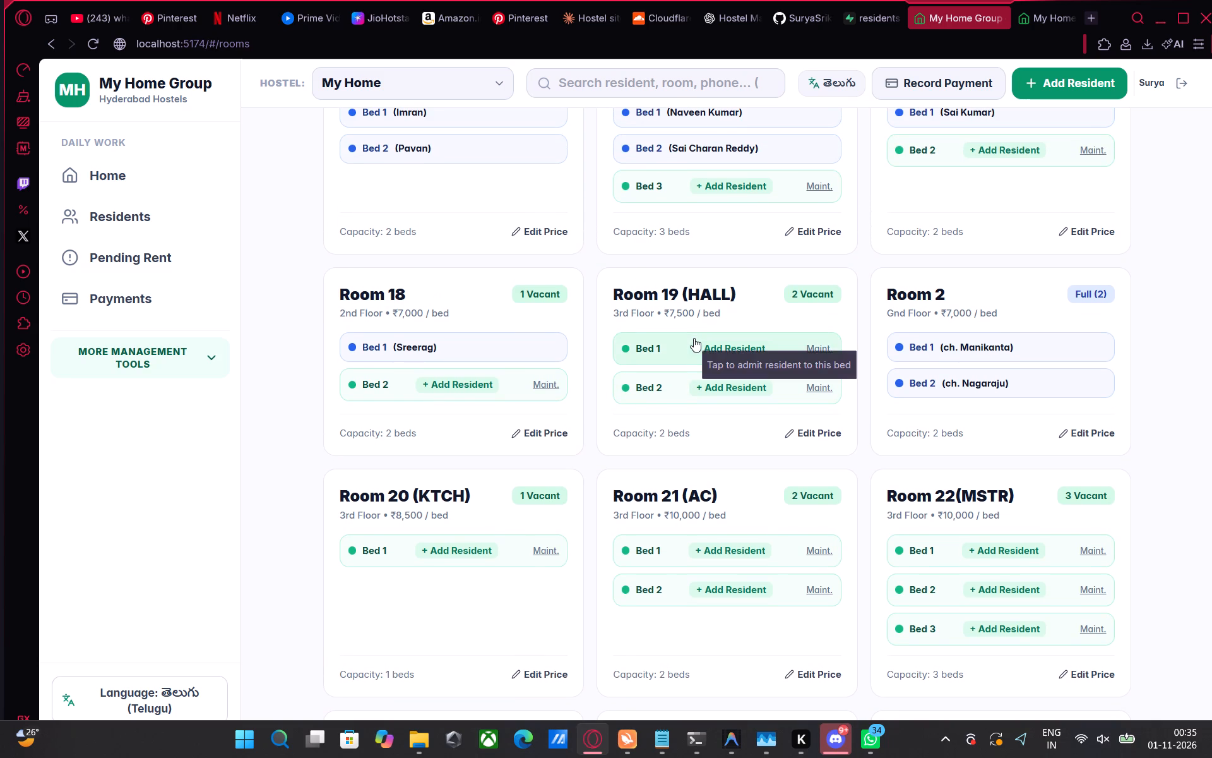
pyautogui.click(694, 338)
pyautogui.click(538, 200)
pyautogui.write('Devendra')
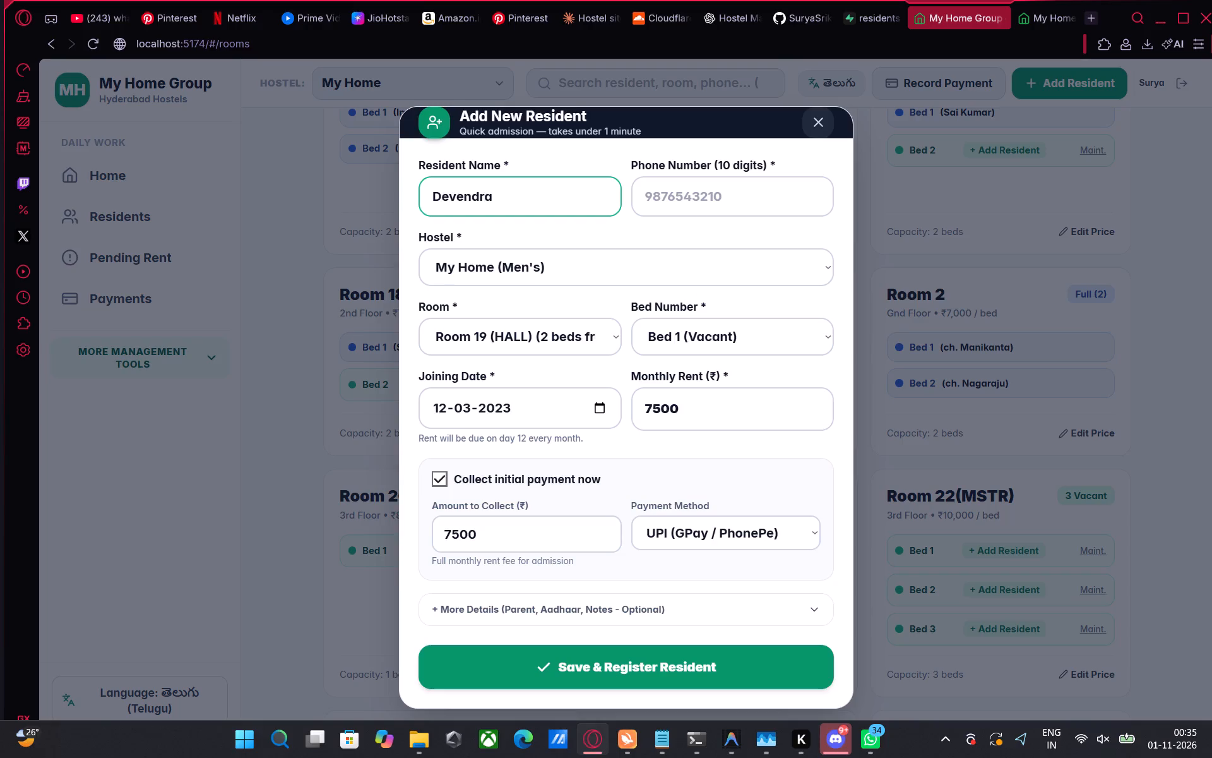
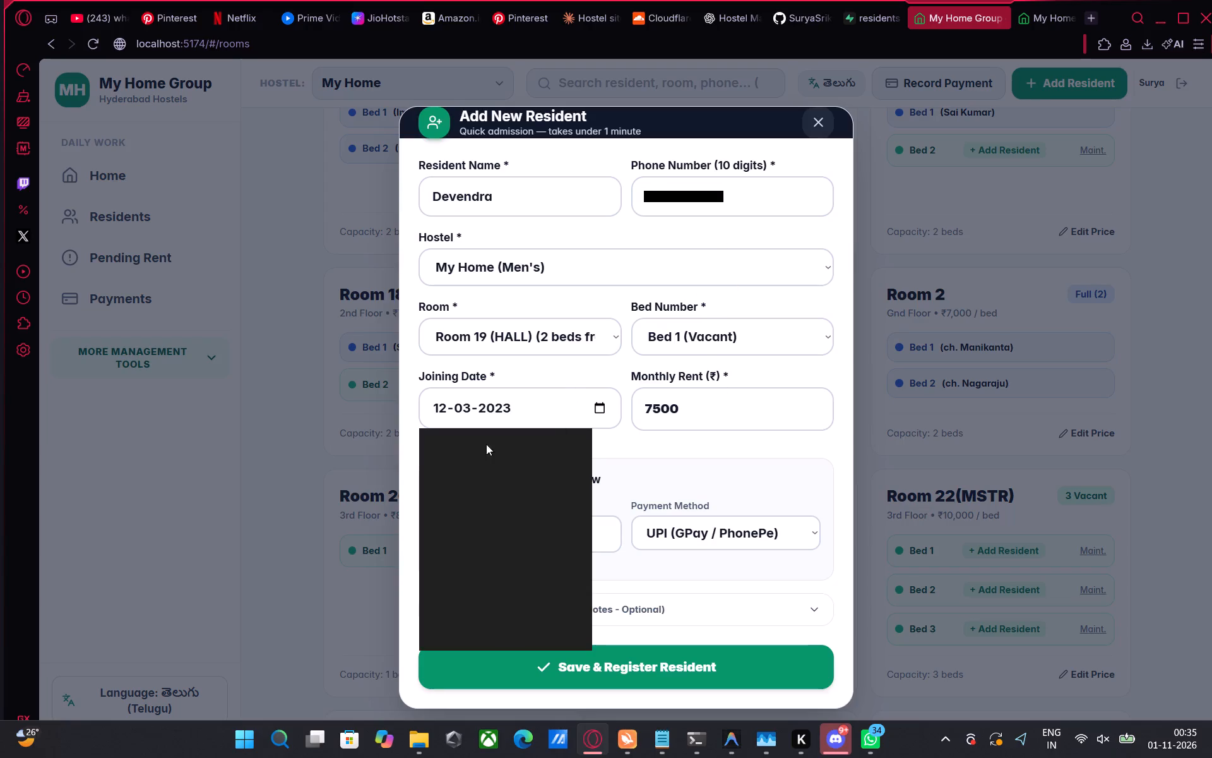
# Set the joining date to 20-04-2025, save the resident's registration for Room 19 (HALL), Bed 1, and close the enrolment confirmation.
pyautogui.click(485, 444)
pyautogui.click(461, 591)
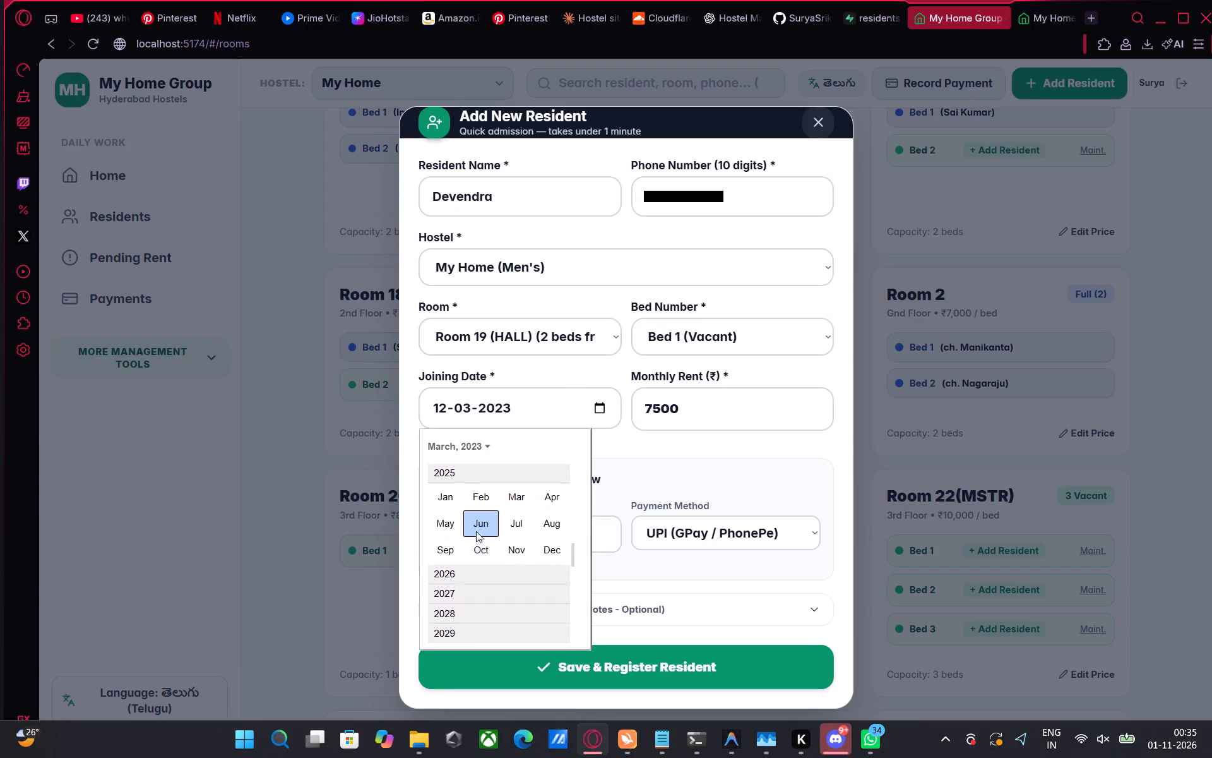
pyautogui.click(557, 489)
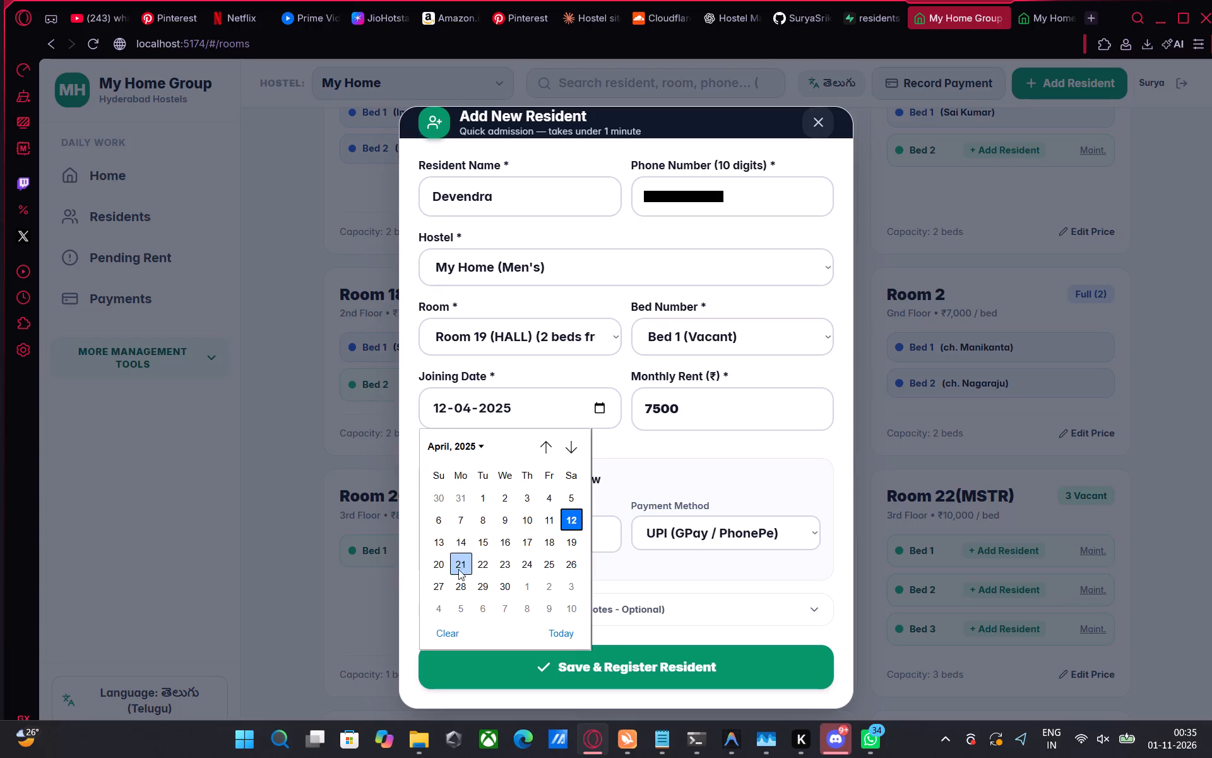
pyautogui.click(443, 566)
pyautogui.click(661, 465)
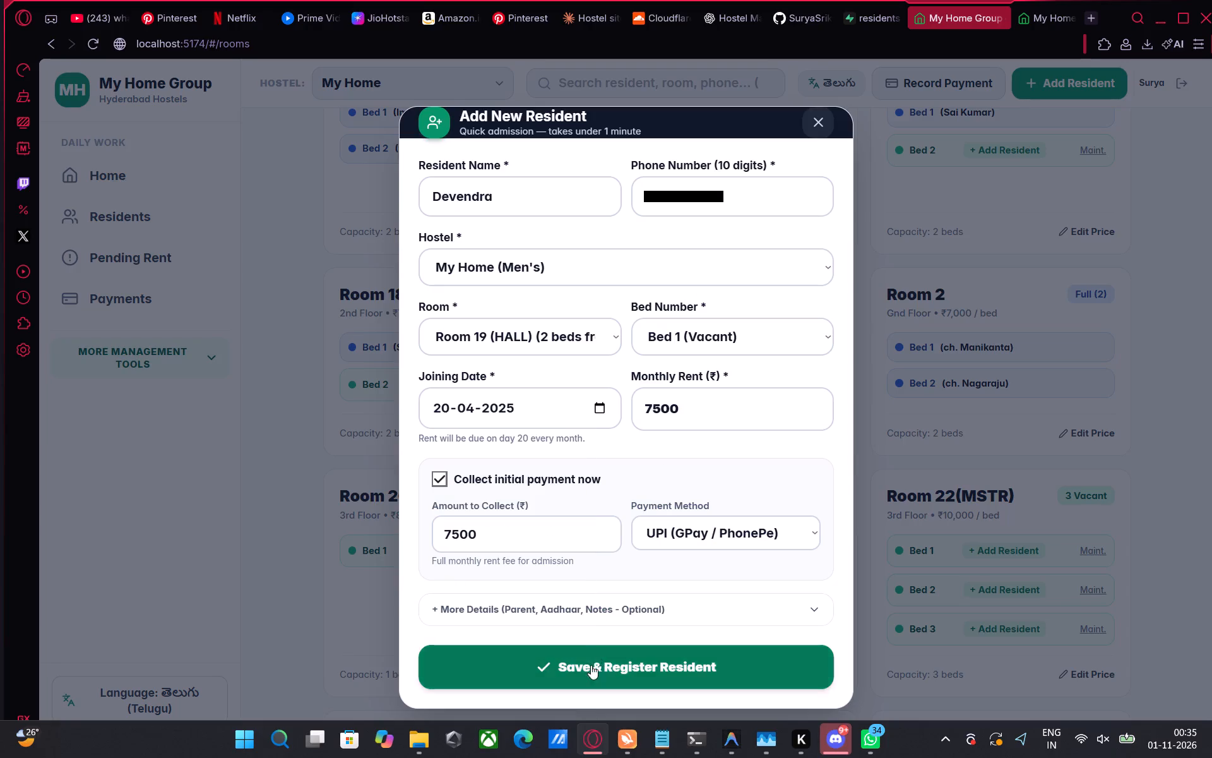
pyautogui.click(591, 665)
pyautogui.click(850, 111)
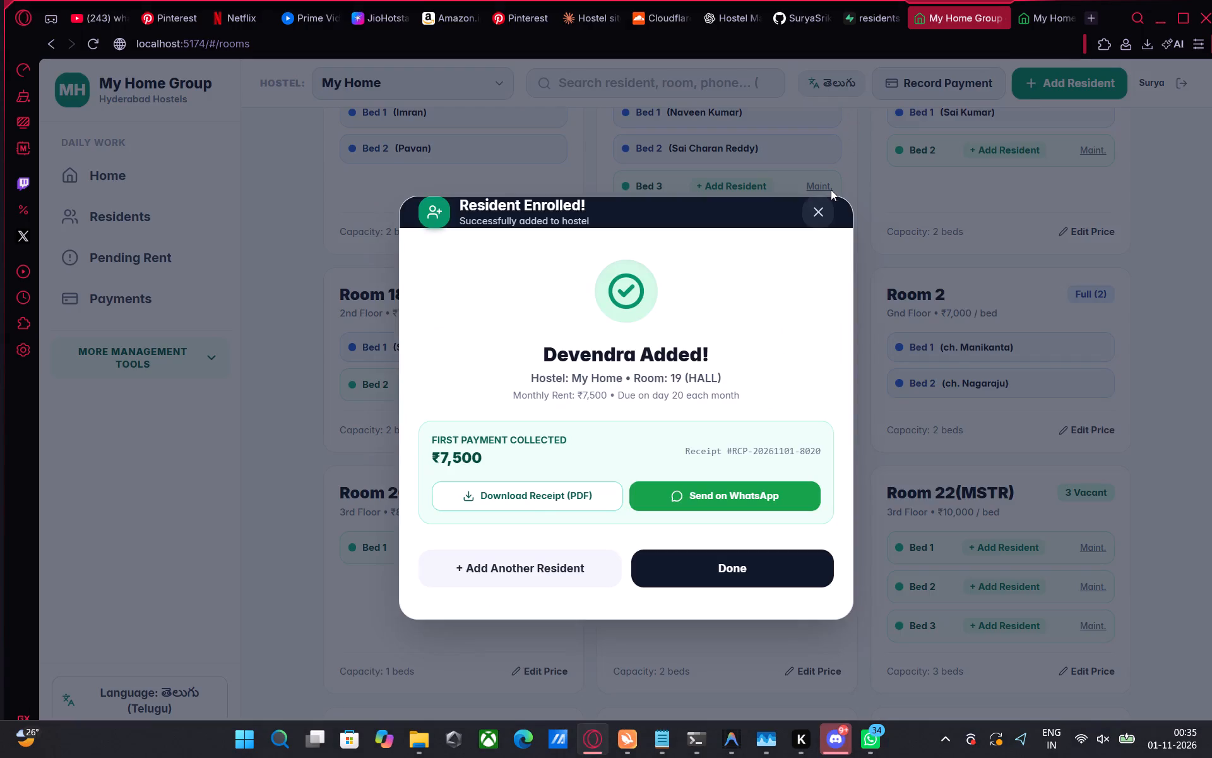
pyautogui.click(819, 199)
# Open a new resident registration for Room 19 (HALL), Bed 2, and enter the resident's name.
pyautogui.click(721, 382)
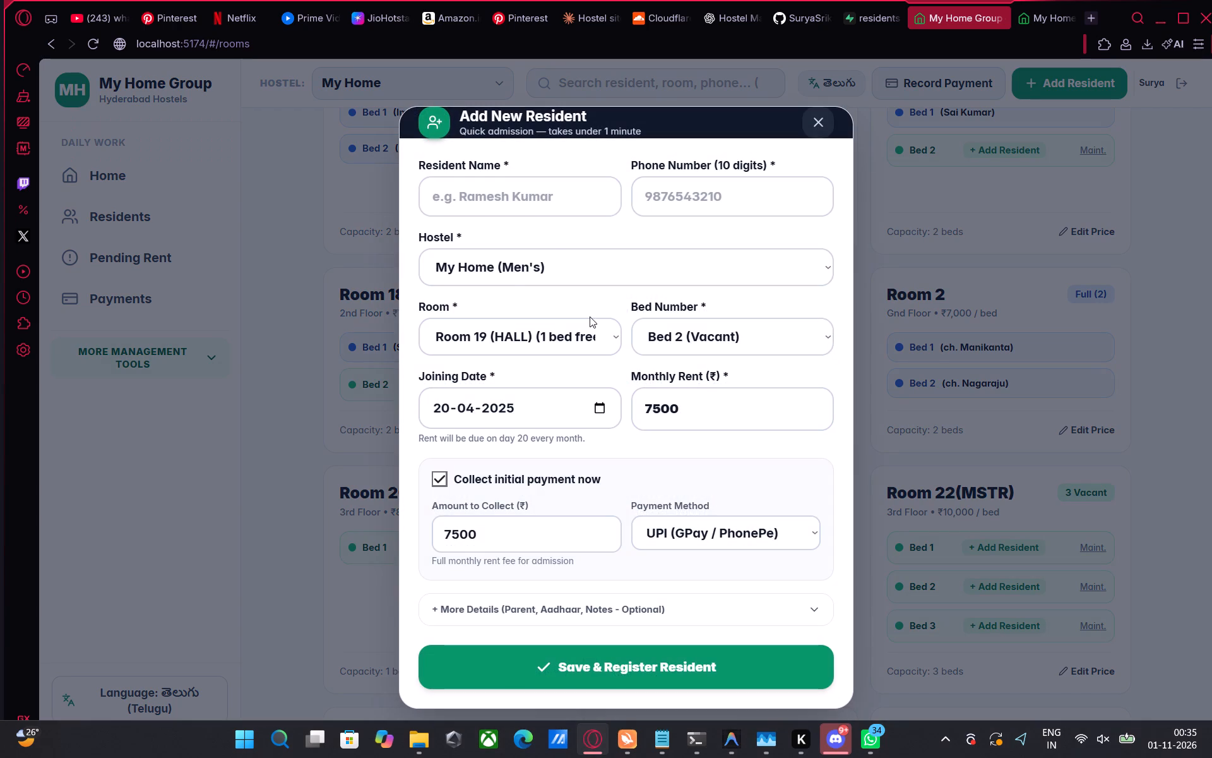
pyautogui.click(523, 207)
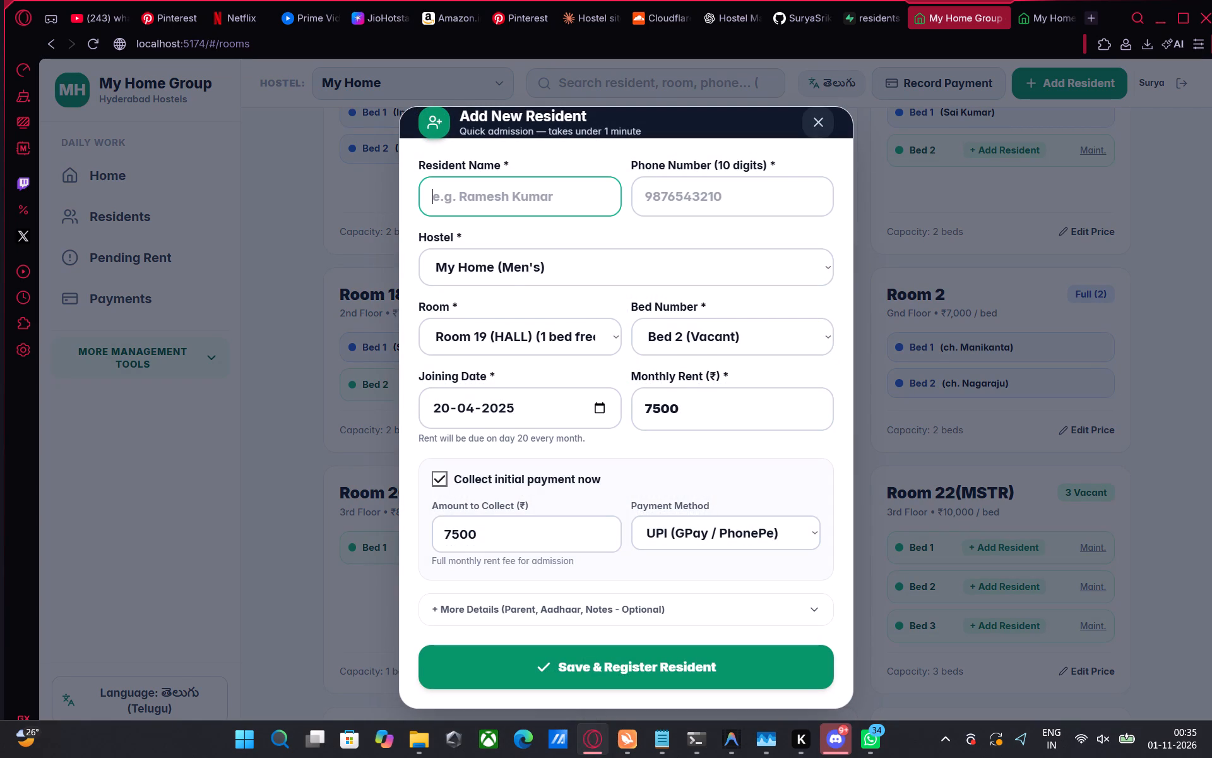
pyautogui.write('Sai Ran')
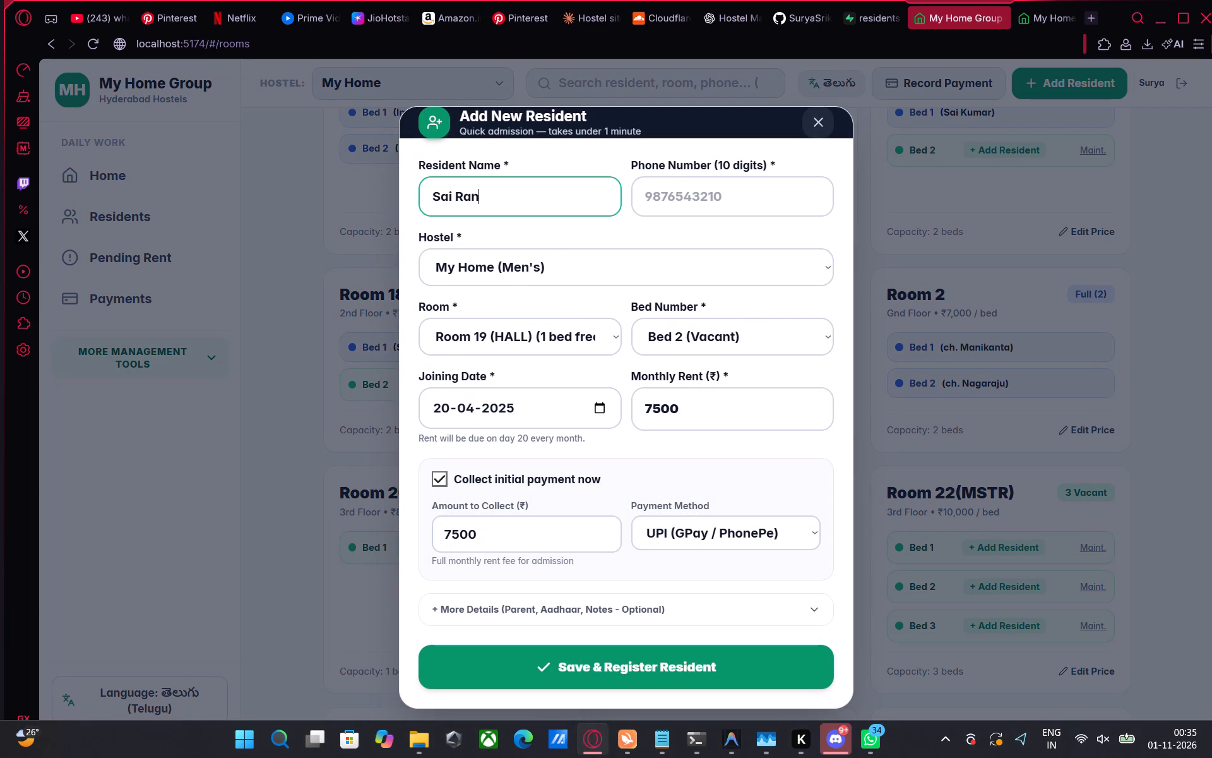
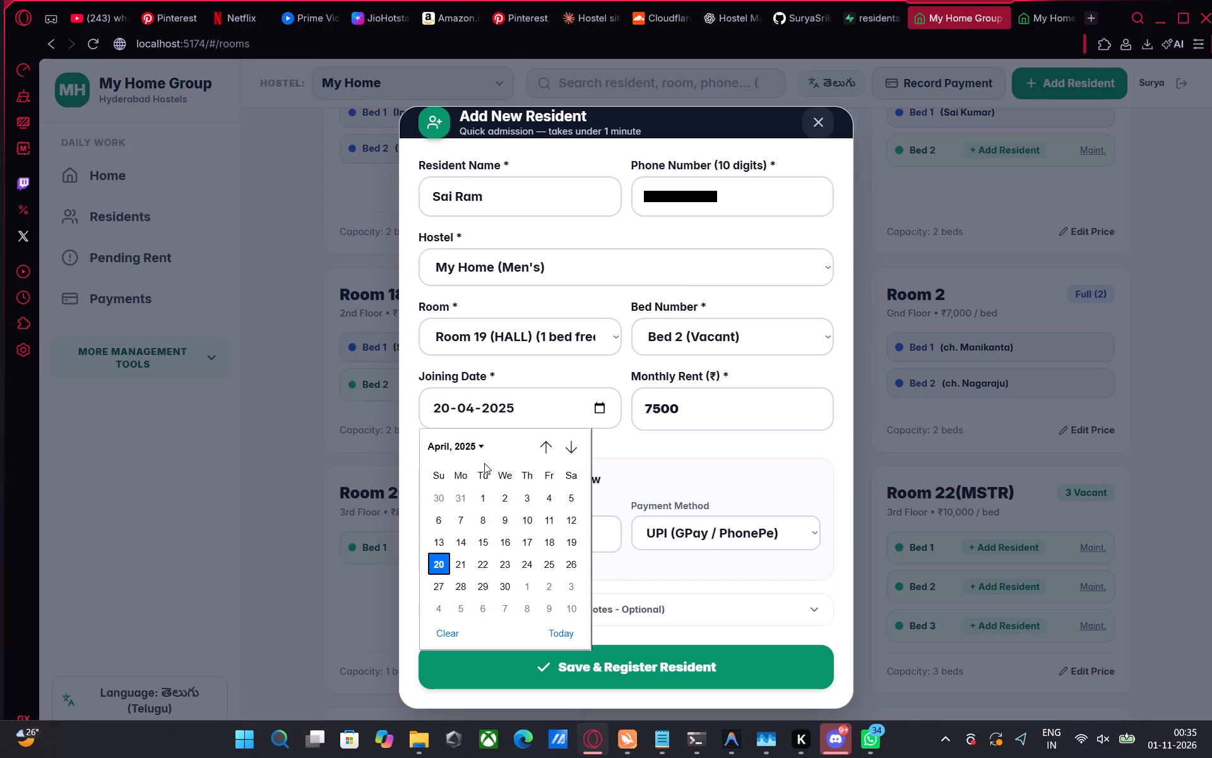
# Set the joining date to 23-06-2024 and save the resident's registration for Room 19 (HALL), Bed 2, closing the resident's profile.
pyautogui.click(474, 442)
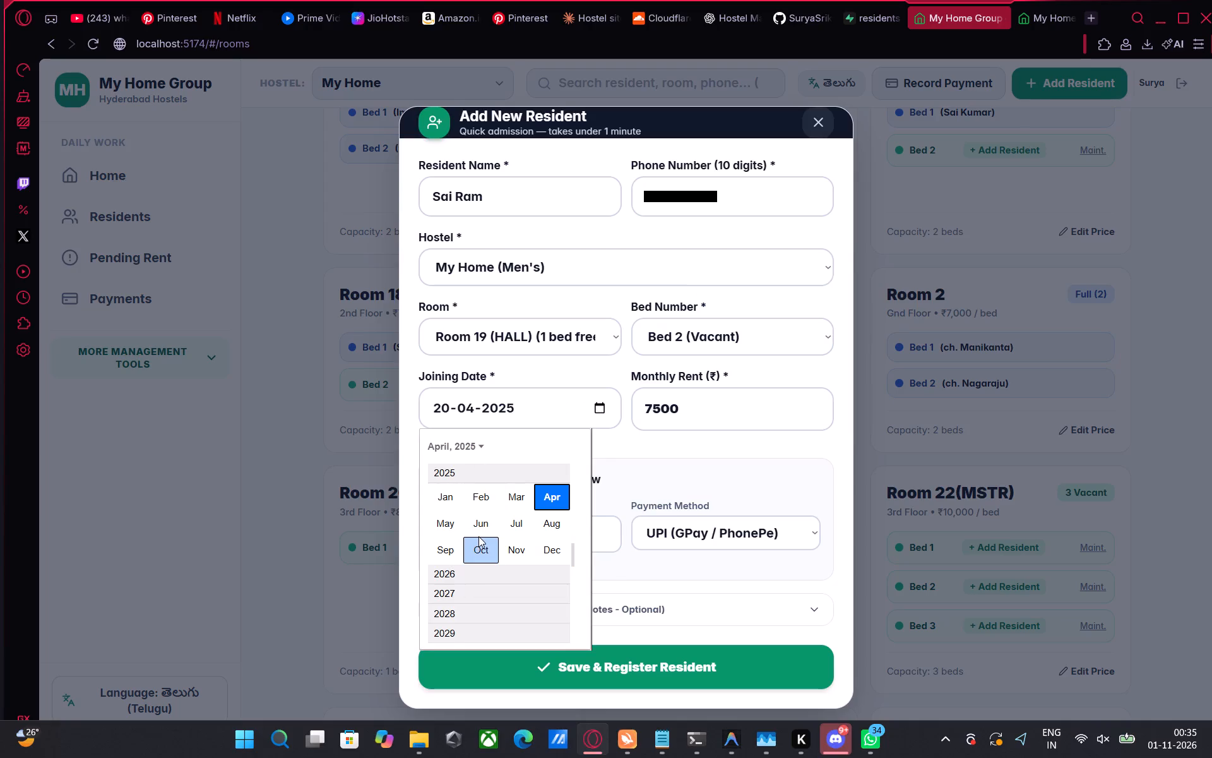
pyautogui.scroll(4, 478, 536)
pyautogui.click(473, 478)
pyautogui.click(490, 532)
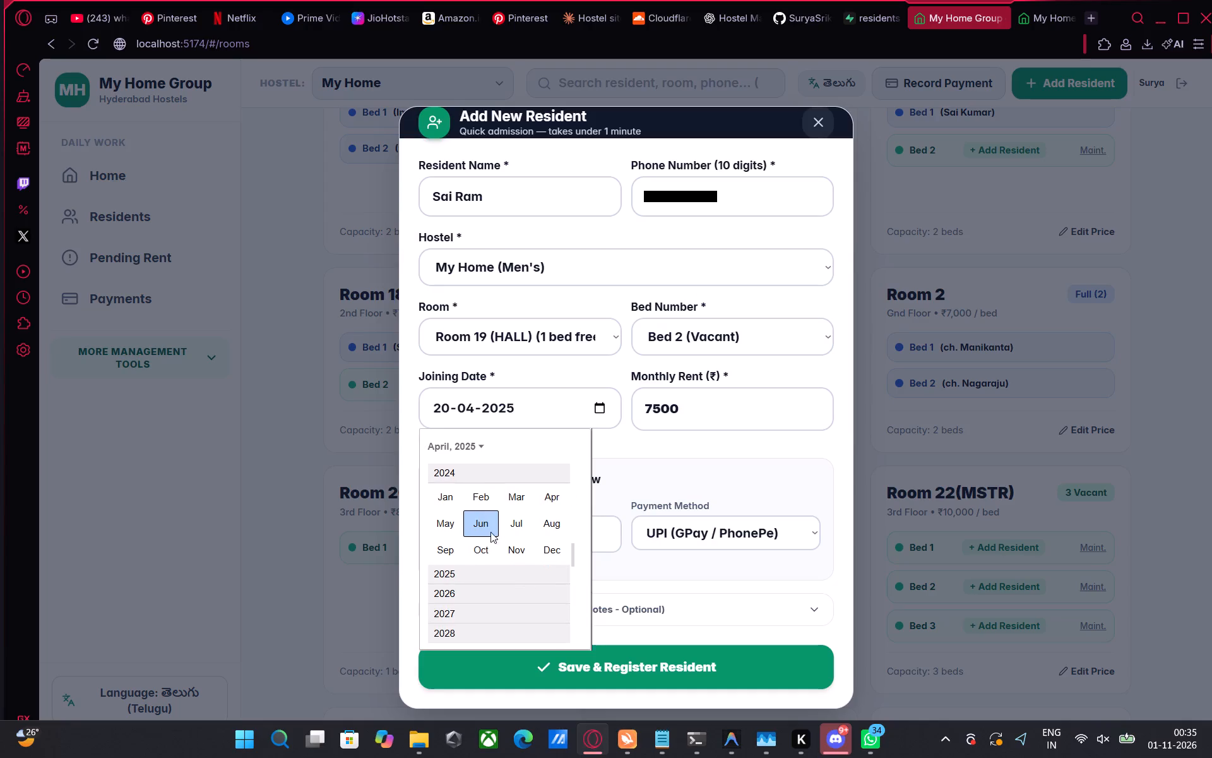
pyautogui.click(440, 589)
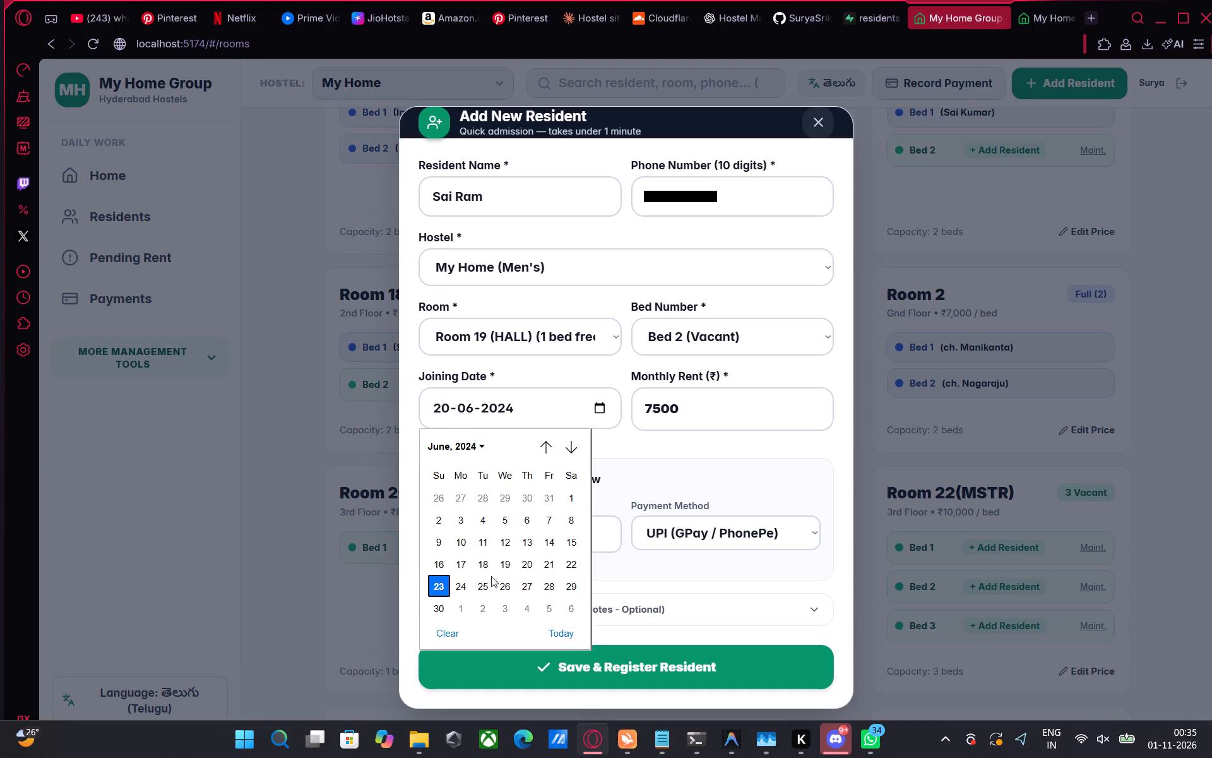
pyautogui.click(609, 665)
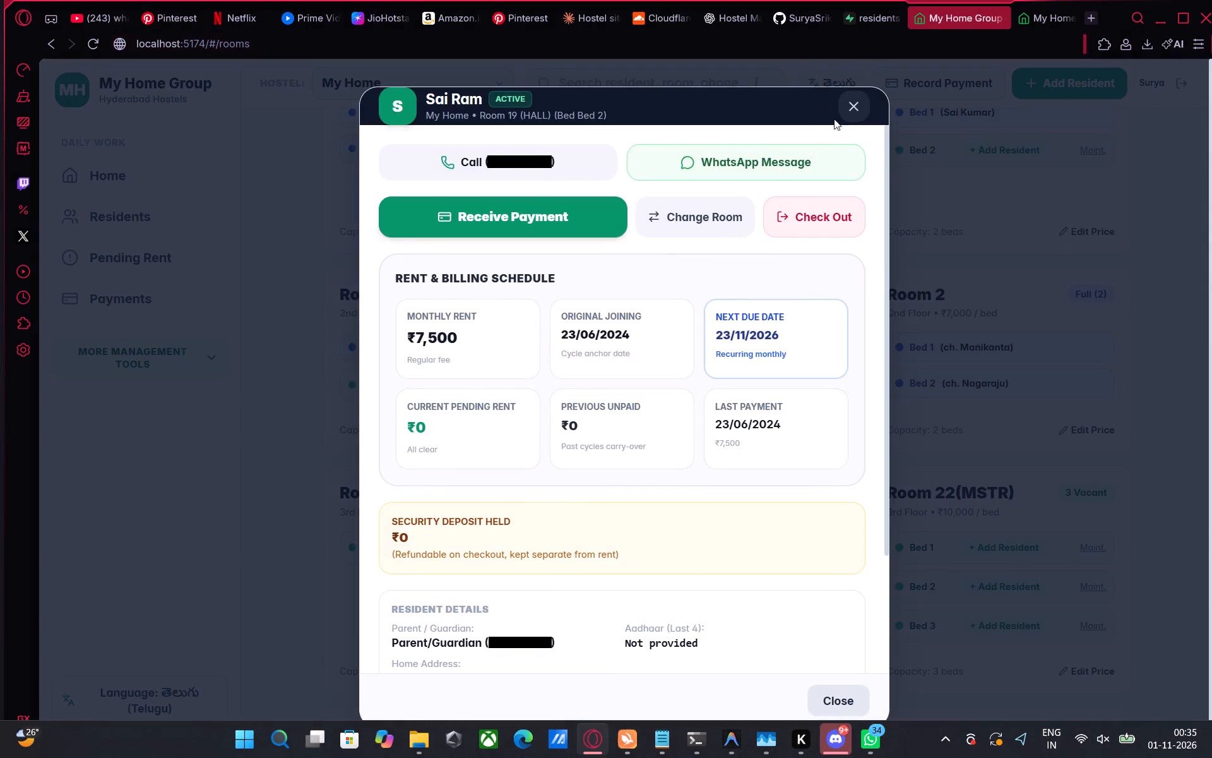
pyautogui.click(846, 109)
pyautogui.click(821, 211)
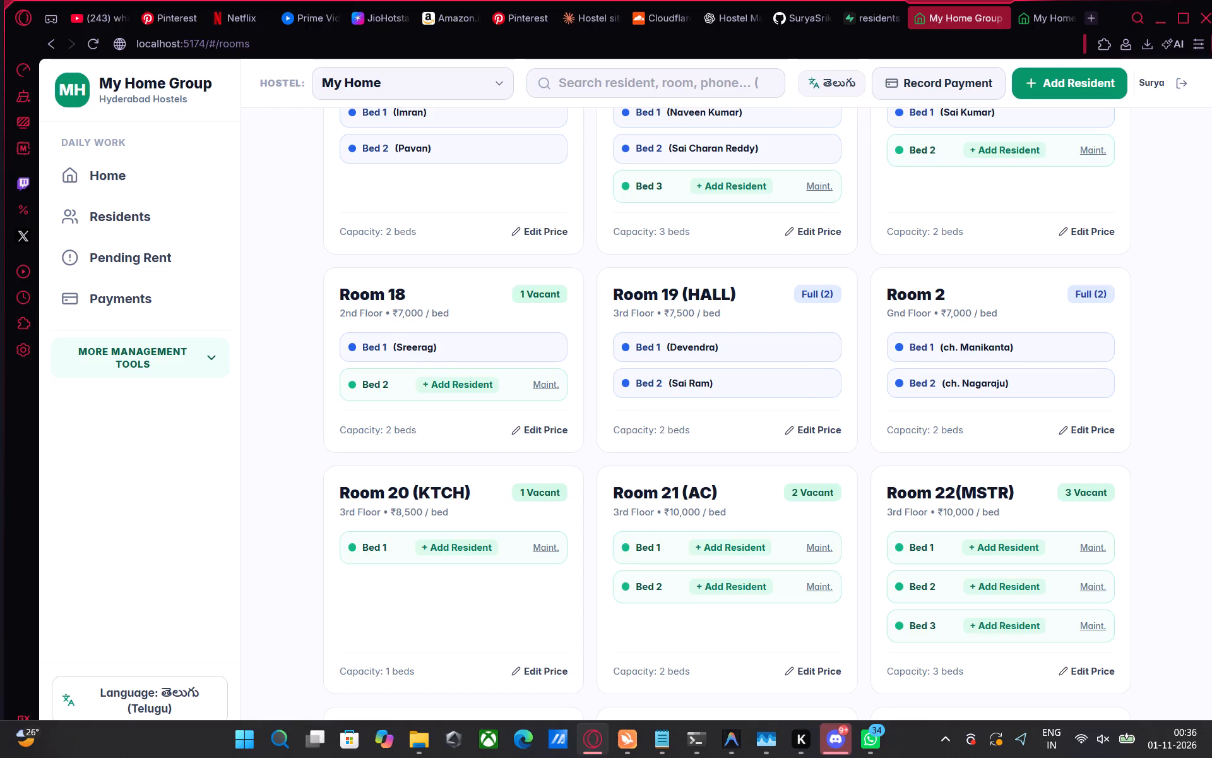
# Open a new resident registration for Room 20 (KTCH), Bed 1, and enter the resident's name.
pyautogui.scroll(-1, 621, 440)
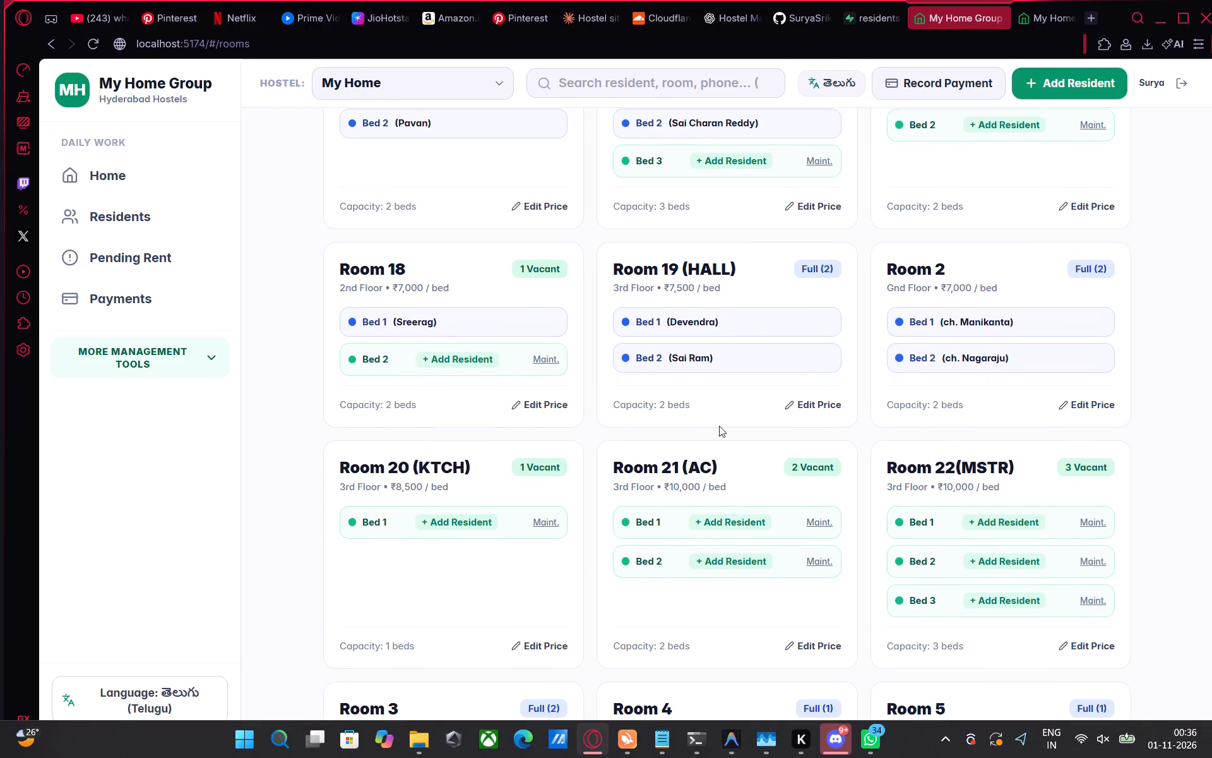
pyautogui.scroll(-1, 719, 426)
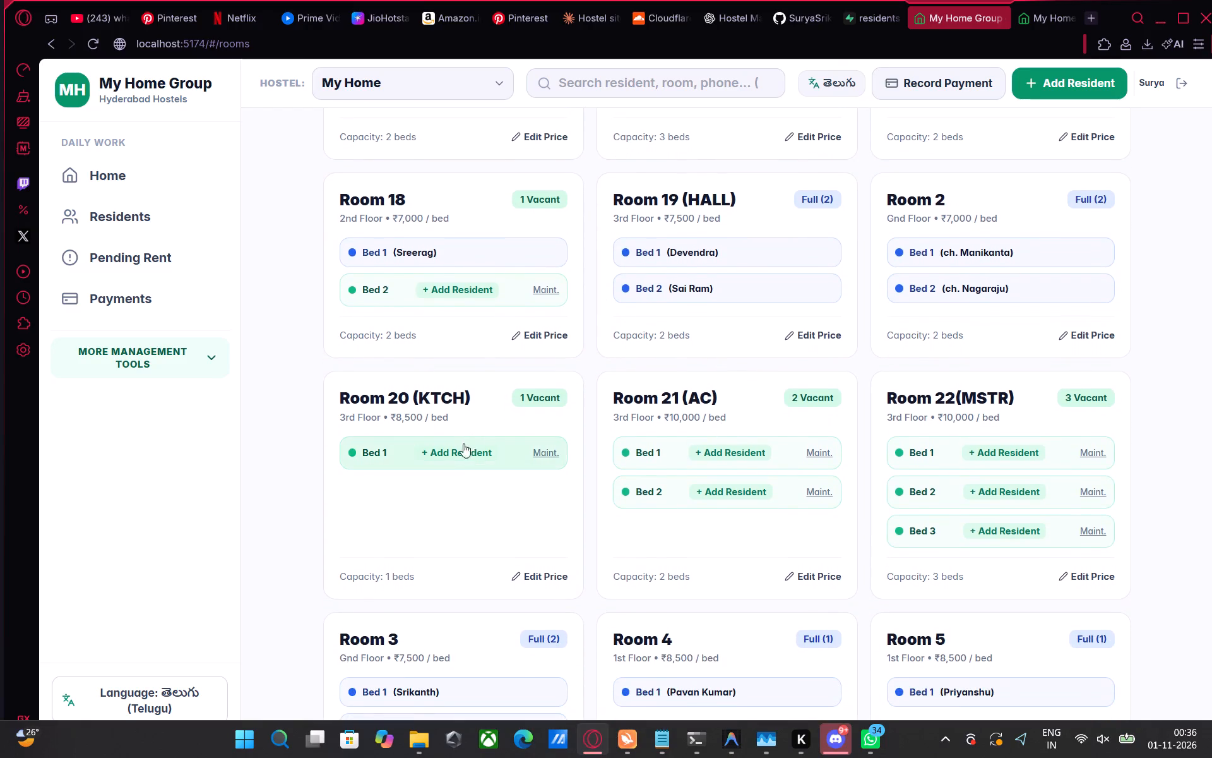
pyautogui.click(451, 448)
pyautogui.click(532, 189)
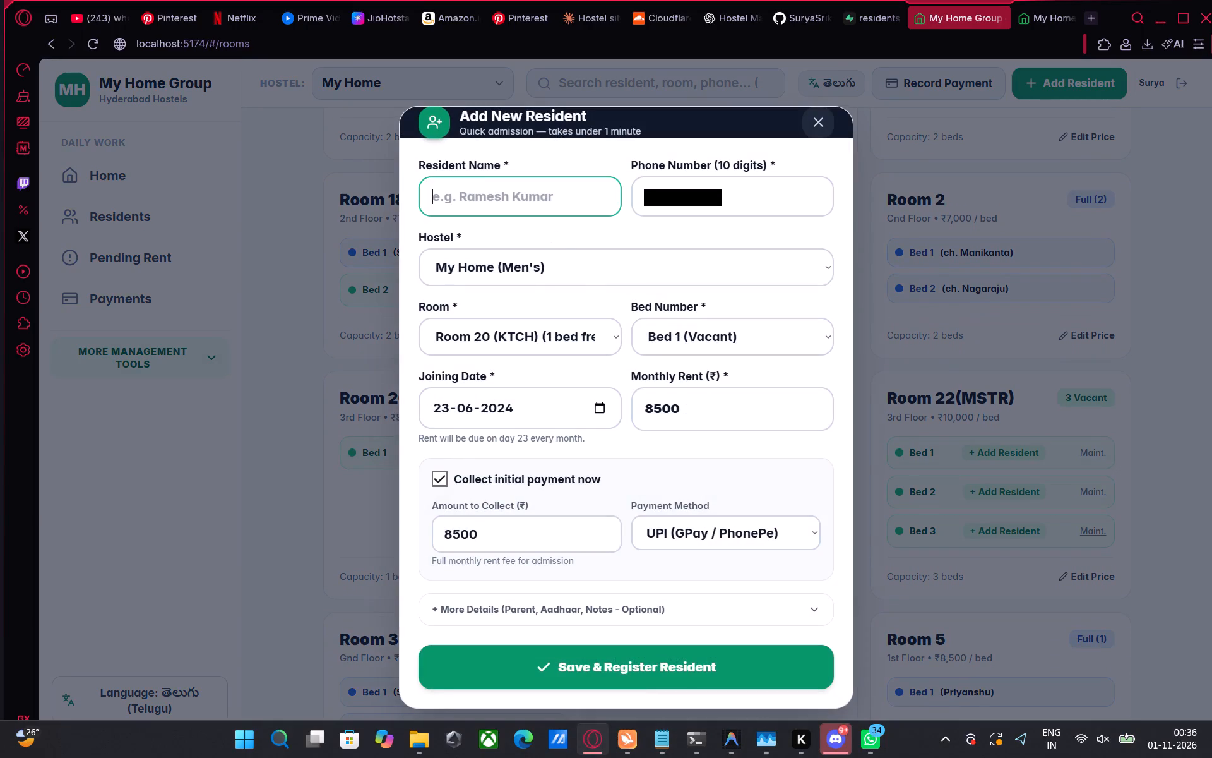
pyautogui.write('Kailash')
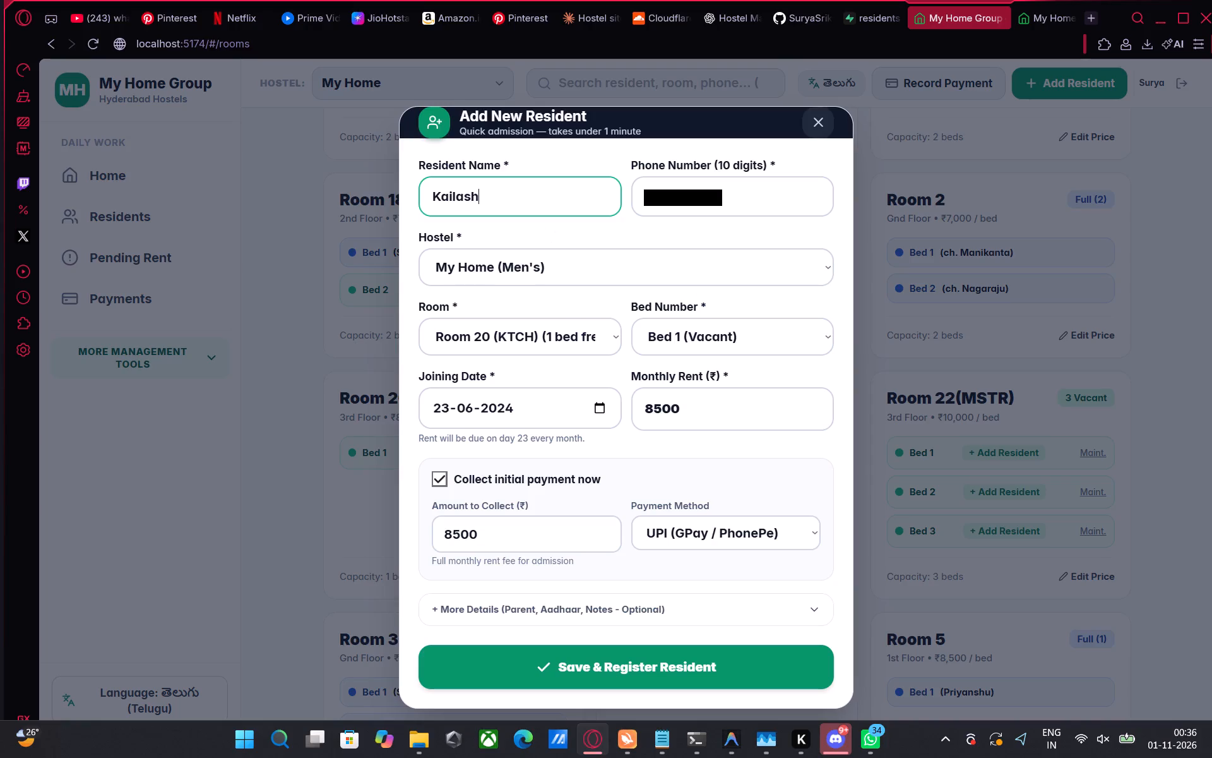
pyautogui.click(735, 197)
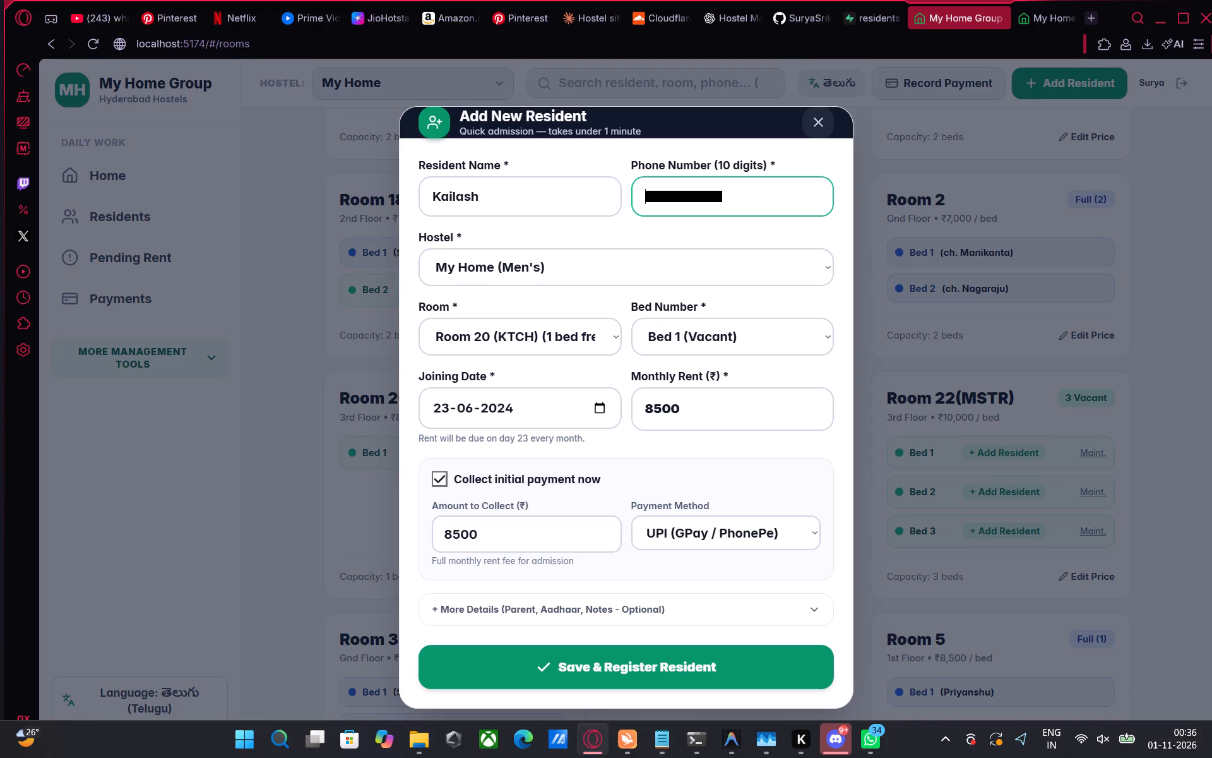
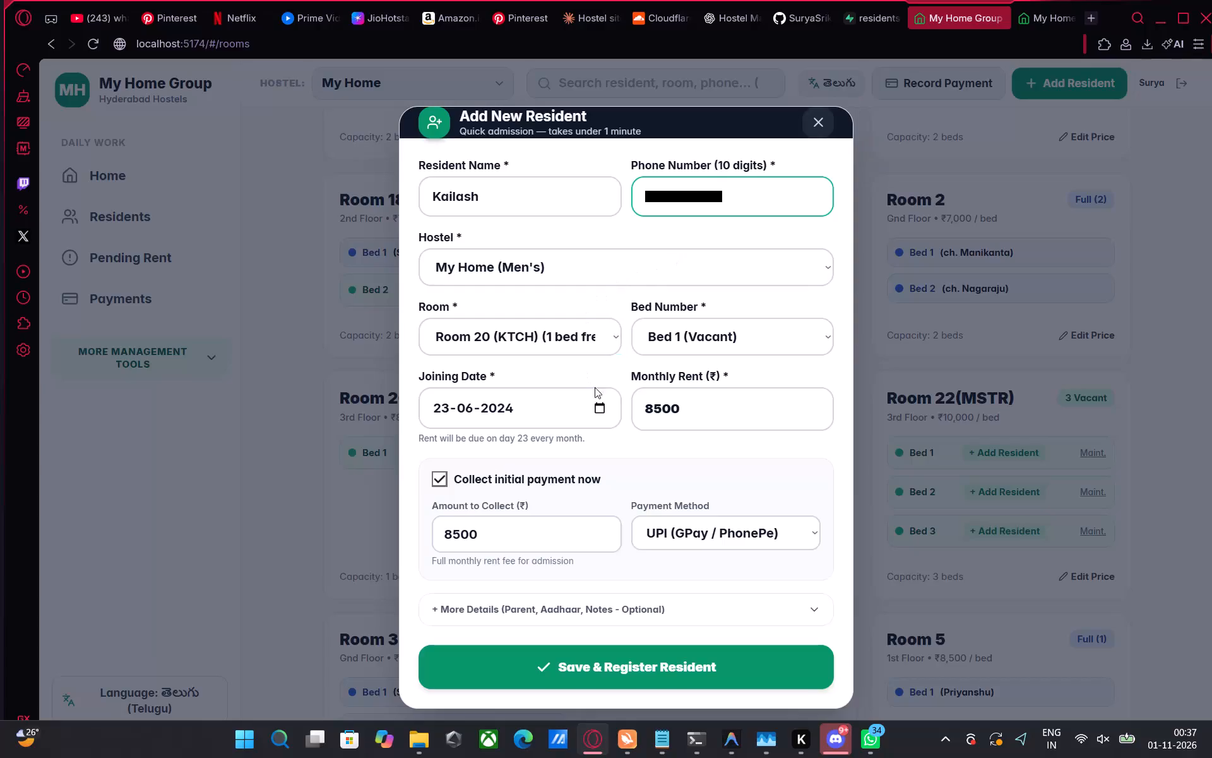
# Set the joining date of the new resident for Room 20 (KTCH), Bed 1, to 01-06-2026.
pyautogui.click(605, 410)
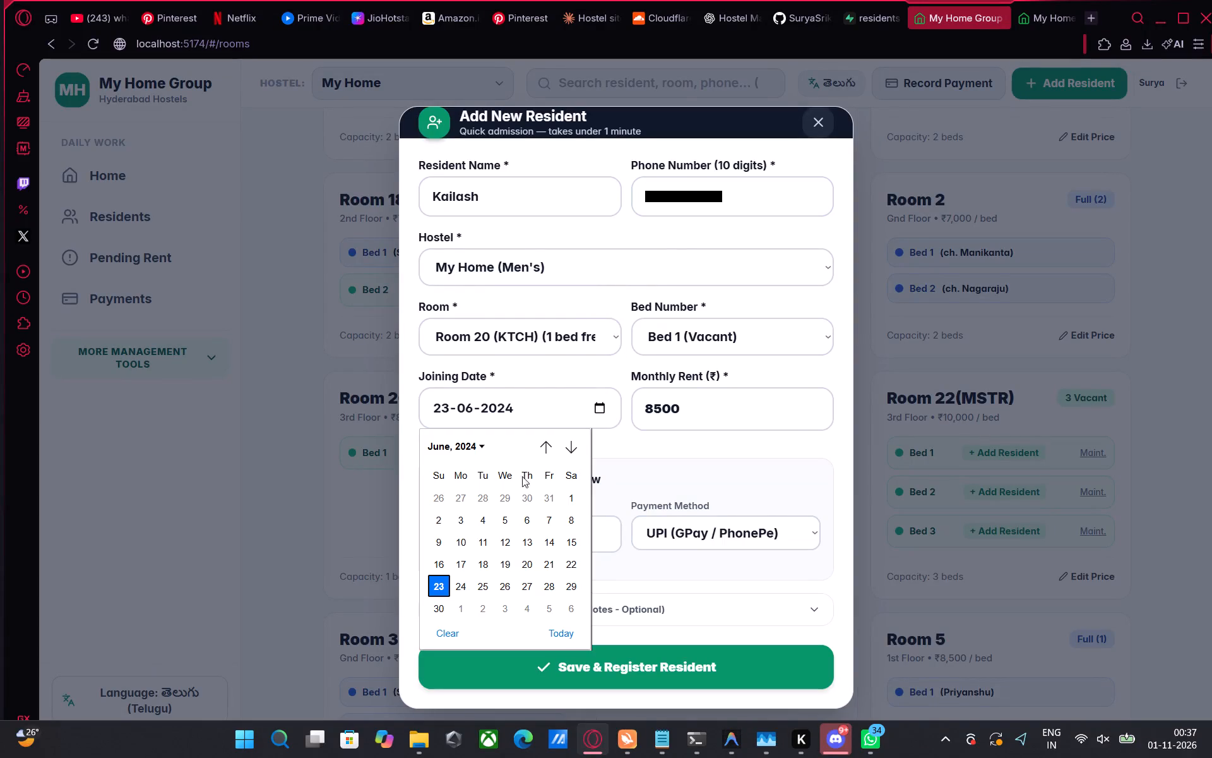
pyautogui.click(470, 440)
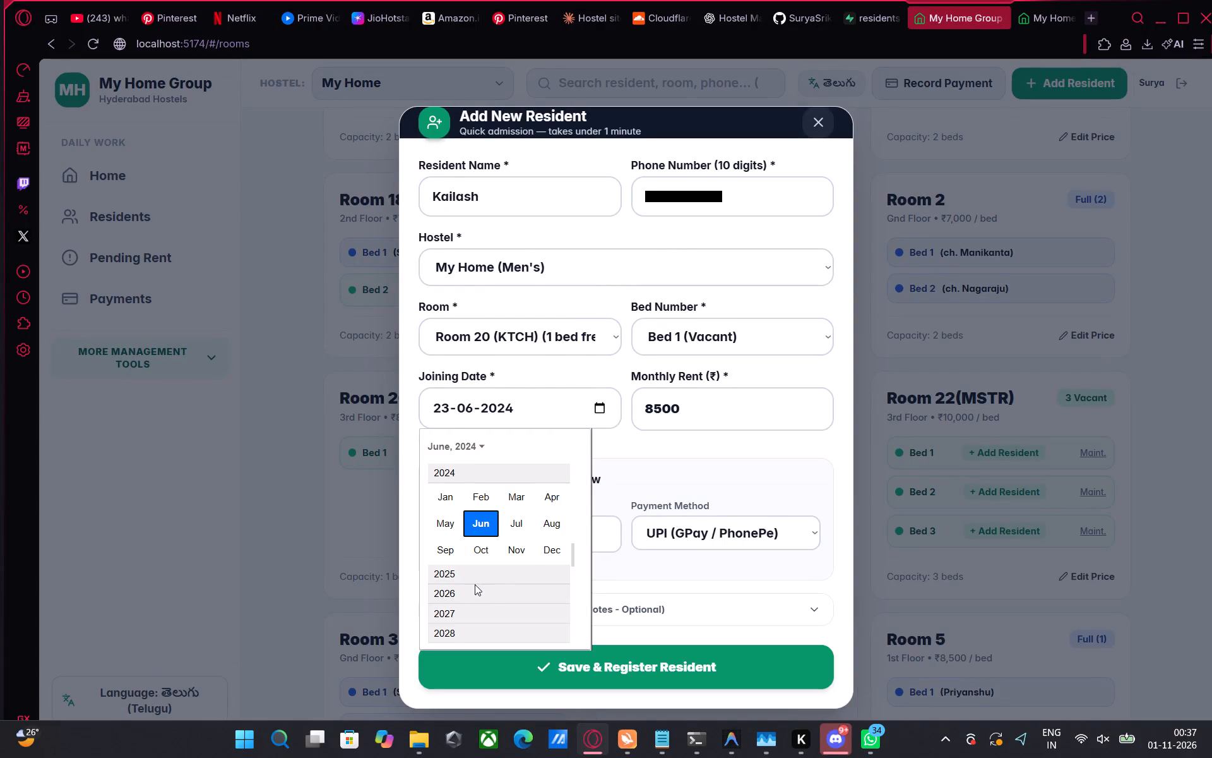
pyautogui.click(465, 590)
pyautogui.click(487, 525)
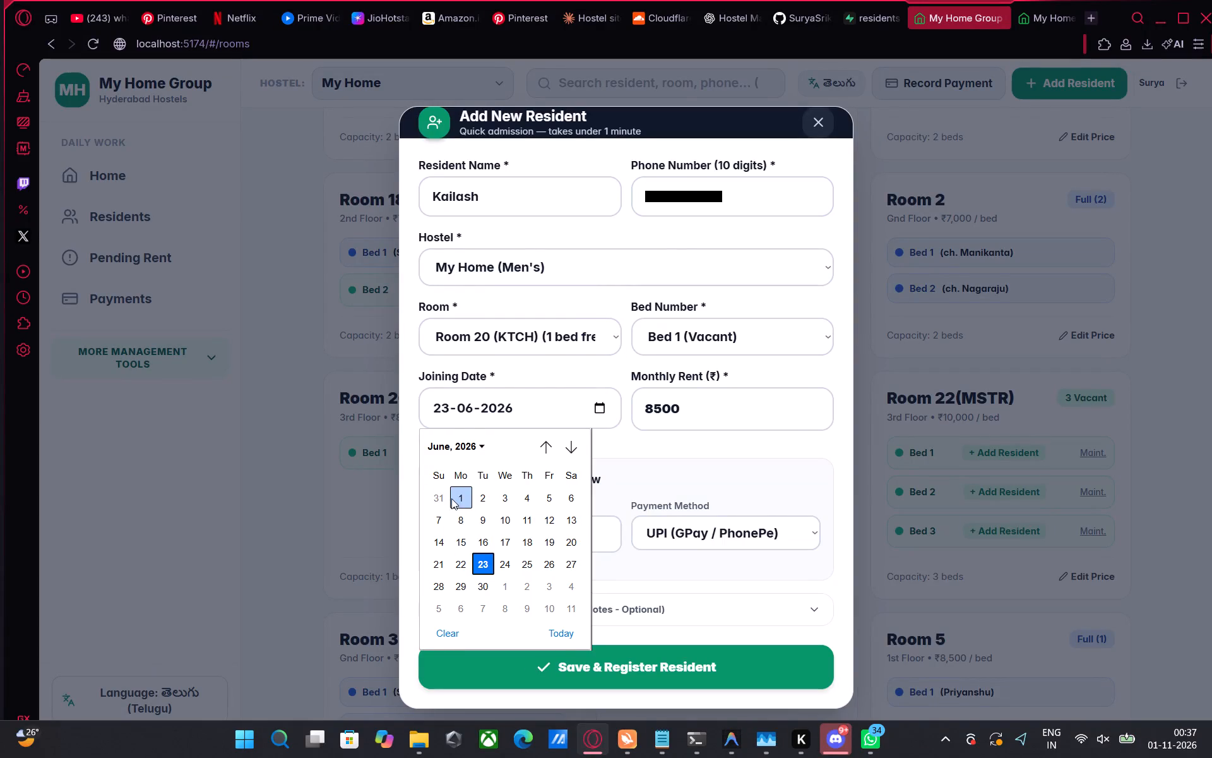
pyautogui.click(460, 496)
# Enter the resident's phone number, save the registration for Room 20 (KTCH), Bed 1, and close the resident's profile and enrolment confirmation.
pyautogui.click(698, 178)
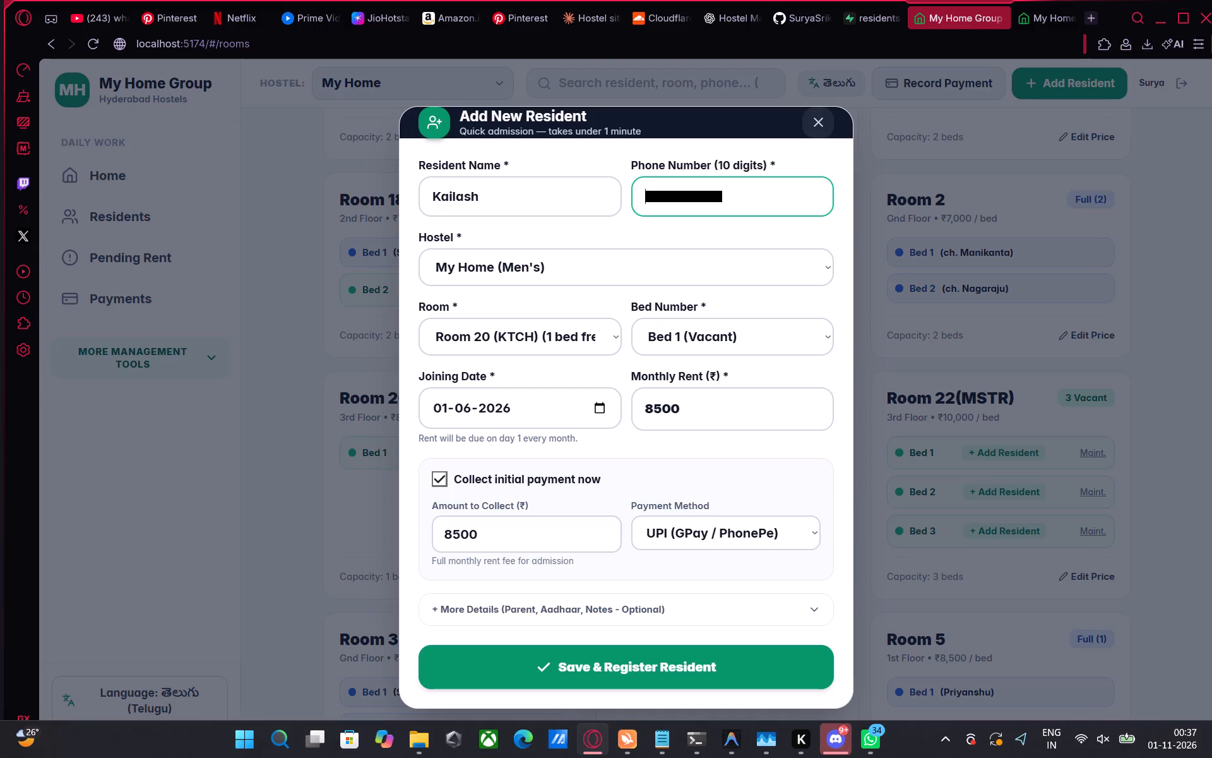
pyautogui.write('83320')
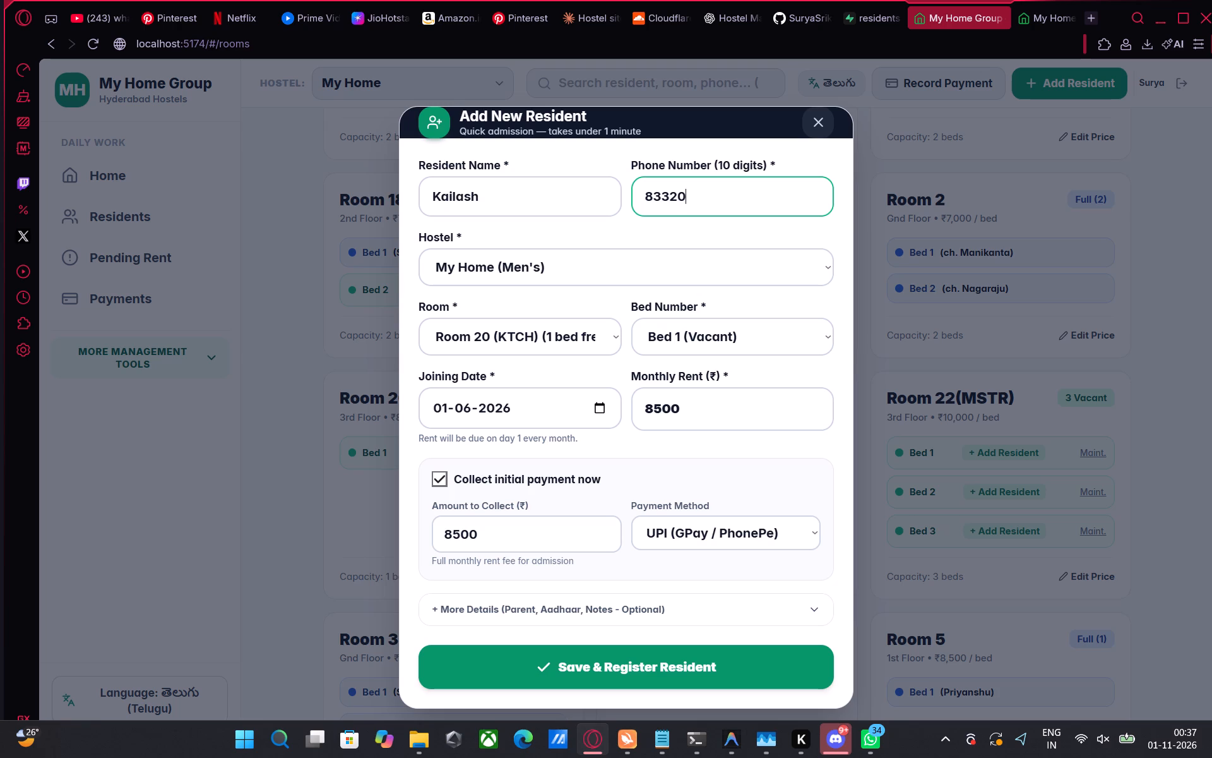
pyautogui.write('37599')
pyautogui.click(574, 682)
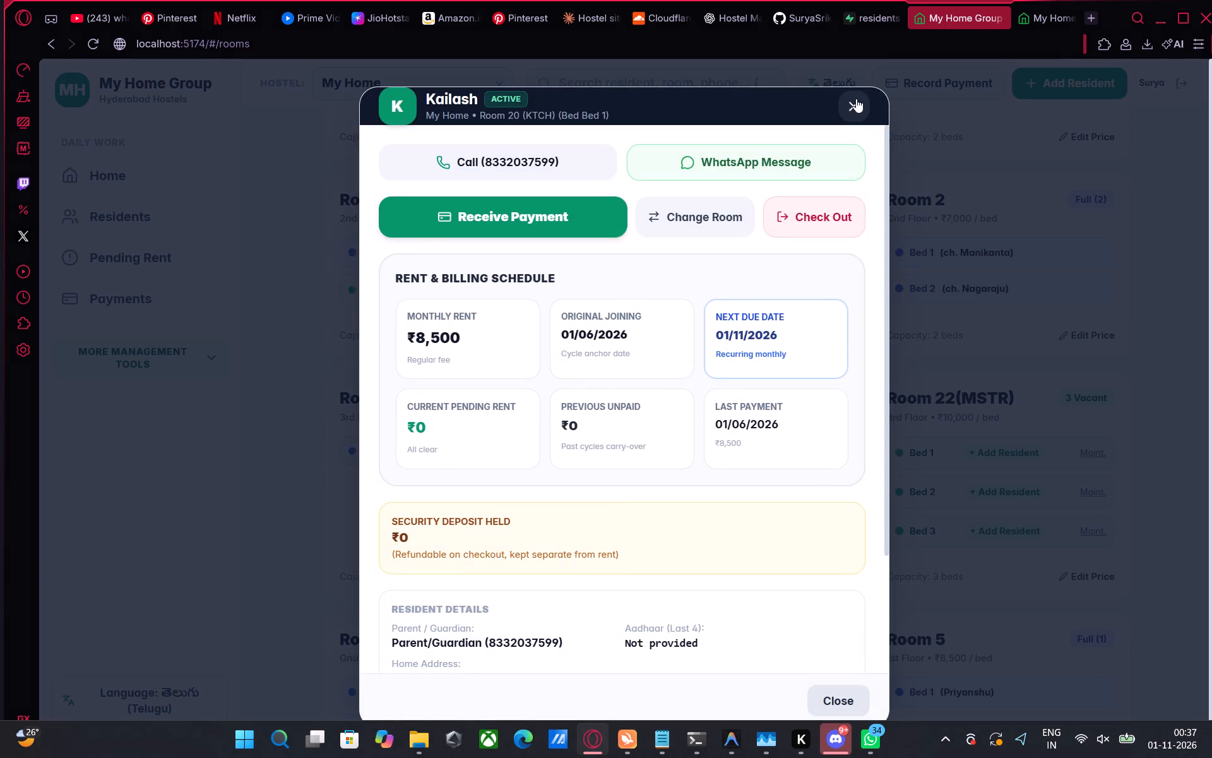
pyautogui.click(855, 100)
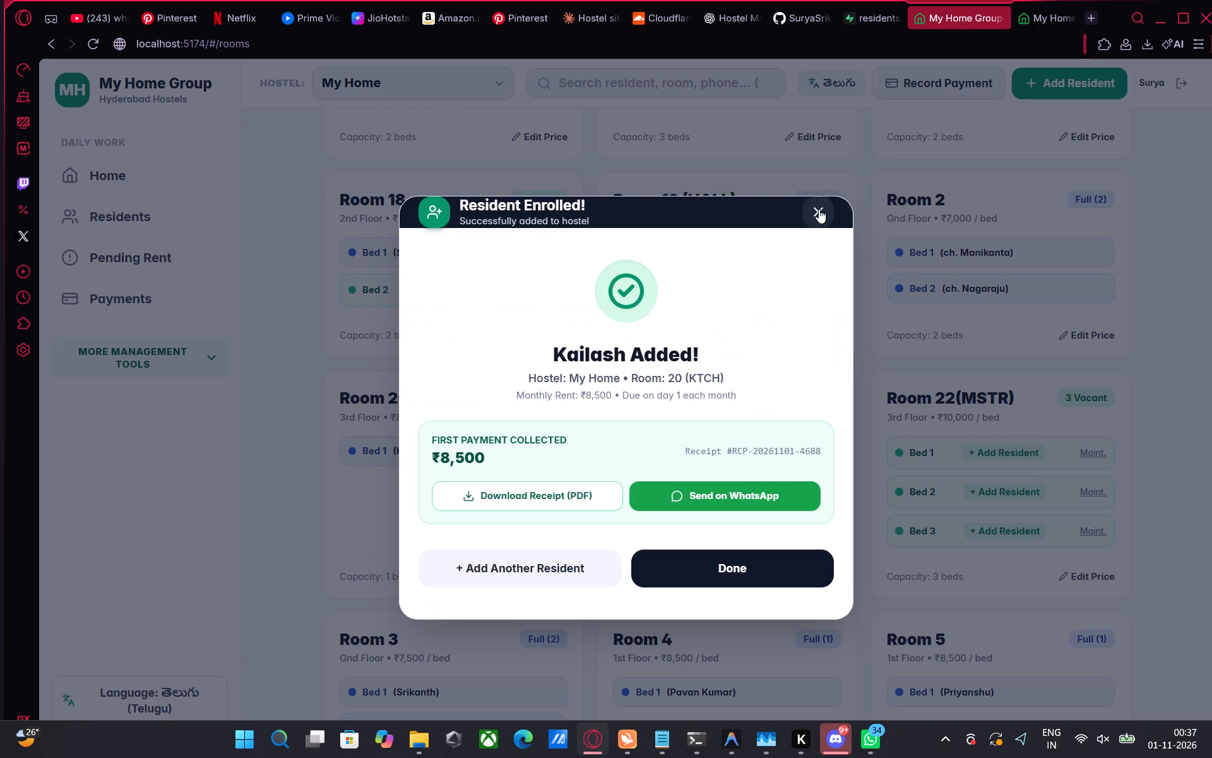
pyautogui.click(819, 209)
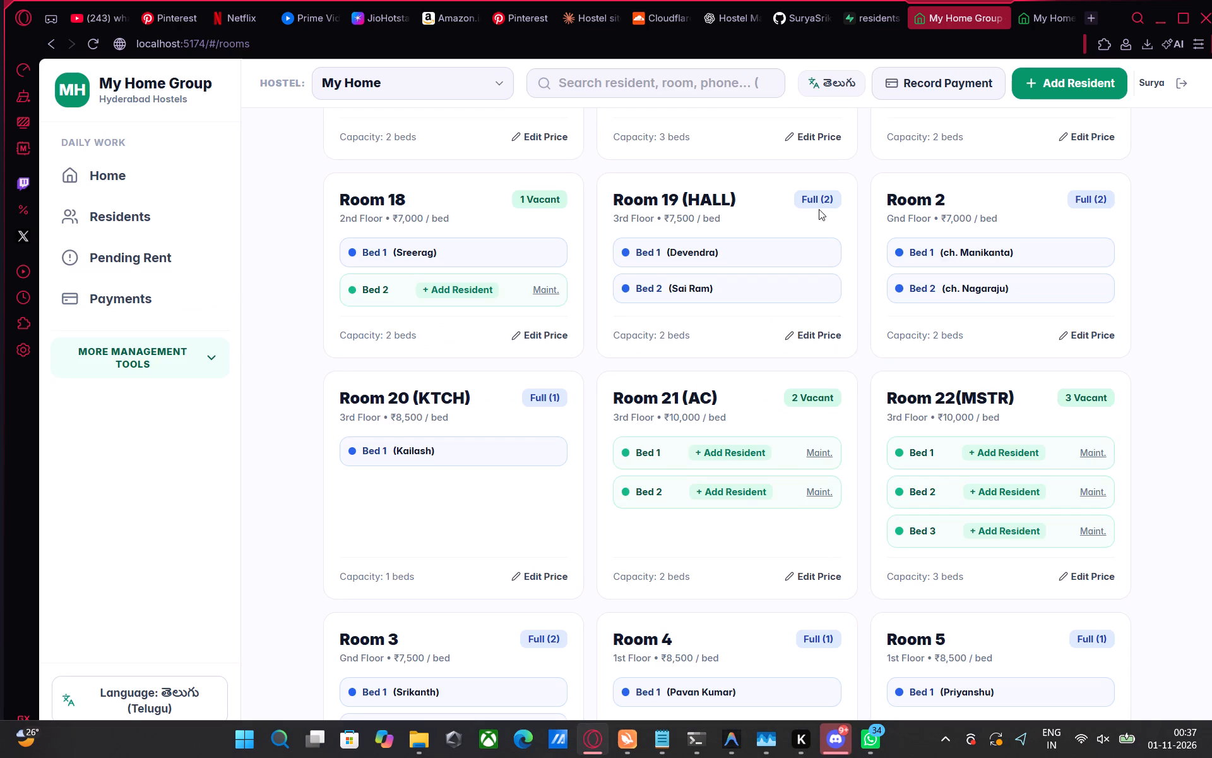
# Review the occupants and vacant beds across all rooms of the My Home hostel.
pyautogui.scroll(-9, 1203, 391)
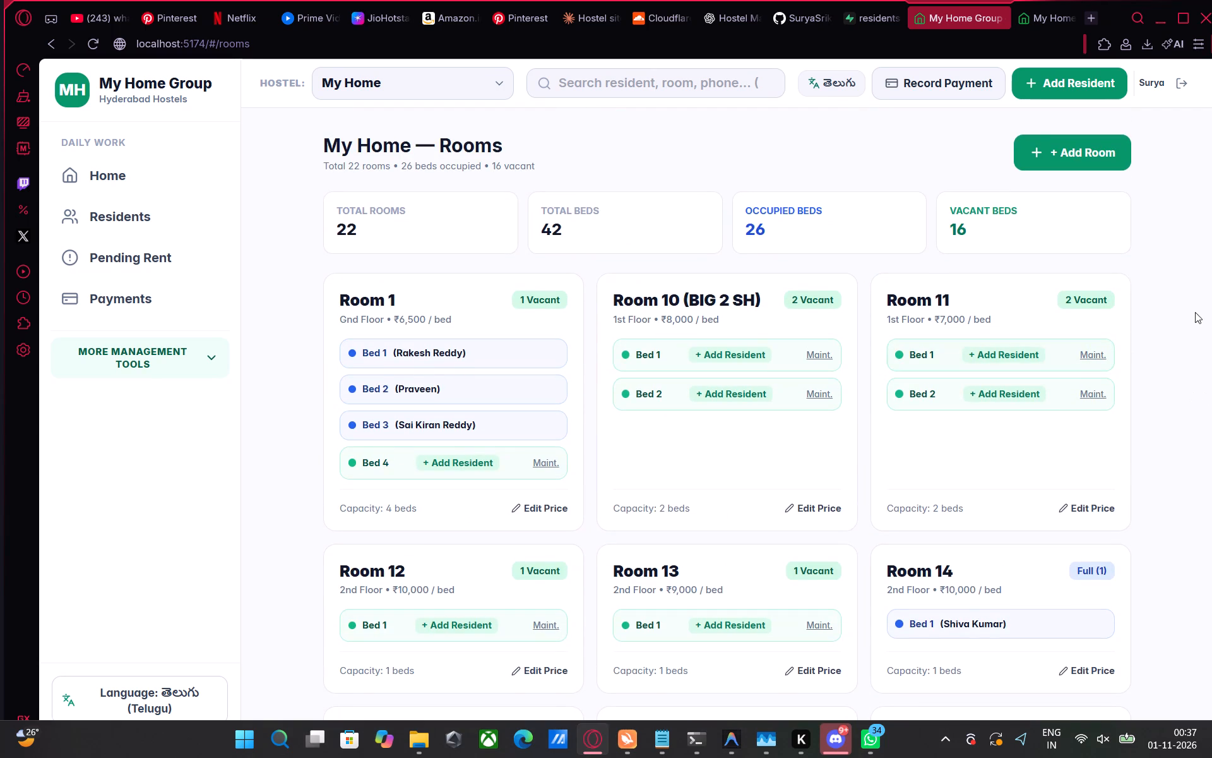
pyautogui.click(1168, 317)
pyautogui.scroll(-3, 1168, 317)
pyautogui.scroll(1, 1168, 317)
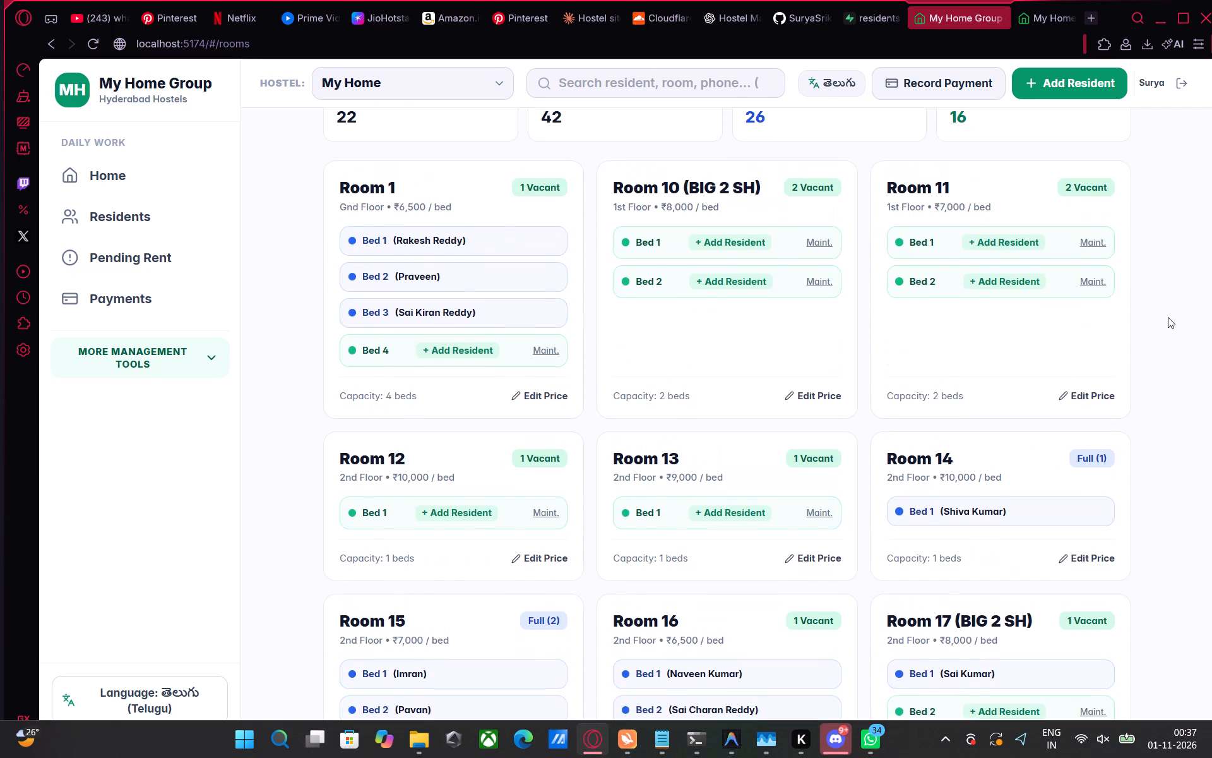
pyautogui.scroll(1, 1168, 317)
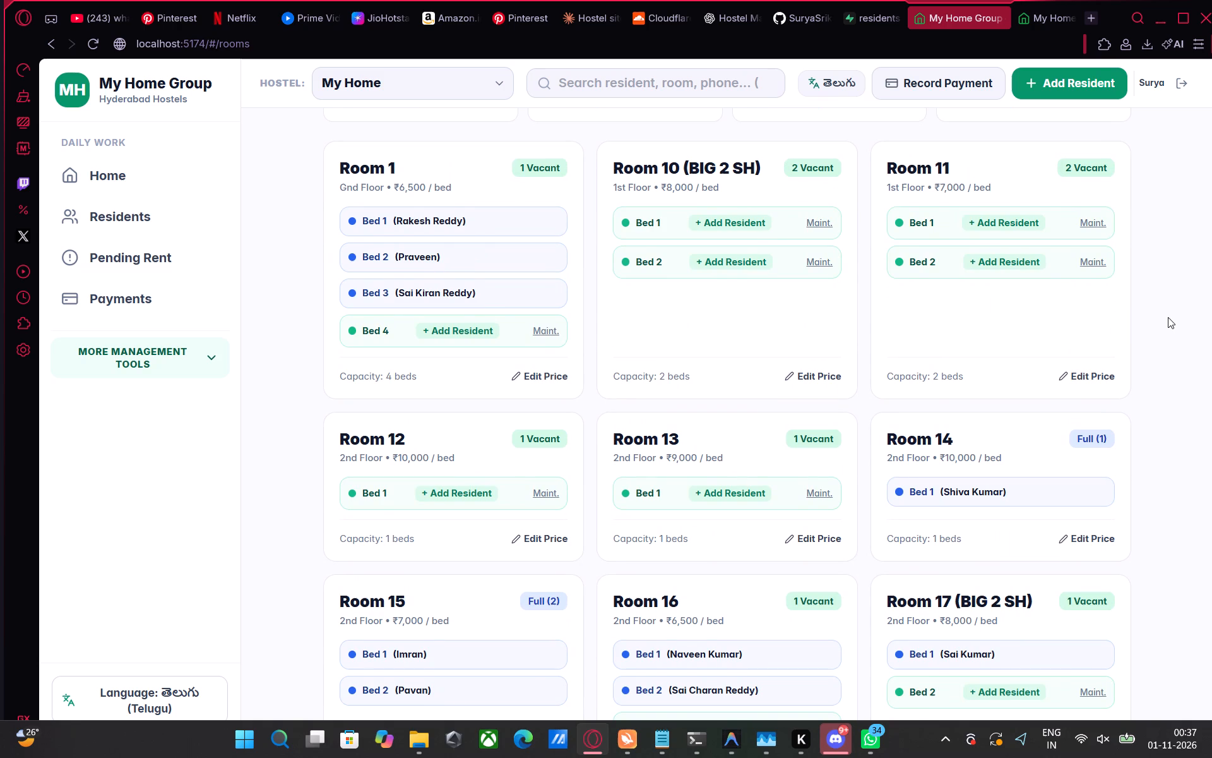
pyautogui.scroll(-10, 1168, 317)
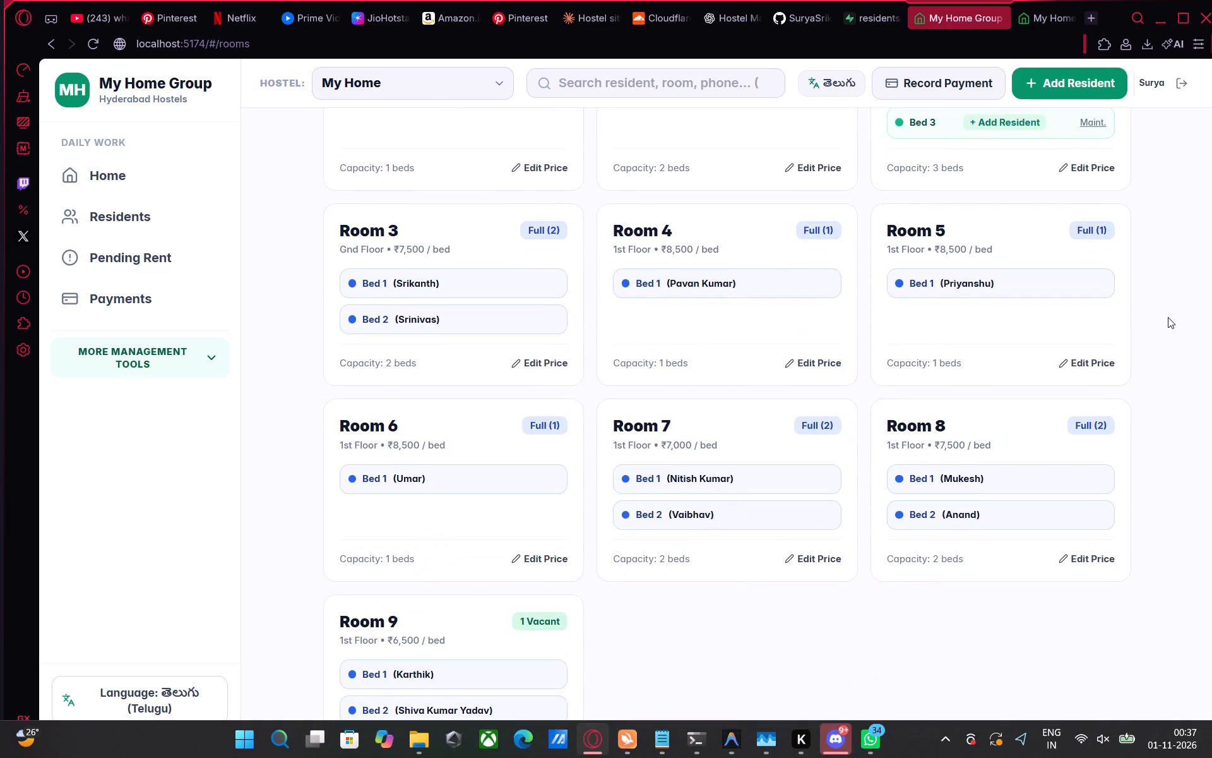
pyautogui.scroll(10, 1168, 317)
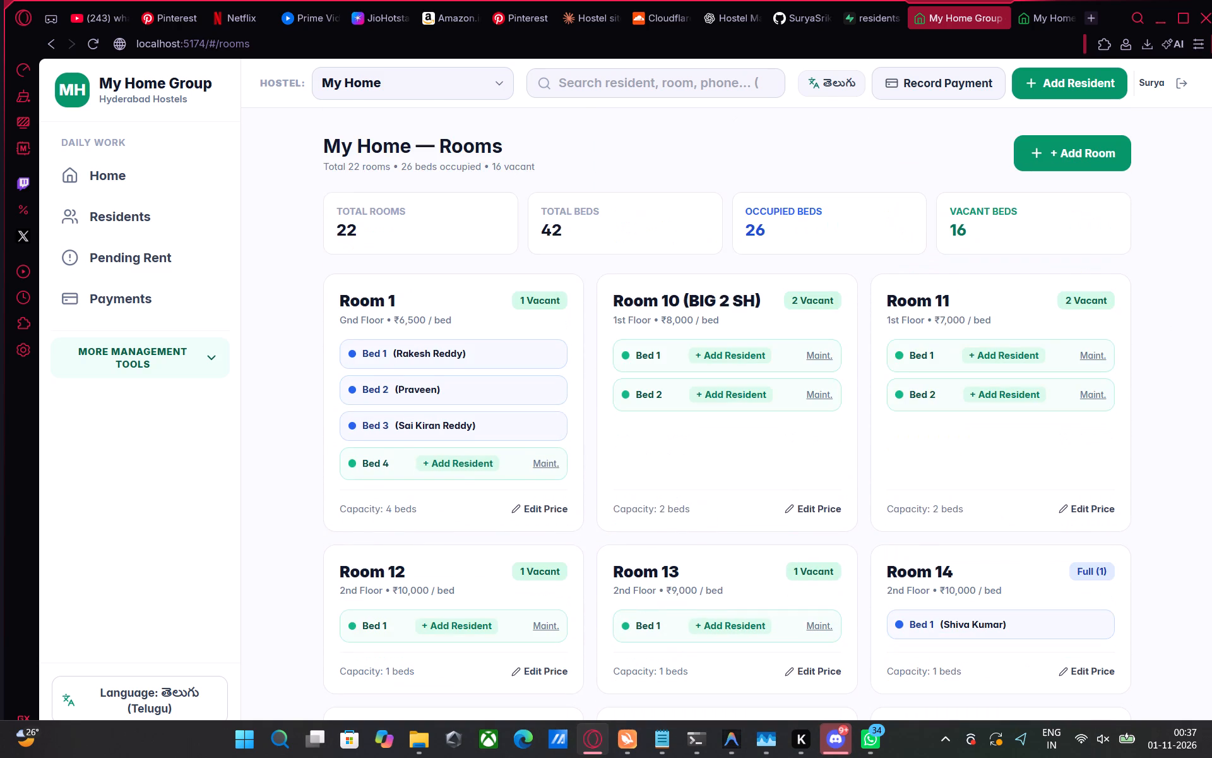
pyautogui.scroll(-5, 718, 403)
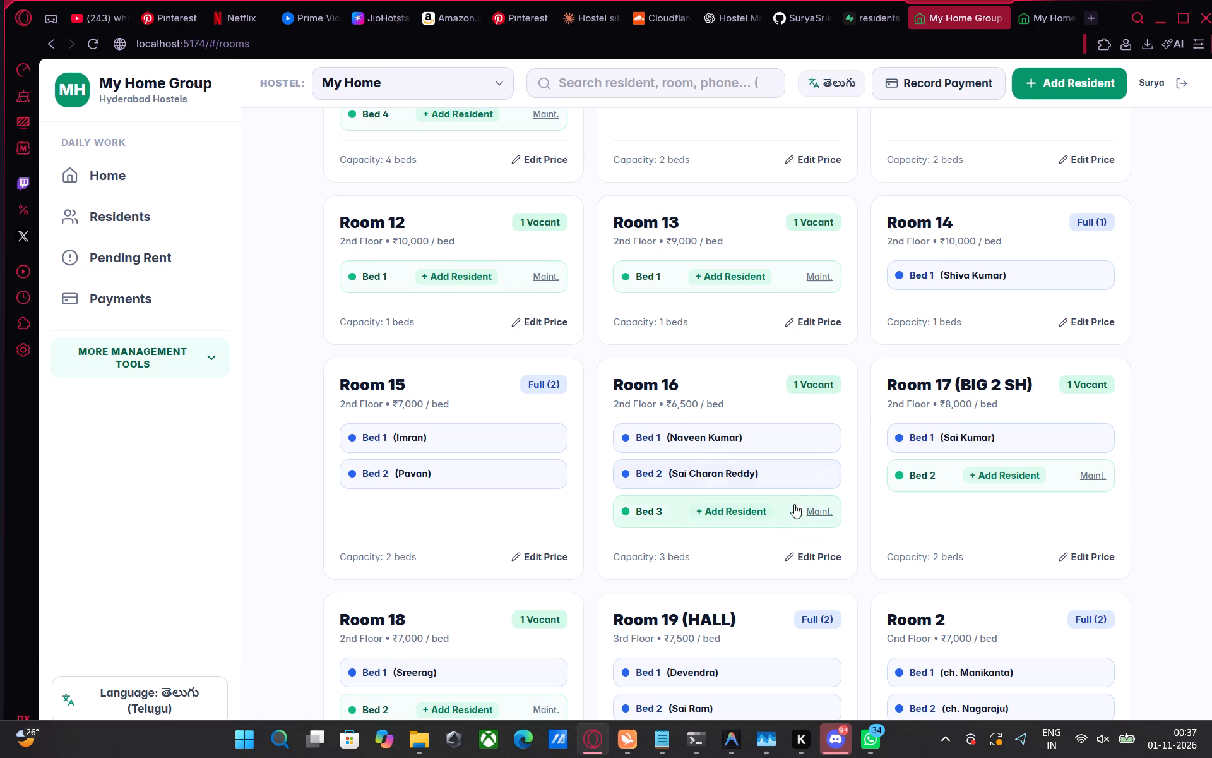
pyautogui.click(1142, 447)
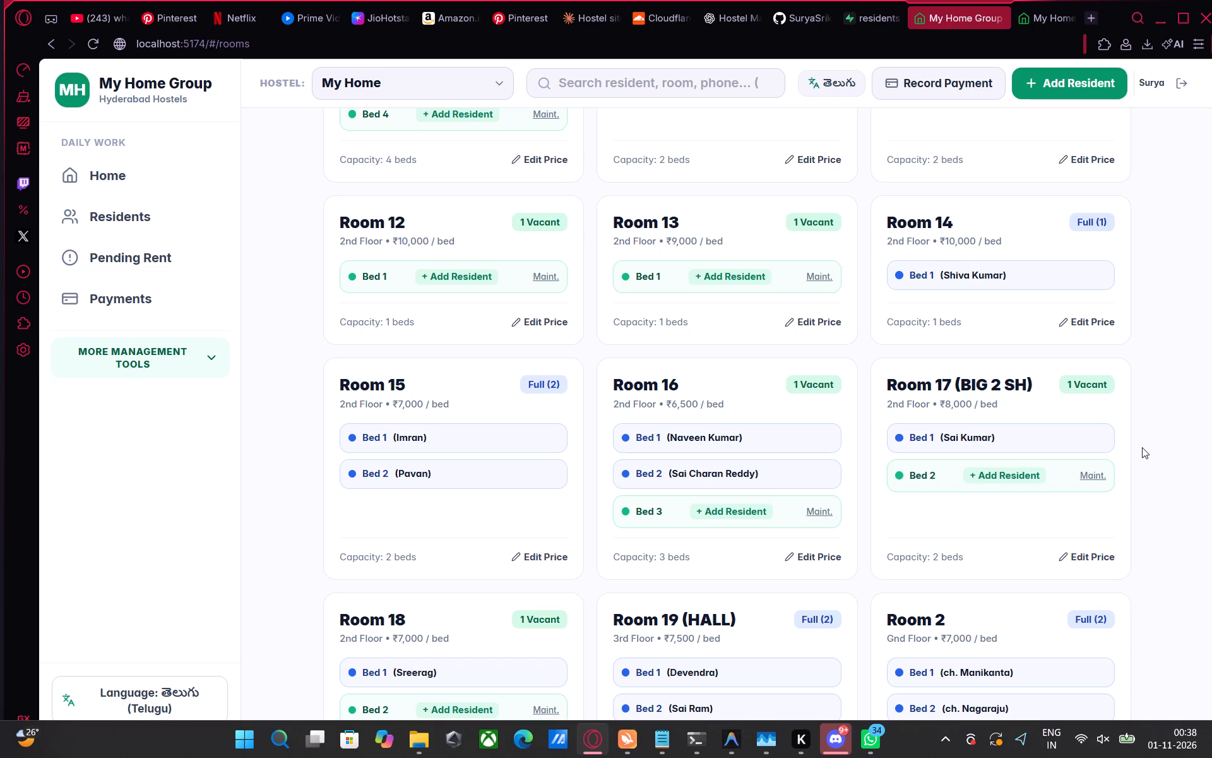
pyautogui.click(1142, 447)
pyautogui.scroll(9, 1142, 447)
pyautogui.scroll(-16, 971, 409)
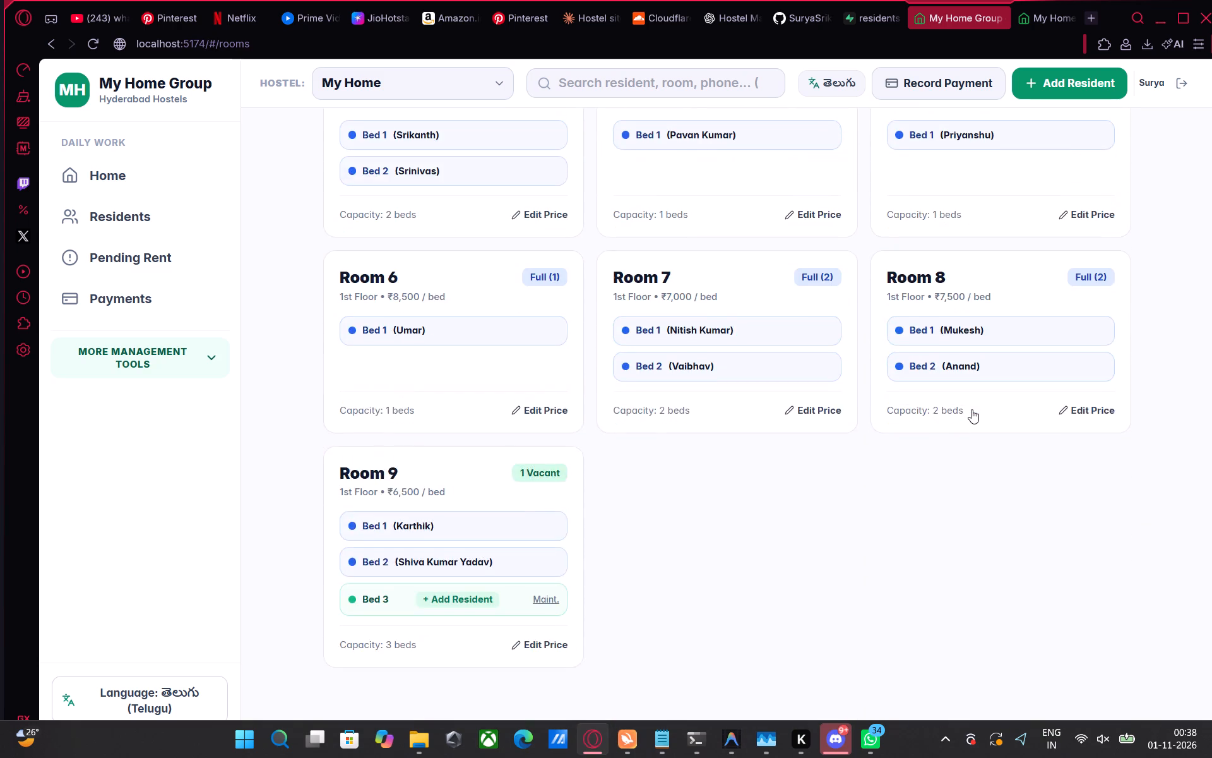
pyautogui.scroll(5, 971, 409)
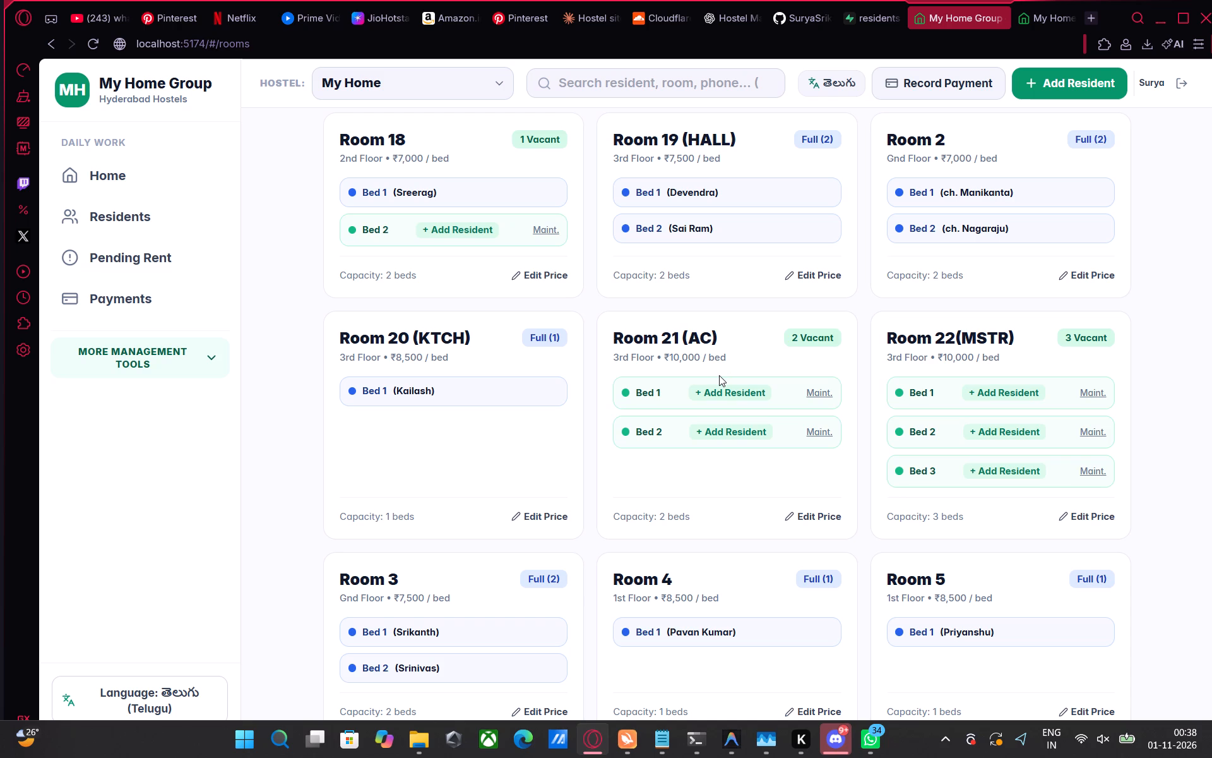
pyautogui.scroll(9, 719, 375)
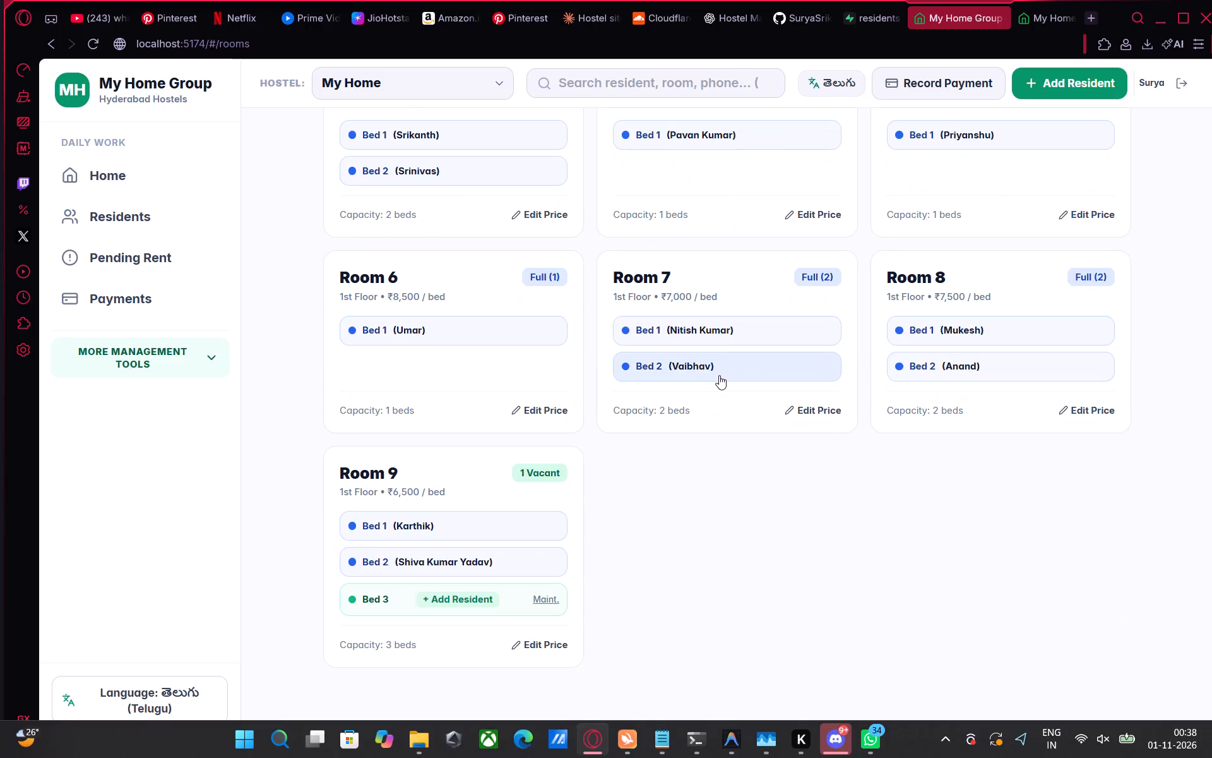
# Check the profile of the resident in Room 7, Bed 2, including rent and billing schedule, and close it.
pyautogui.click(716, 364)
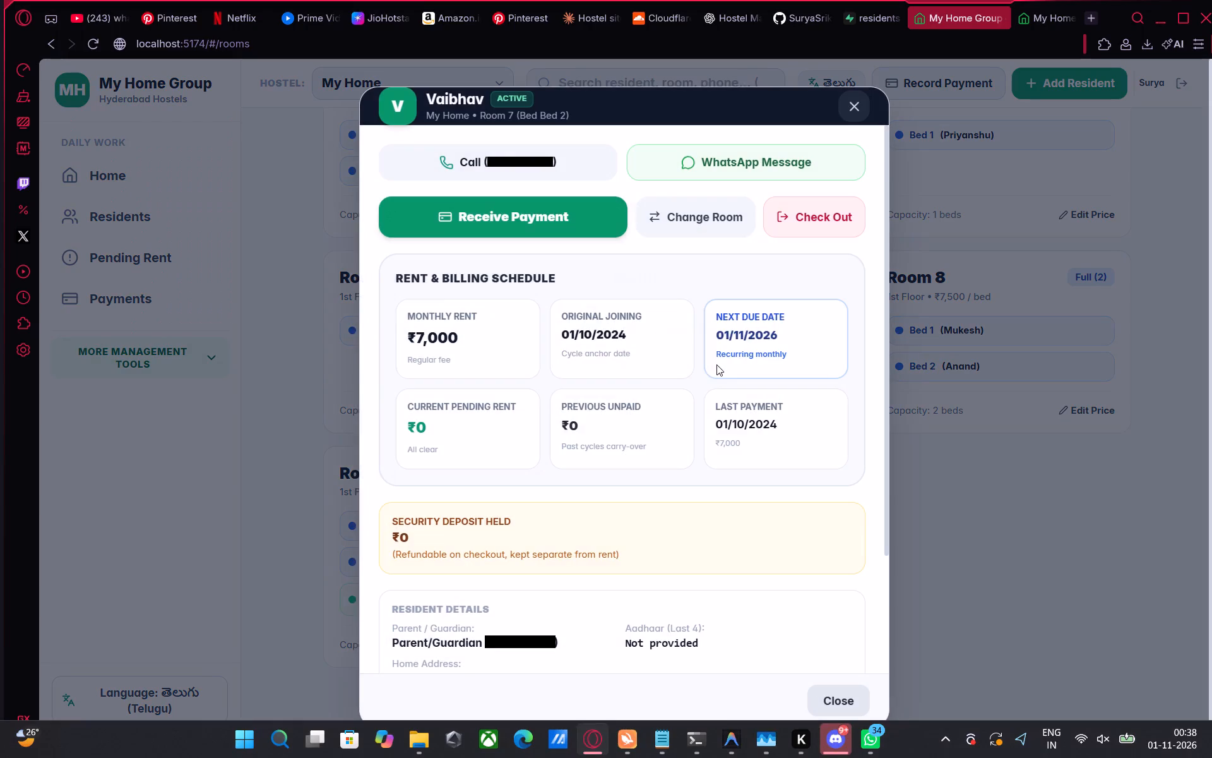
pyautogui.scroll(3, 716, 364)
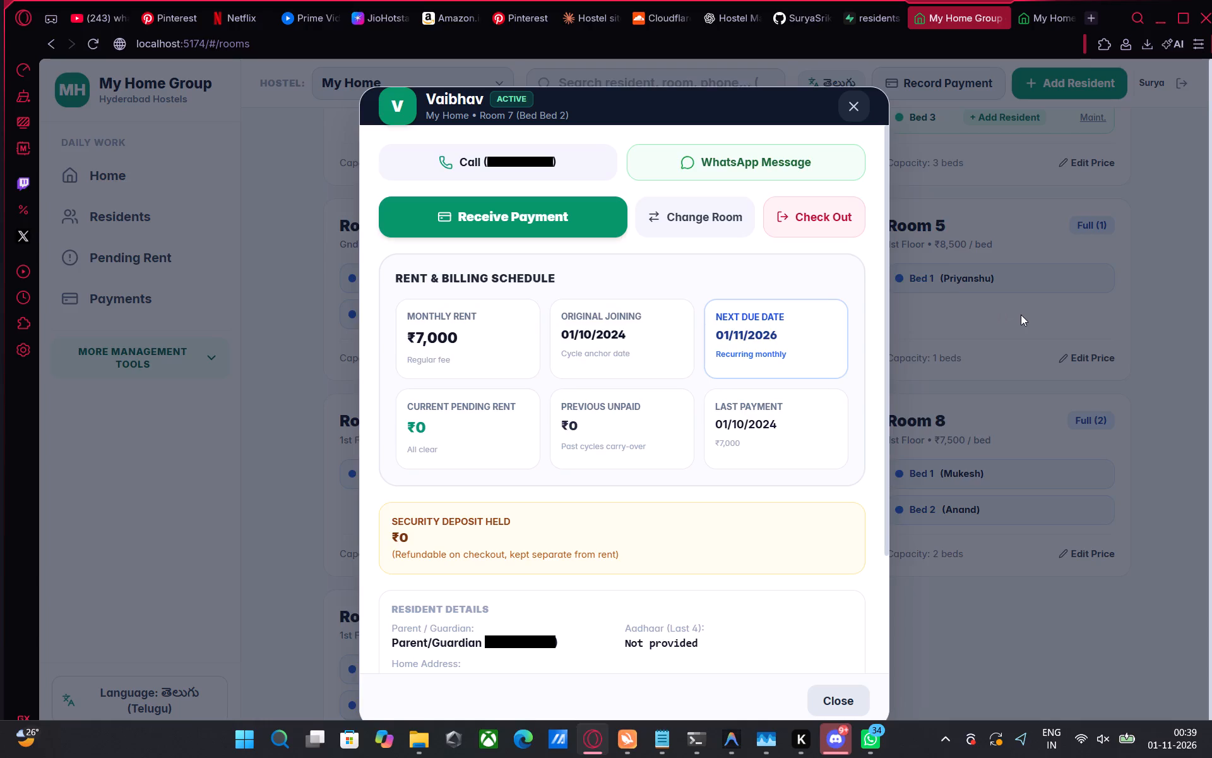
pyautogui.click(1021, 315)
pyautogui.click(1021, 315)
pyautogui.click(863, 100)
pyautogui.scroll(9, 828, 355)
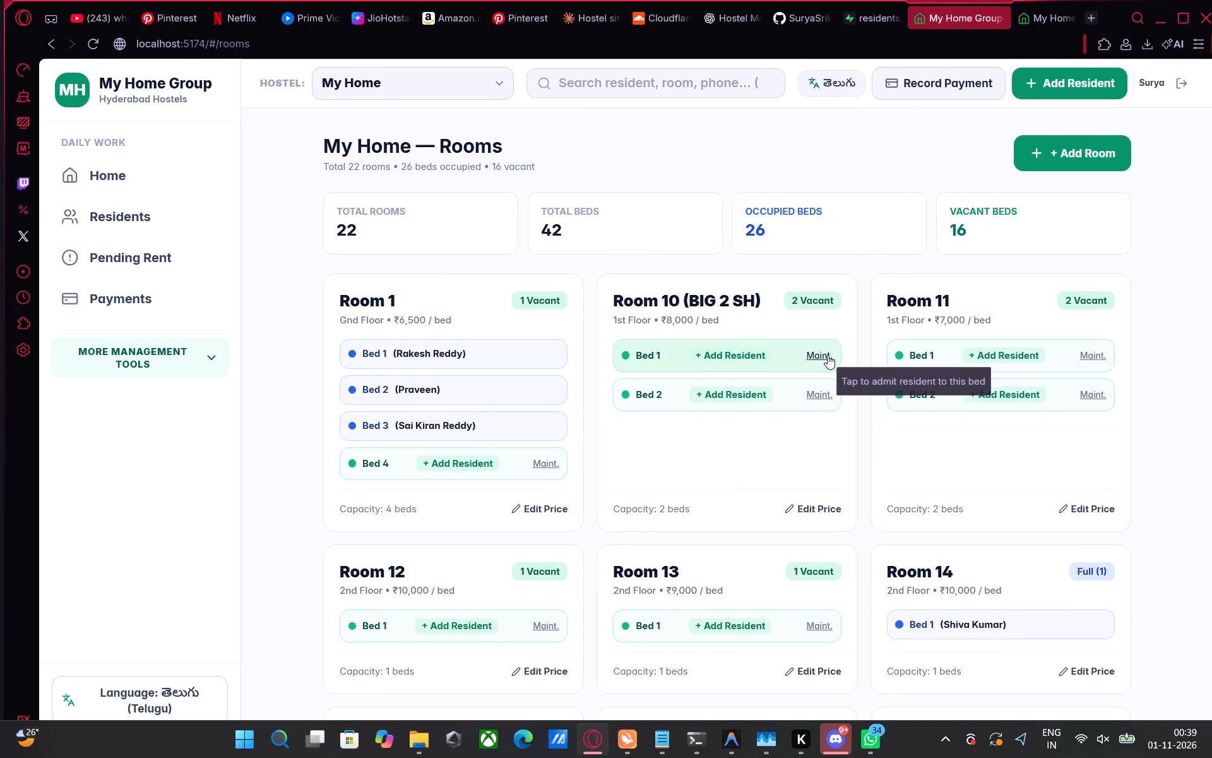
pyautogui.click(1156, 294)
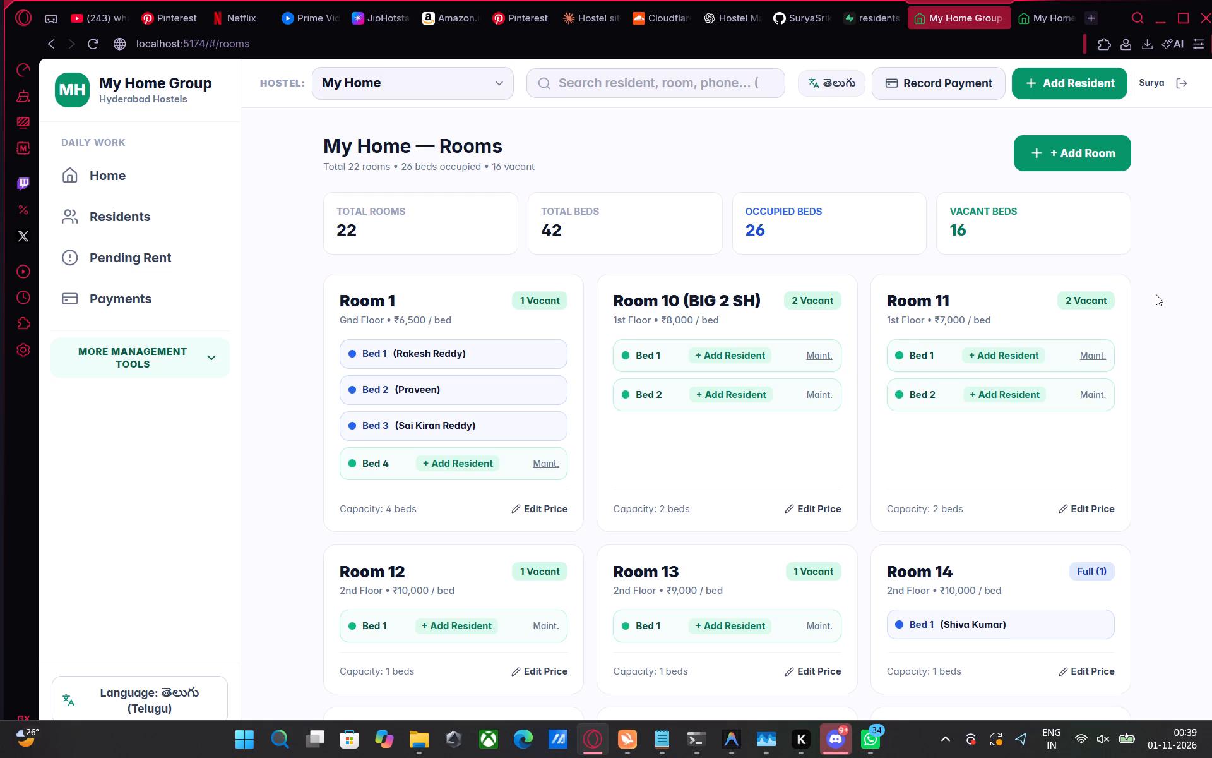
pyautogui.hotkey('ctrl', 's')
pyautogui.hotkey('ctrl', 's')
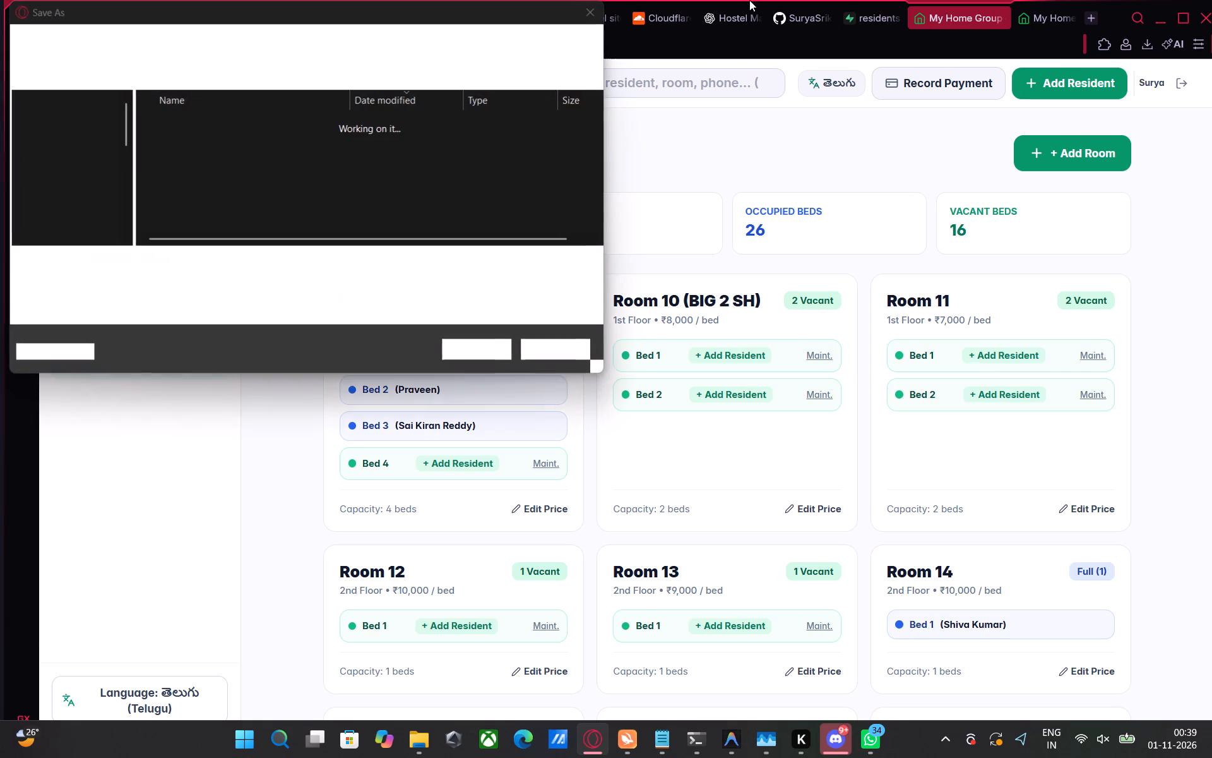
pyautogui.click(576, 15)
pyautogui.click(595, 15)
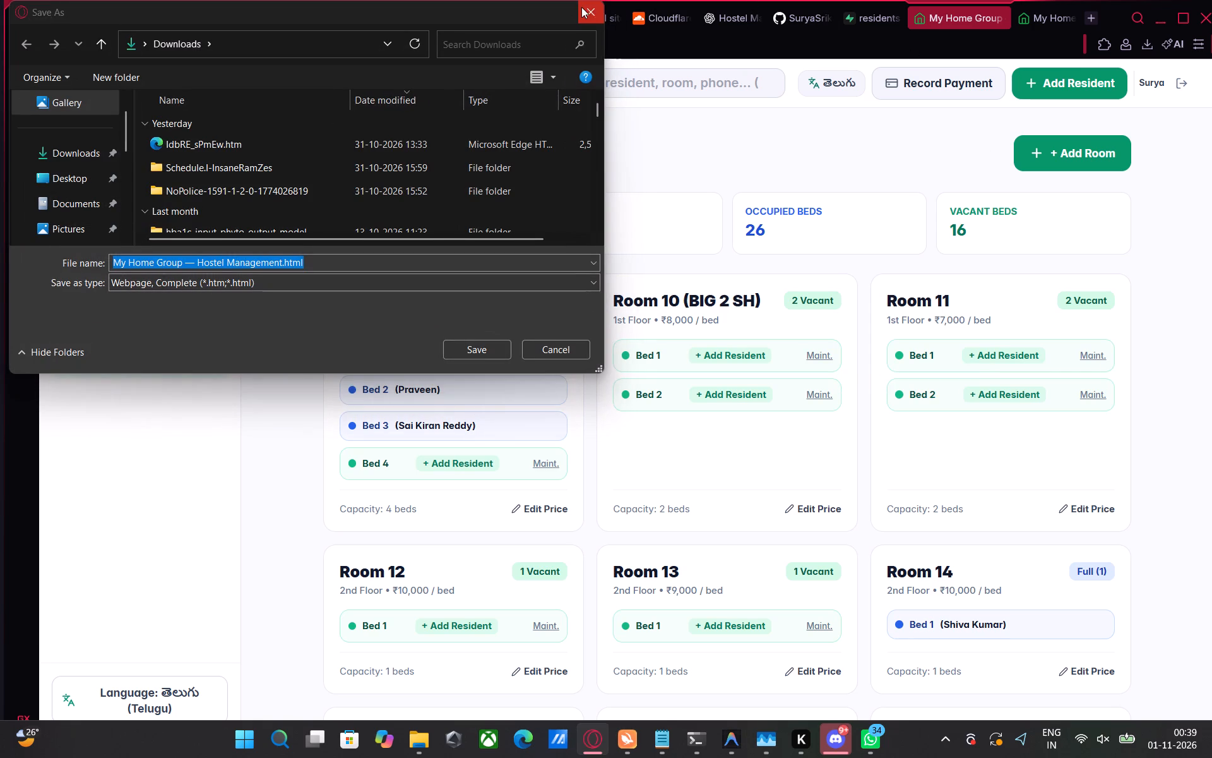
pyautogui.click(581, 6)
pyautogui.click(867, 10)
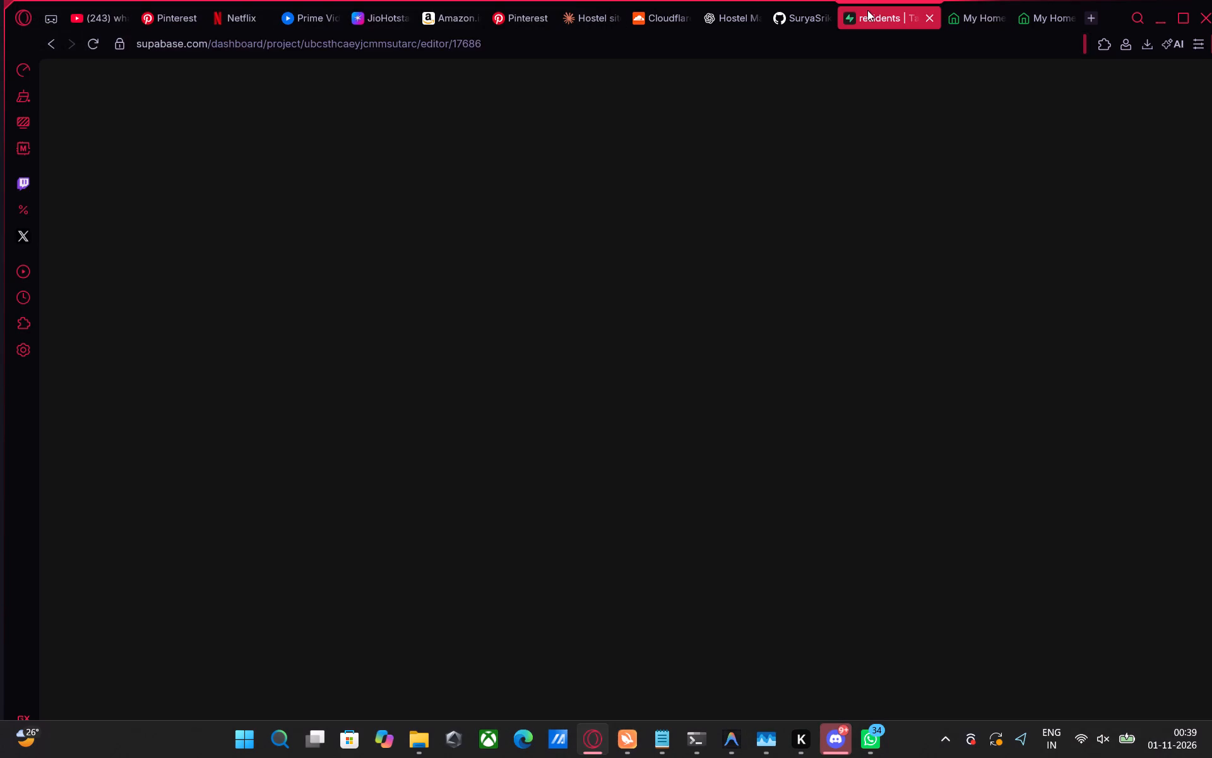
pyautogui.scroll(4, 778, 362)
pyautogui.click(738, 9)
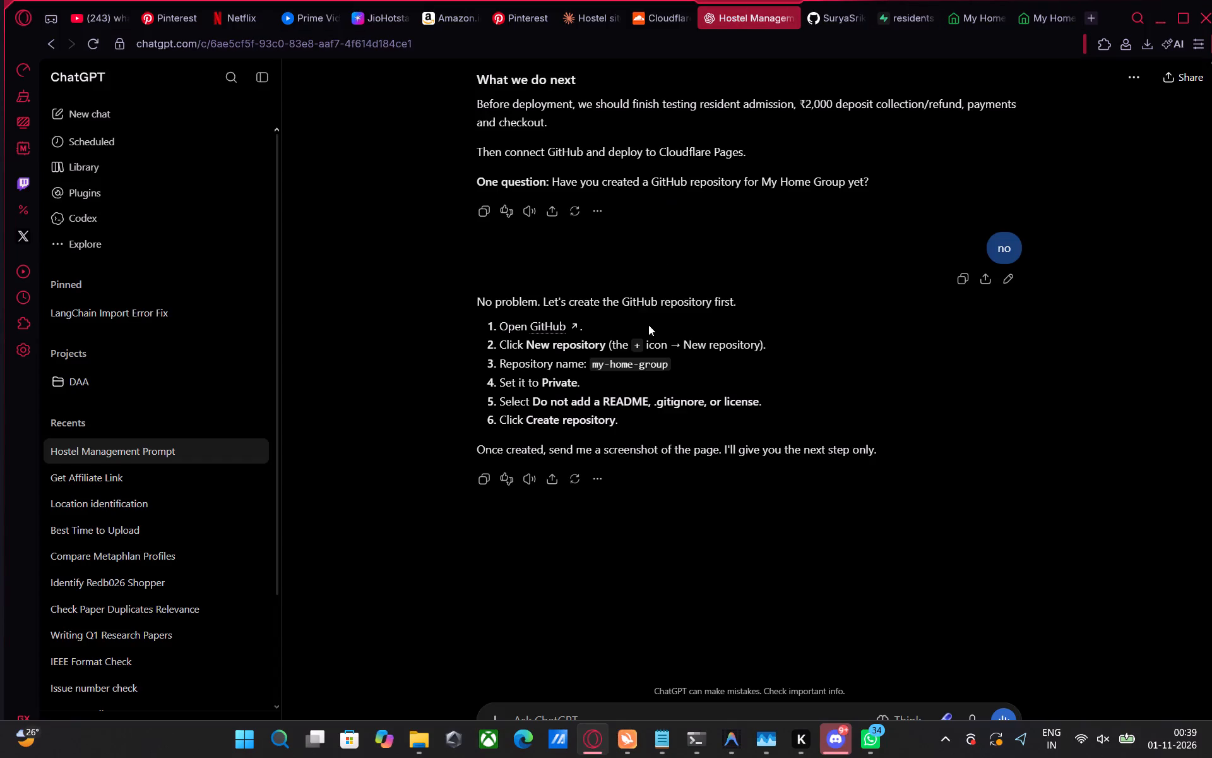